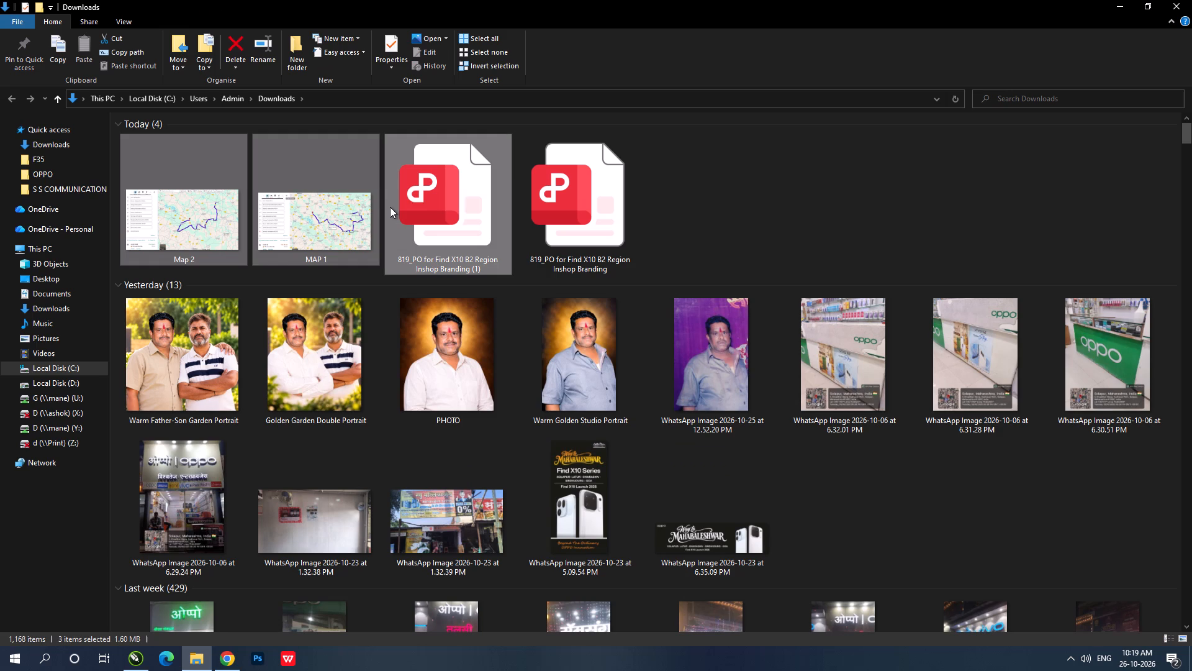
Delete the duplicate file "819_PO for Find X10 B2 Region Inshop Branding (1)" from the Downloads folder.
left_click(724, 227)
left_click(489, 202)
key("Delete")
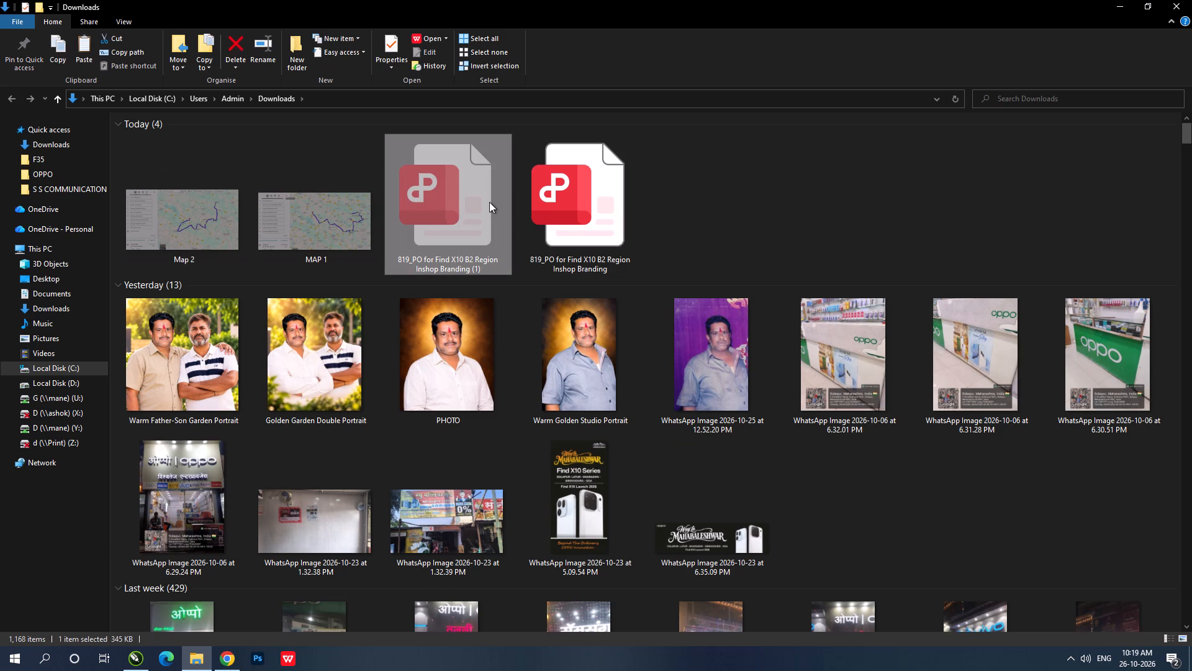
Select Map 2, MAP 1 and the remaining "819_PO for Find X10 B2 Region Inshop Branding" file together in Downloads.
left_click_drag(638, 232, 184, 239)
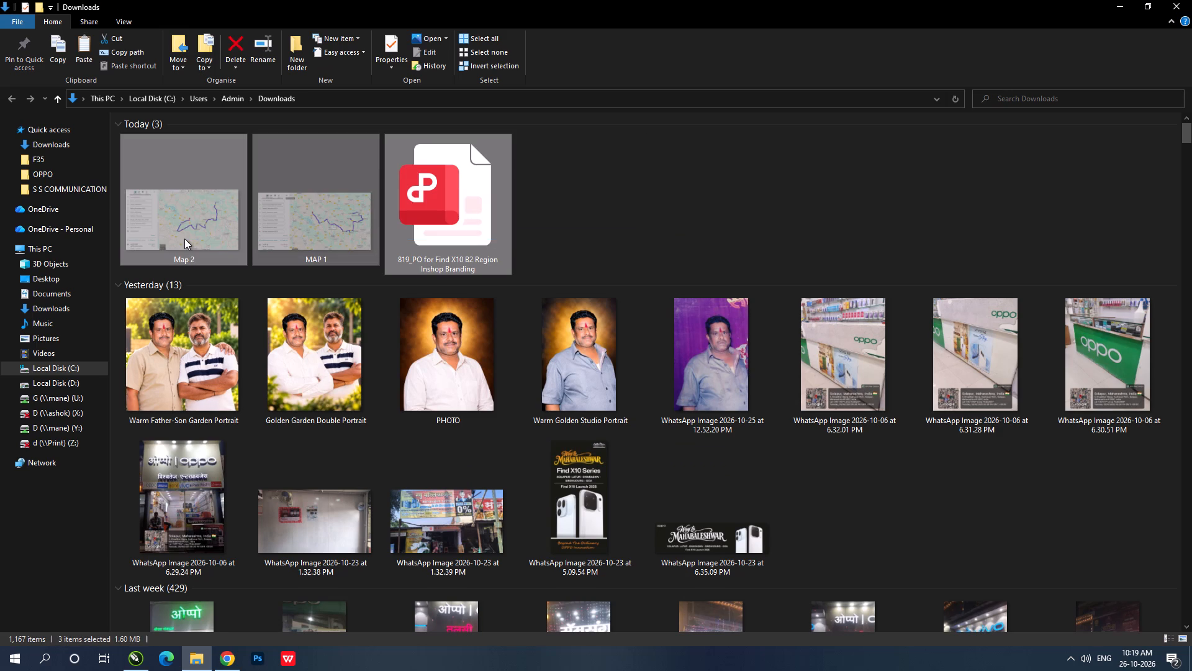
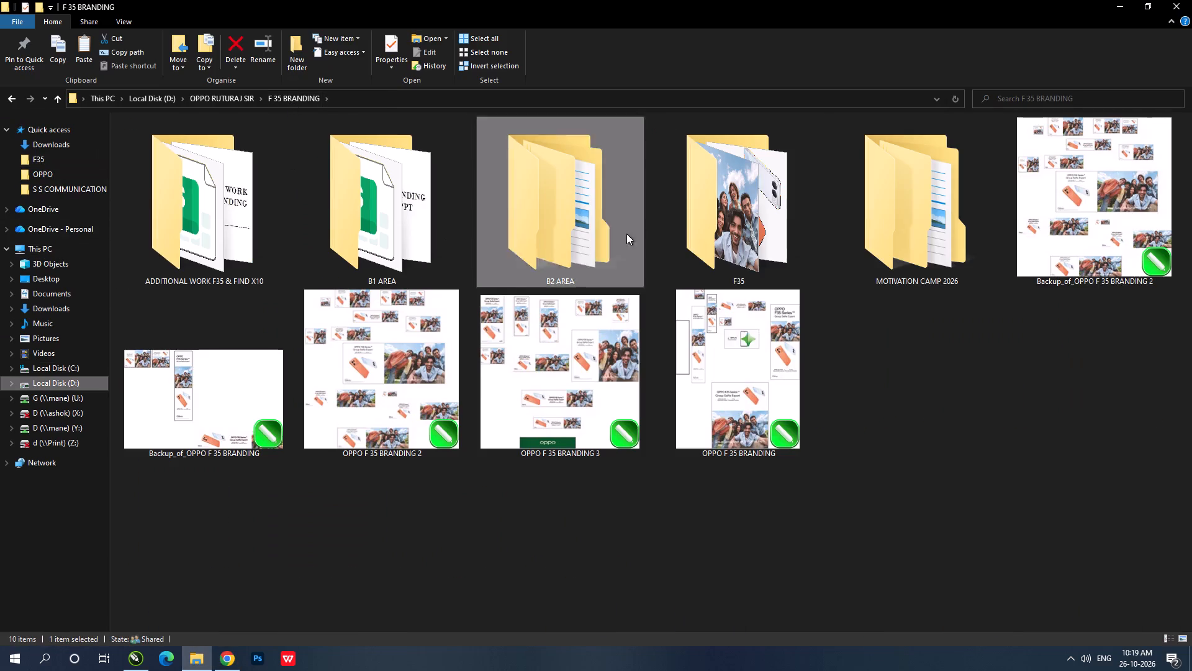
Paste the Find X10 purchase order, MAP 1 and Map 2 into the FIND 10 folder within B2 AREA of F 35 BRANDING.
double_click(566, 218)
double_click(402, 231)
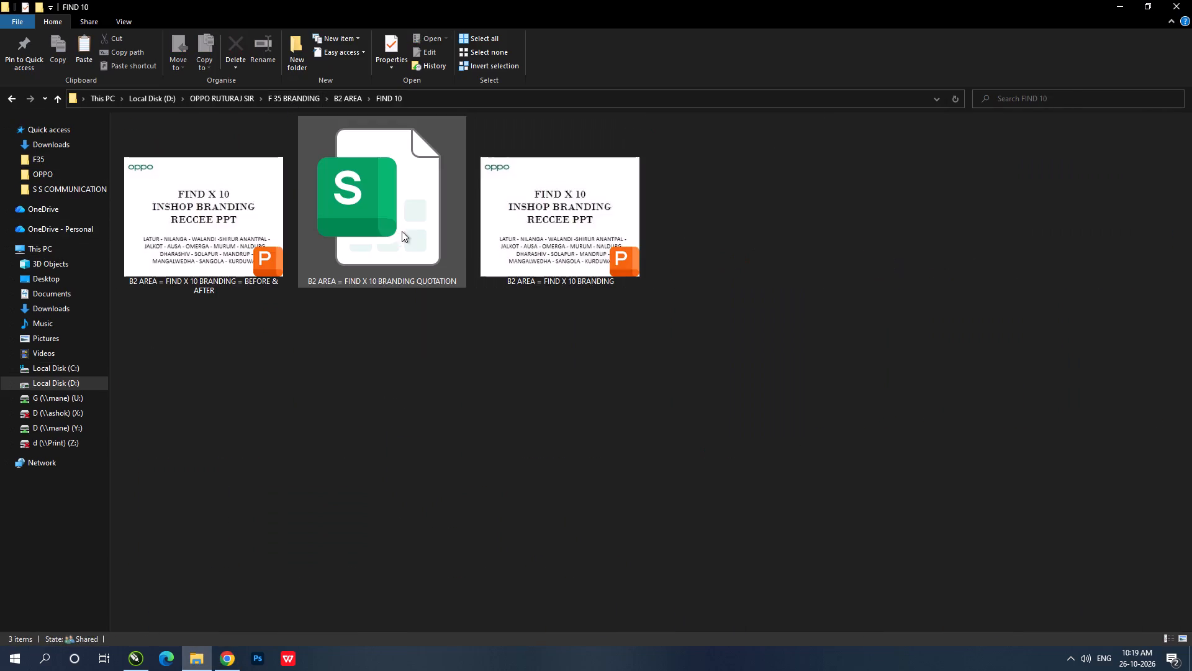
right_click(346, 408)
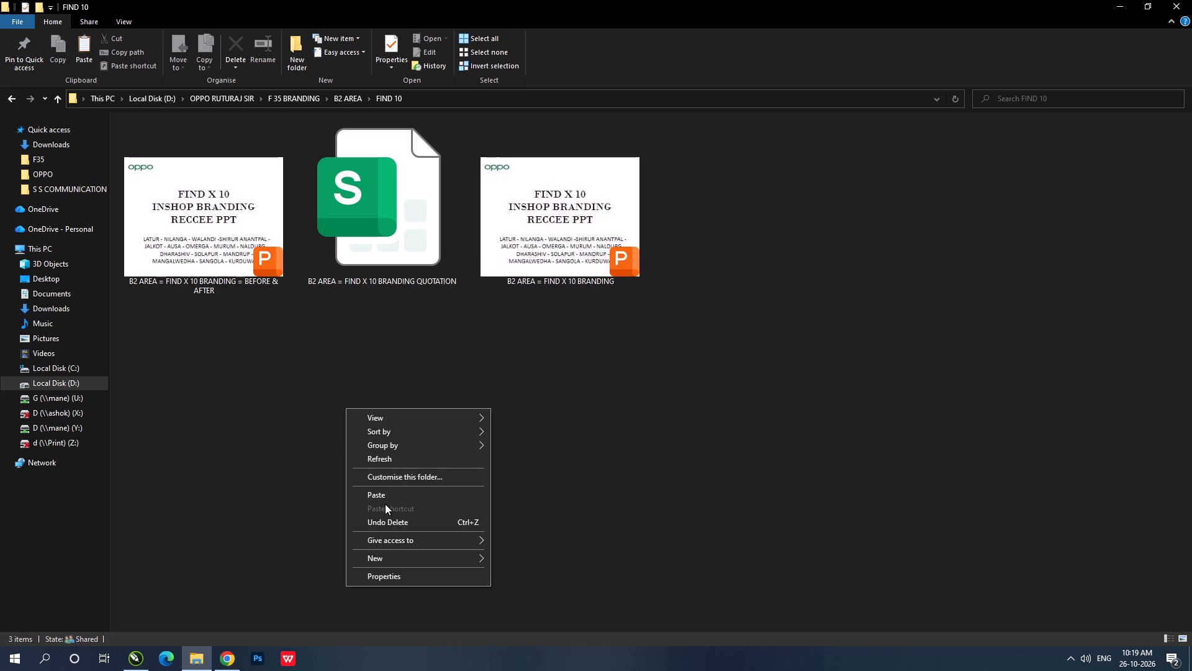
left_click(387, 496)
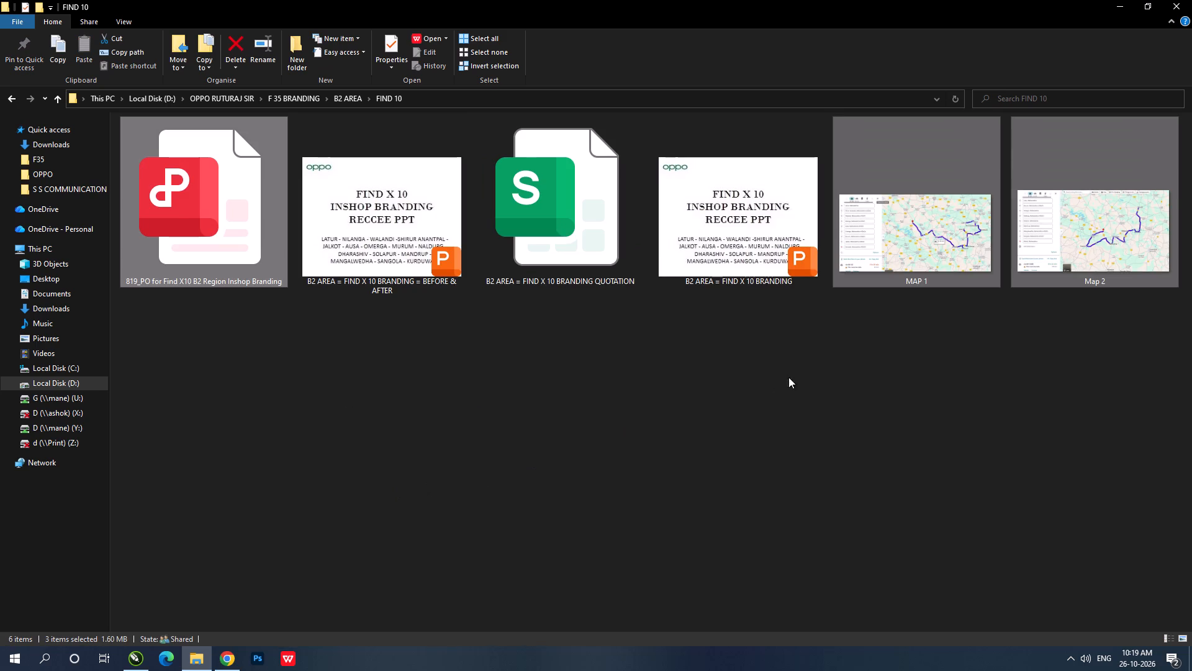
left_click(797, 376)
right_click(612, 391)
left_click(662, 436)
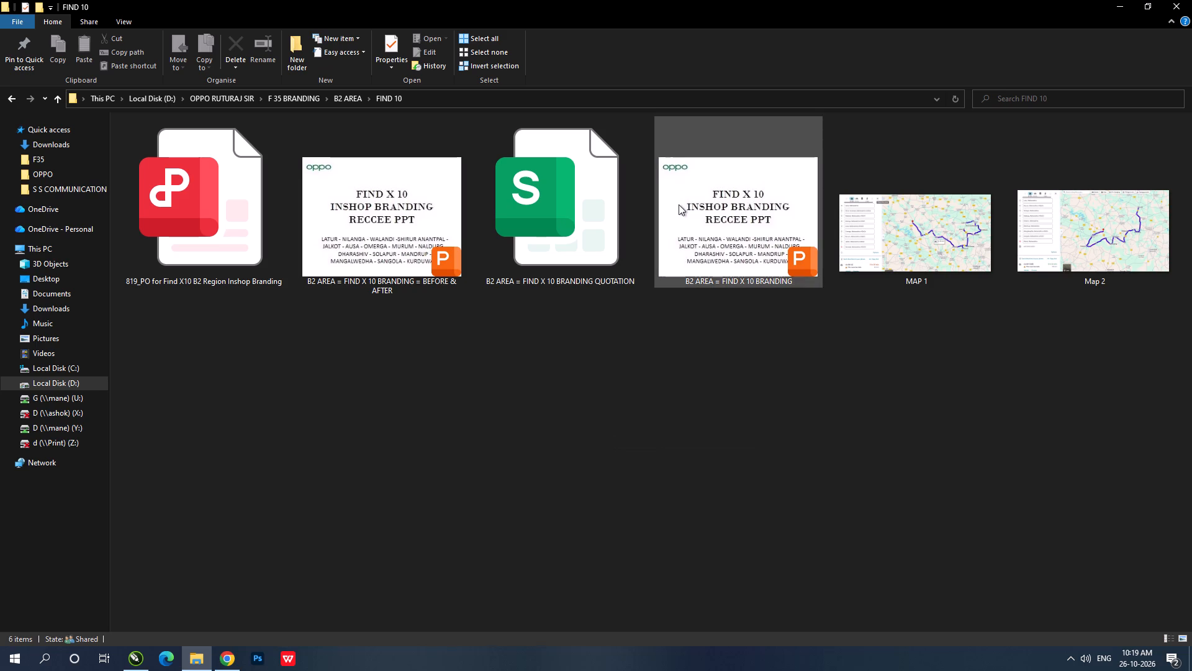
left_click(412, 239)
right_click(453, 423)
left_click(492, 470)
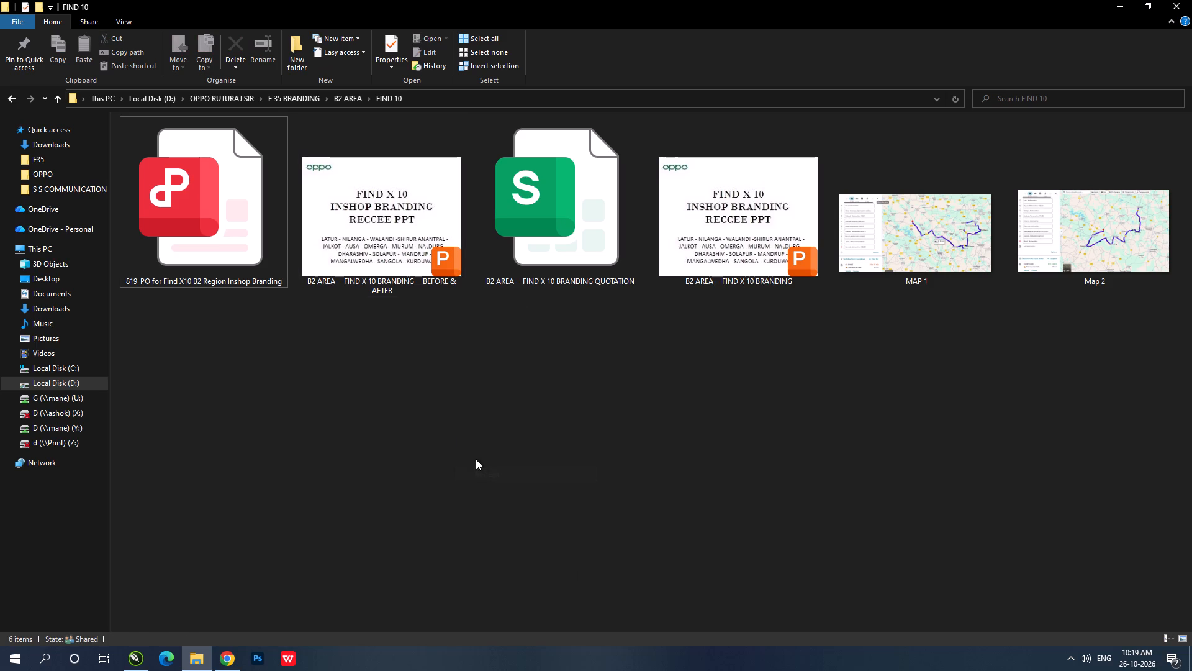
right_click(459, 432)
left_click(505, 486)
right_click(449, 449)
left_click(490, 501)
Duplicate the B2 AREA = FIND X 10 BRANDING QUOTATION spreadsheet and name the copy "B2 AREA = FIND X 10 BRANDING = TAX INVOICE".
left_click(598, 205)
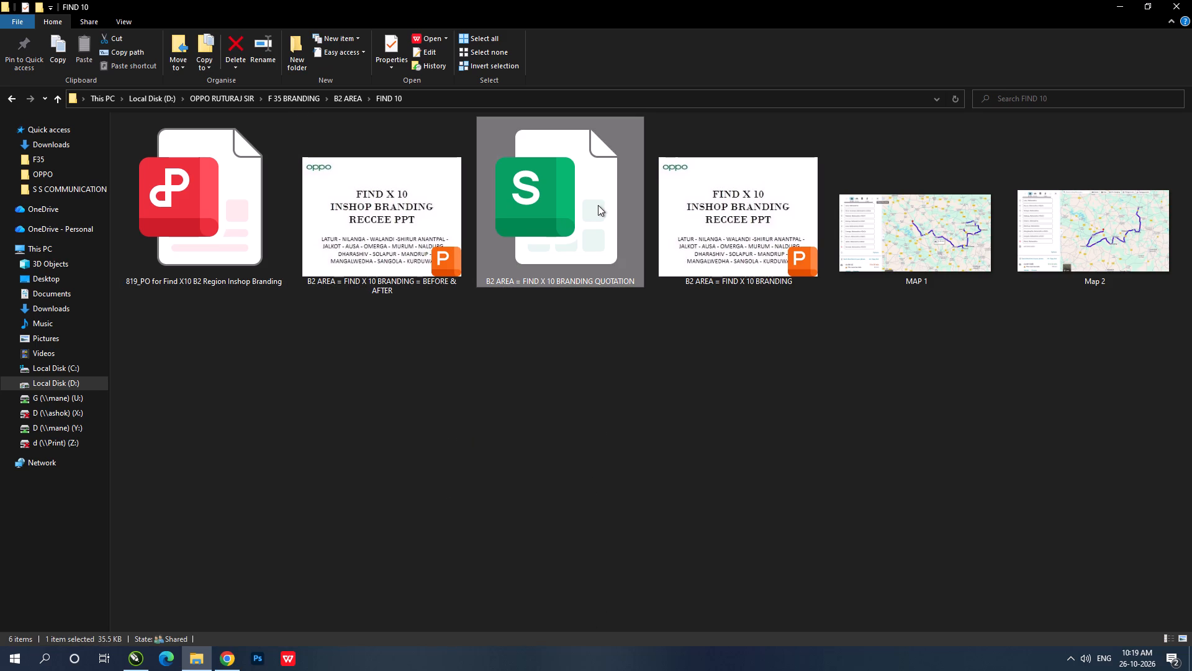
key("ctrl+c")
key("ctrl+v")
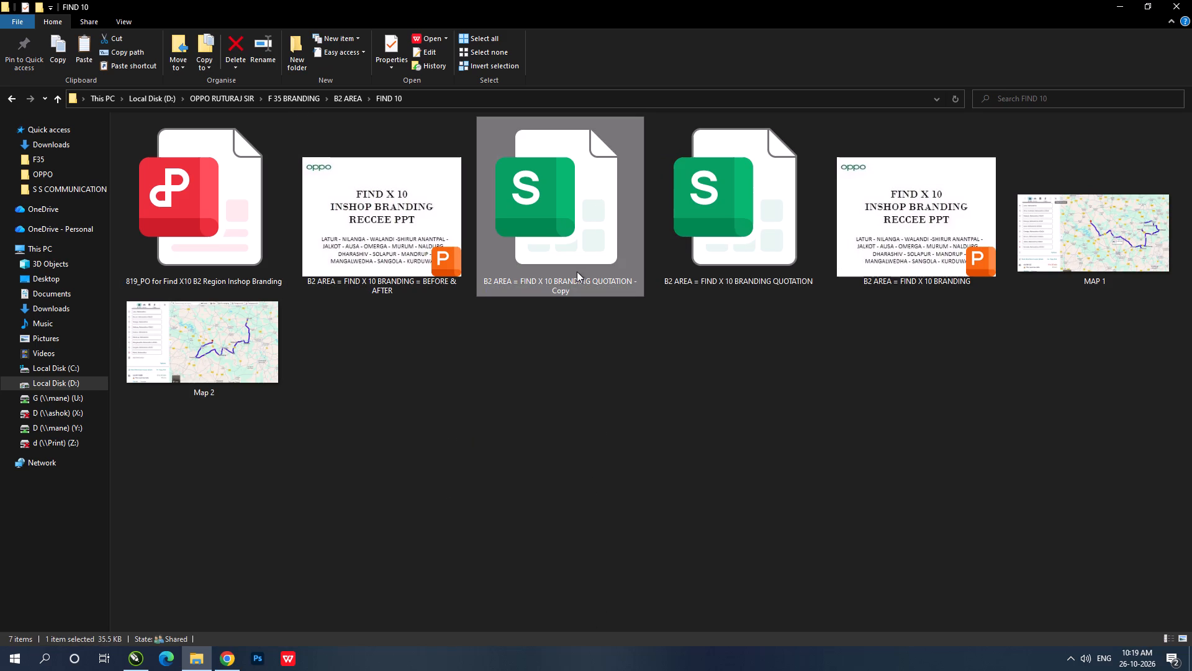
key("F2")
left_click_drag(592, 280, 625, 307)
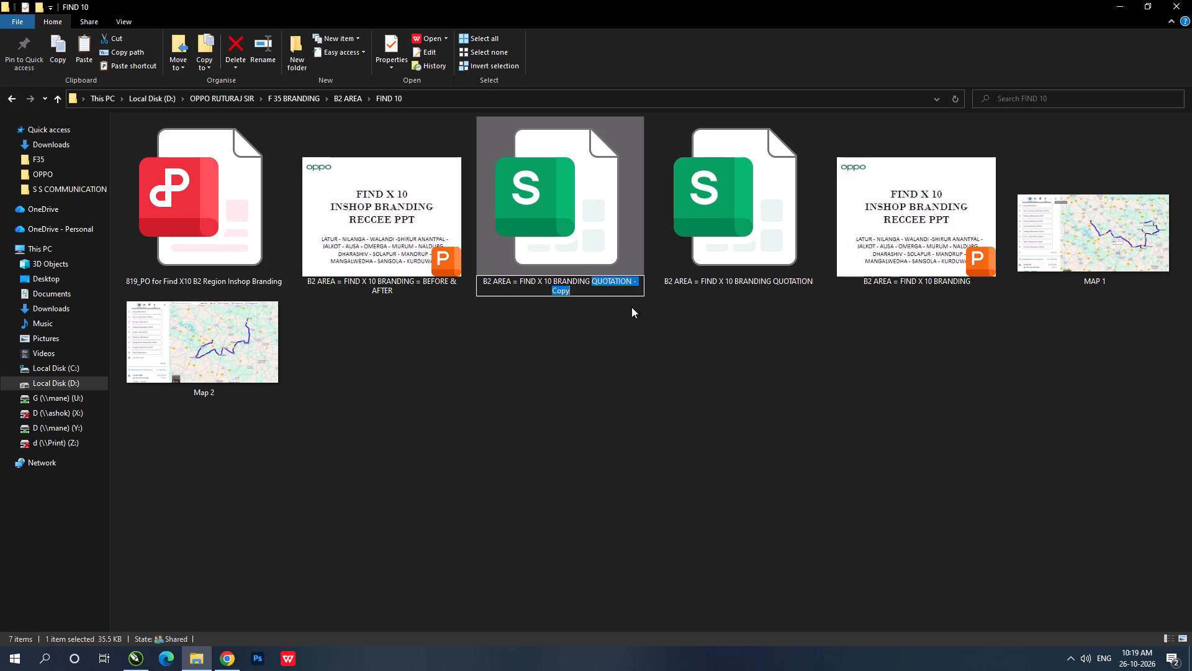
type("=")
key("space")
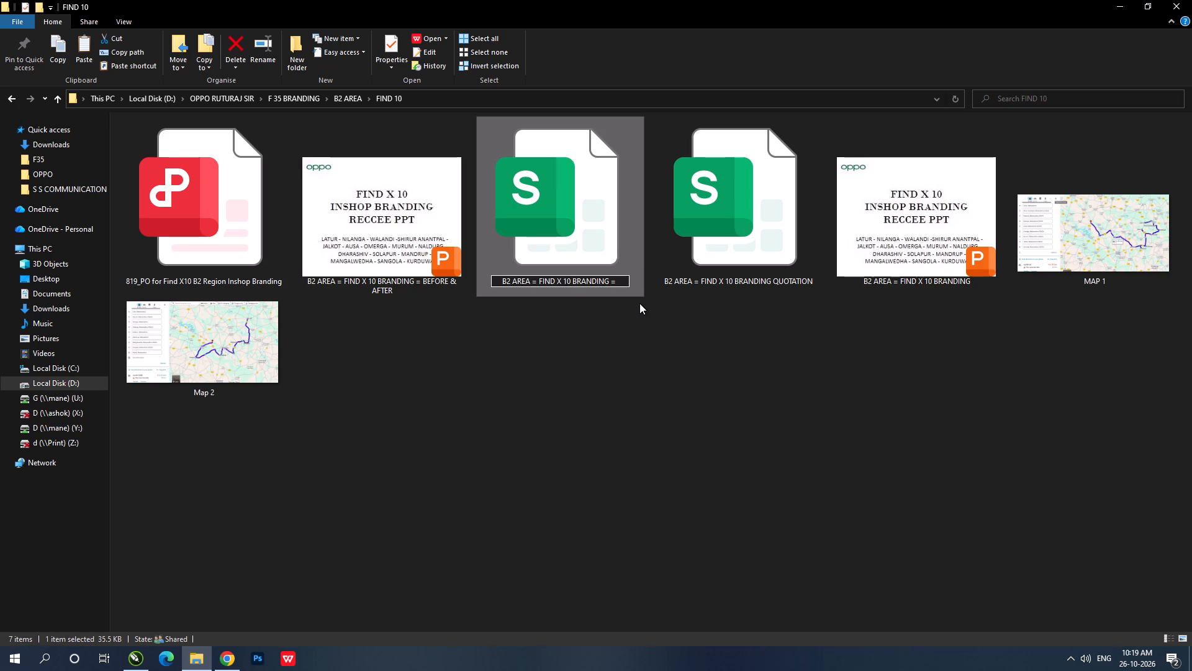
type("TAX INVOICE")
key("Return")
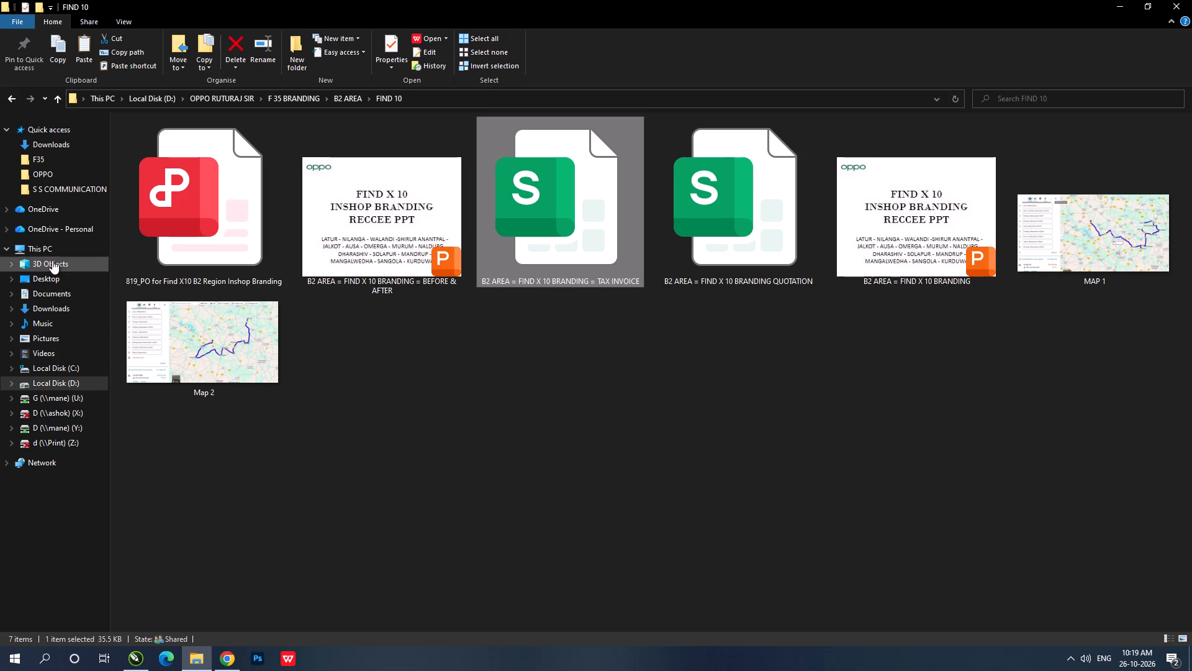
Append "= 1481" to the TAX INVOICE file name, continuing the folder numbering in the desktop's OCTOMBER MONTH BILL folder.
right_click(50, 280)
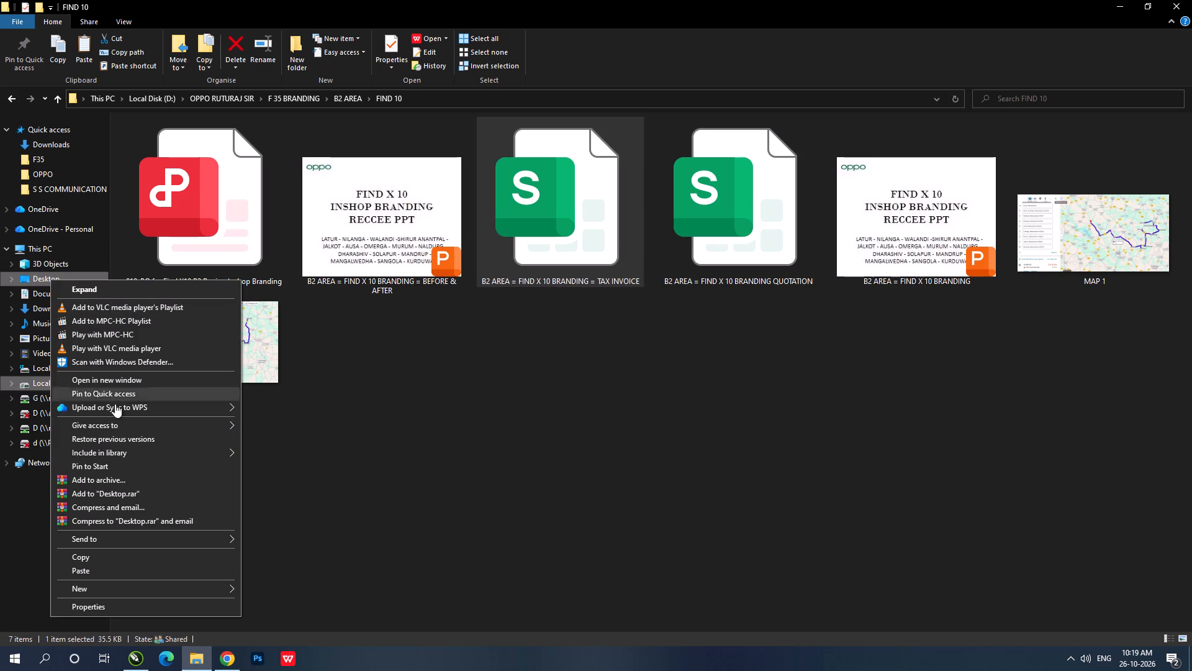
left_click(129, 383)
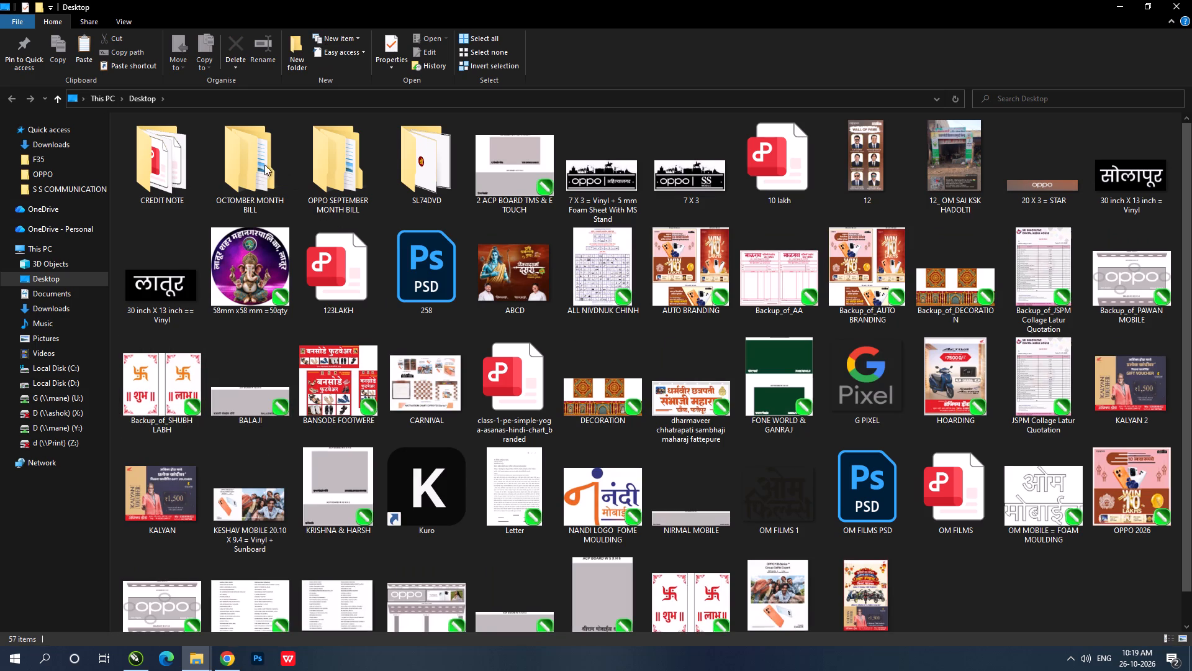
double_click(255, 162)
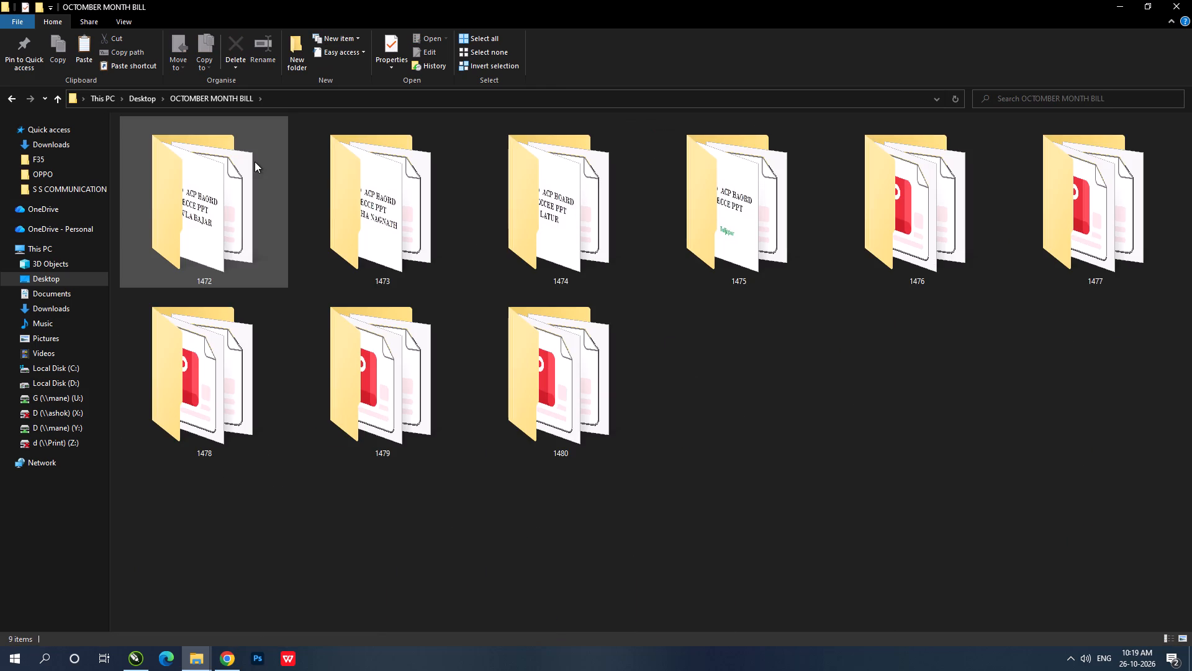
left_click(730, 386)
key("alt+Tab")
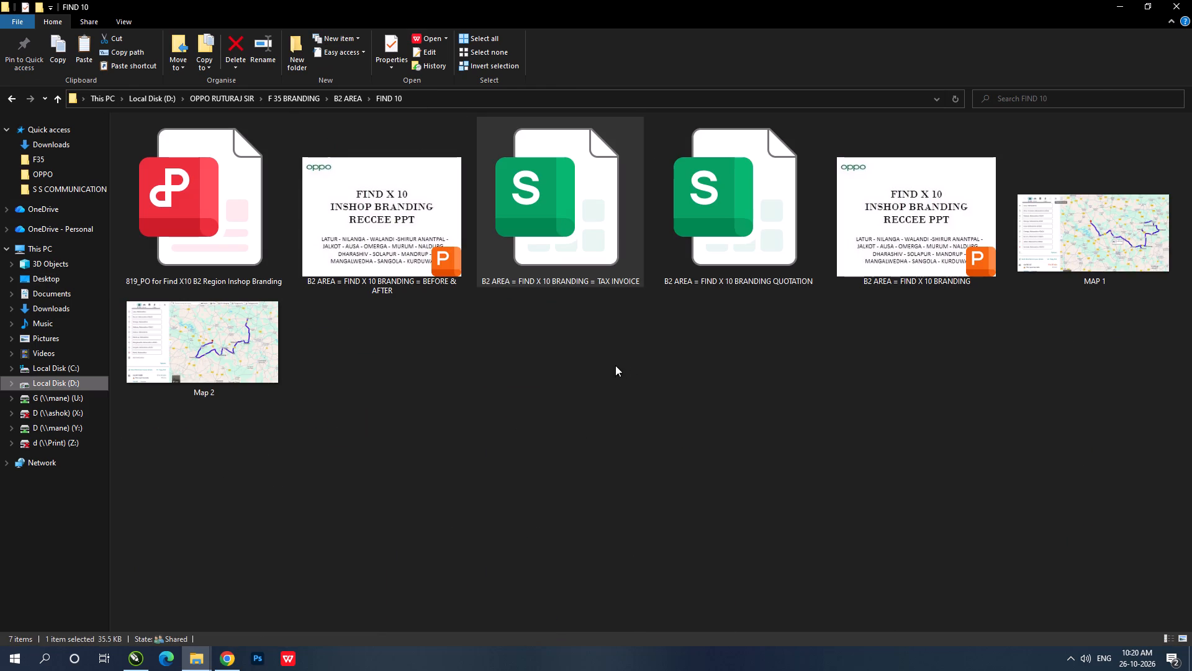
left_click(569, 253)
key("F2")
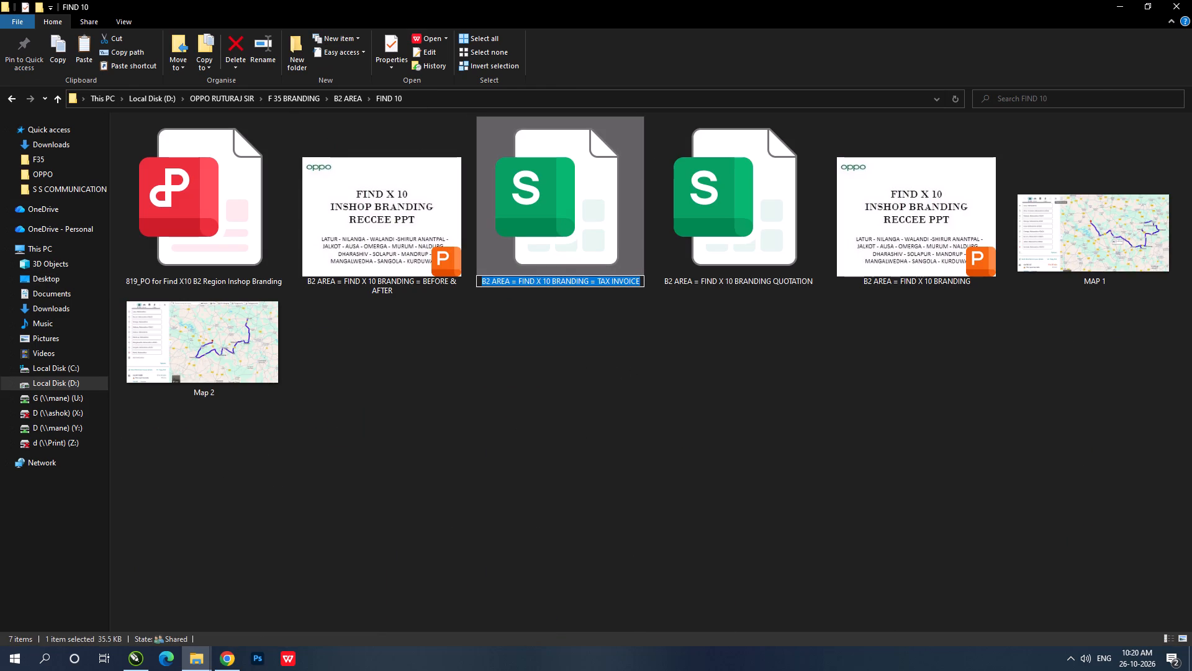
key("End")
key("space")
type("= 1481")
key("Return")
left_click(589, 365)
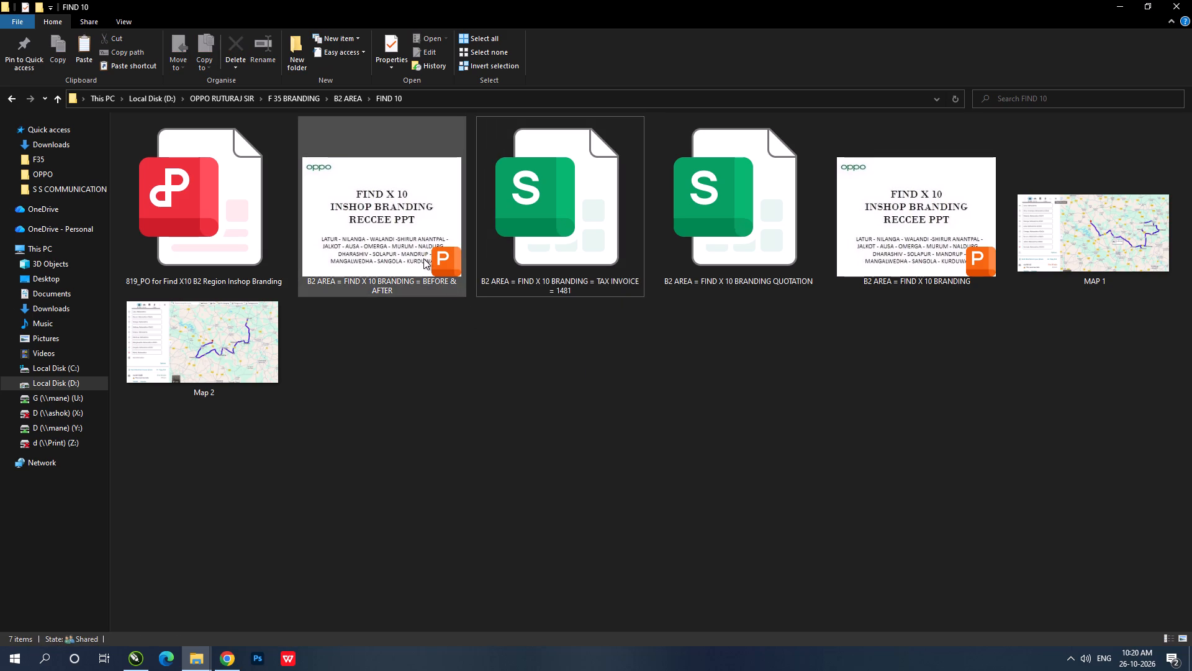
Open the B2 AREA = FIND X 10 BRANDING = BEFORE & AFTER presentation and close the Templates page.
double_click(423, 258)
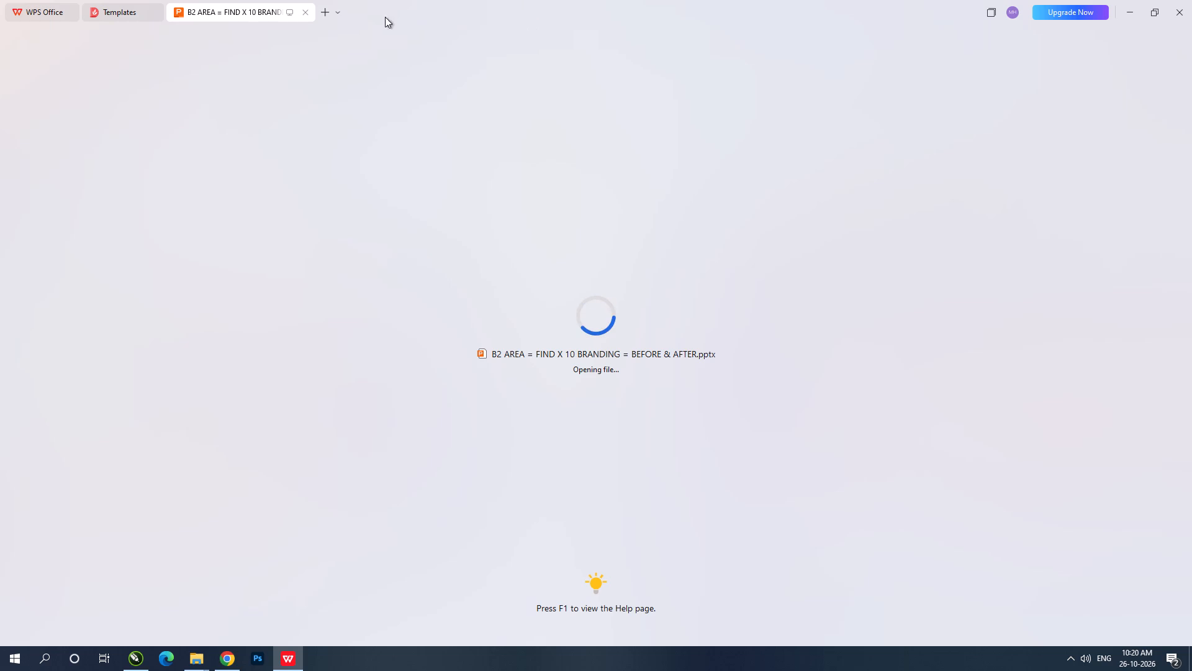
left_click(151, 12)
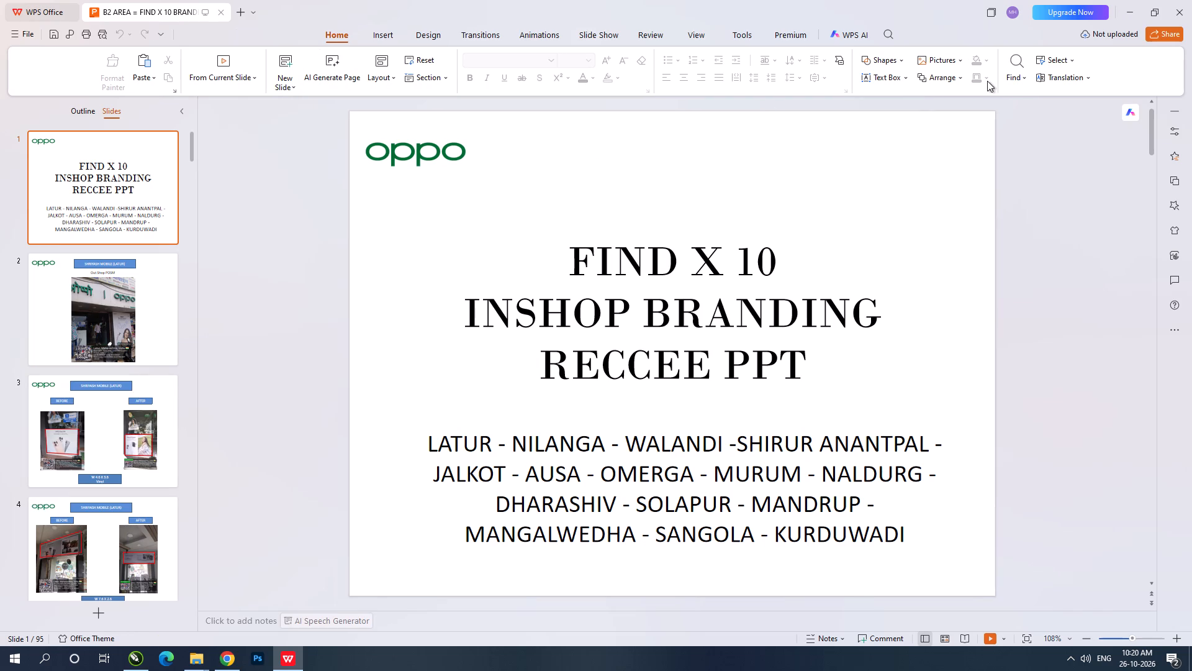
Open the B2 AREA = FIND X 10 BRANDING = TAX INVOICE = 1481 spreadsheet from the FIND 10 folder.
key("alt+Tab")
left_click(528, 397)
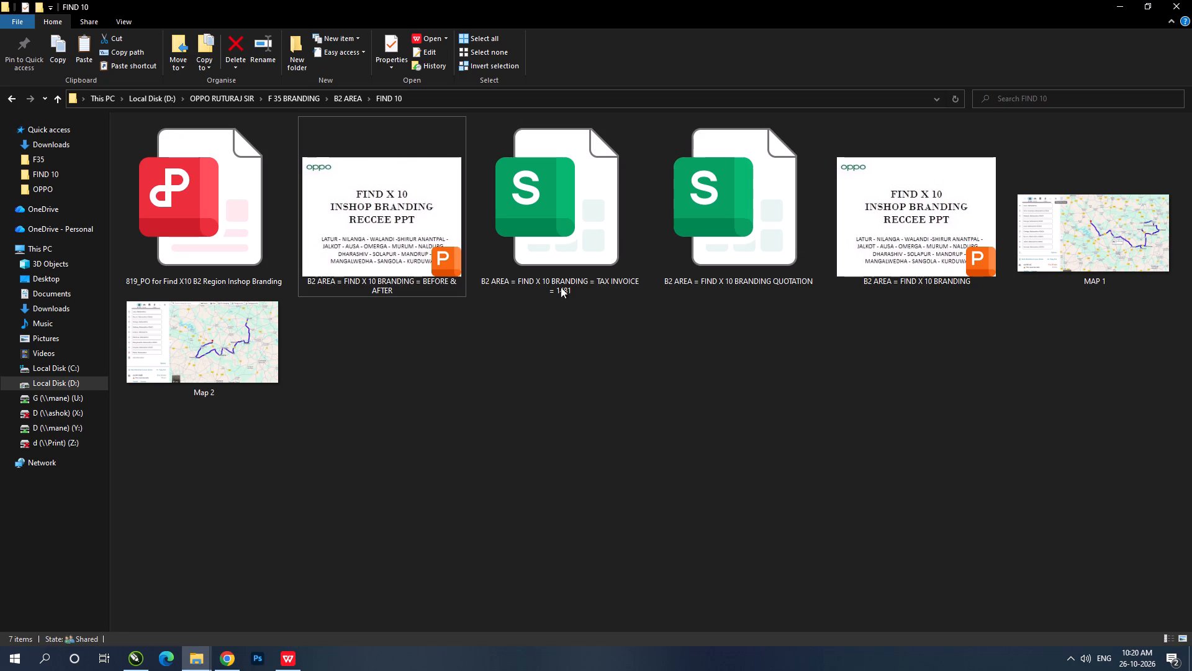
double_click(564, 237)
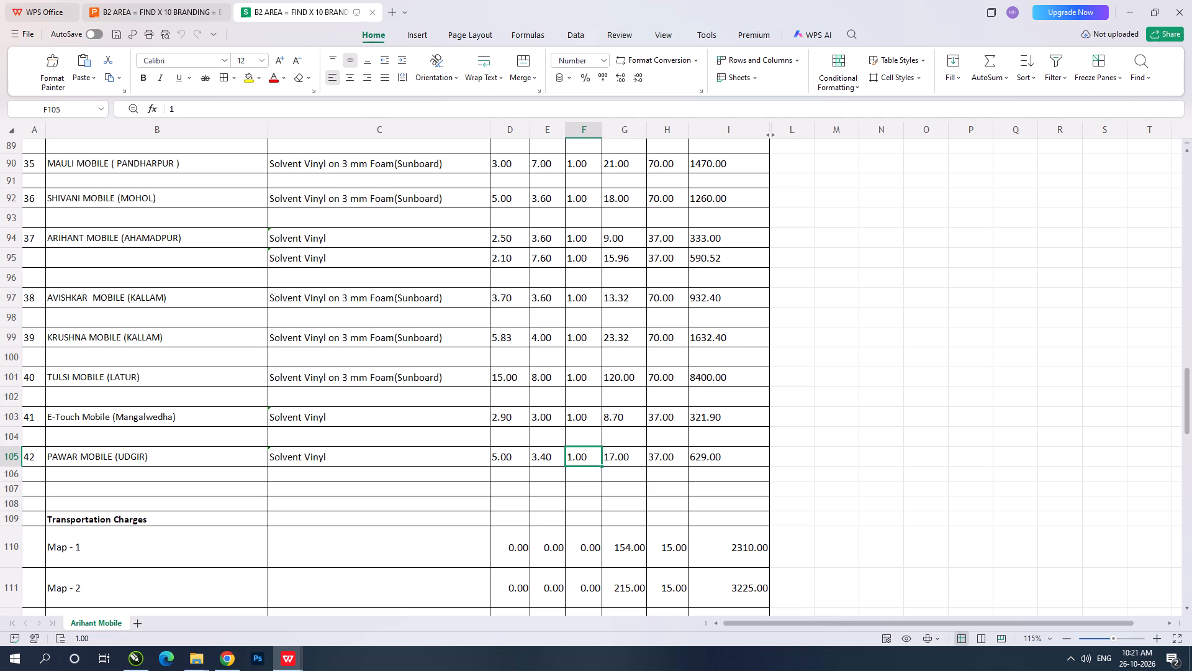
Remove the trailing space after "Solvent Vinyl" in the PAWAR MOBILE (UDGIR) and E-Touch Mobile (Mangalwedha) rows.
left_click(285, 461)
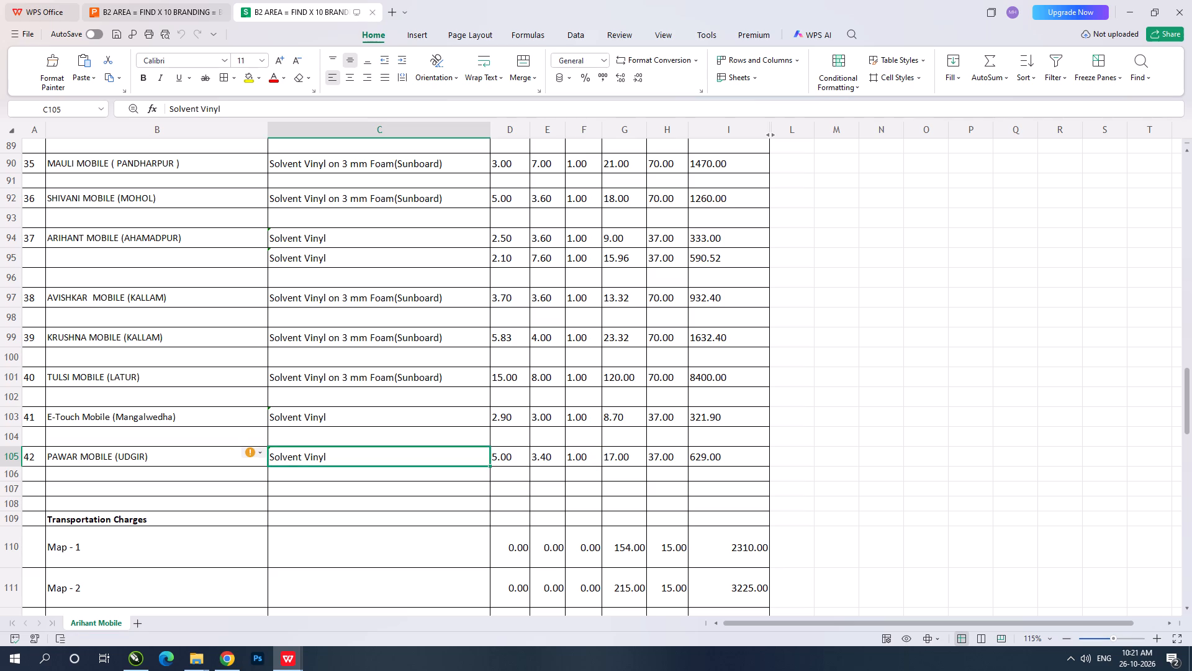
double_click(207, 460)
double_click(389, 457)
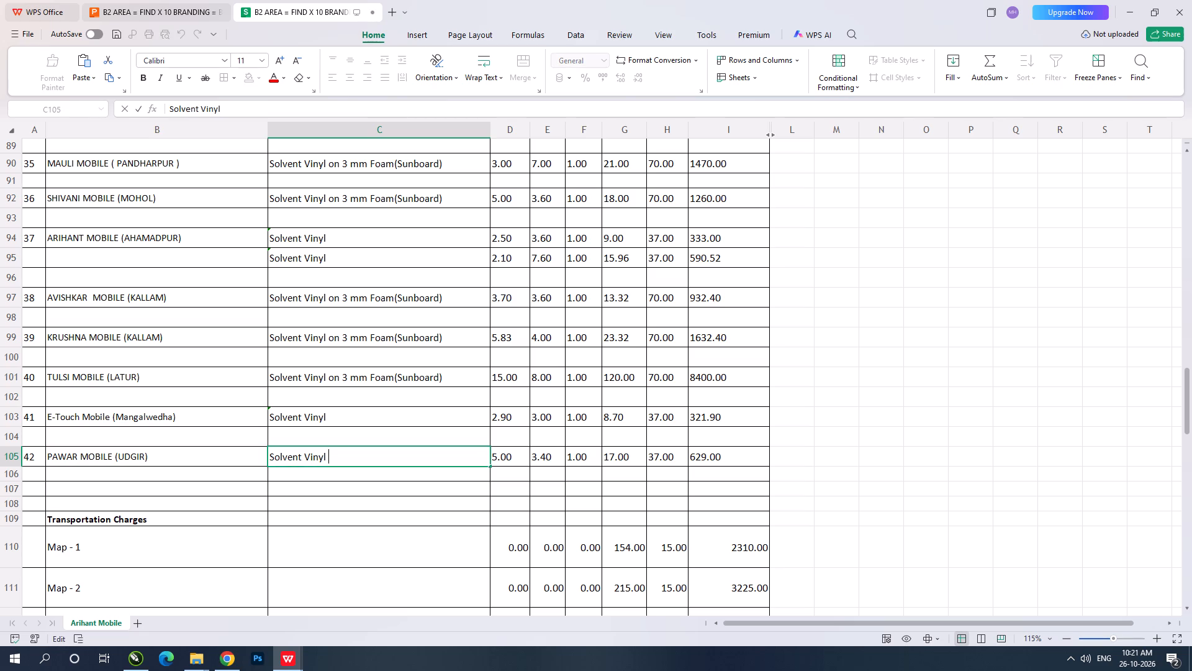
key("BackSpace")
left_click(384, 418)
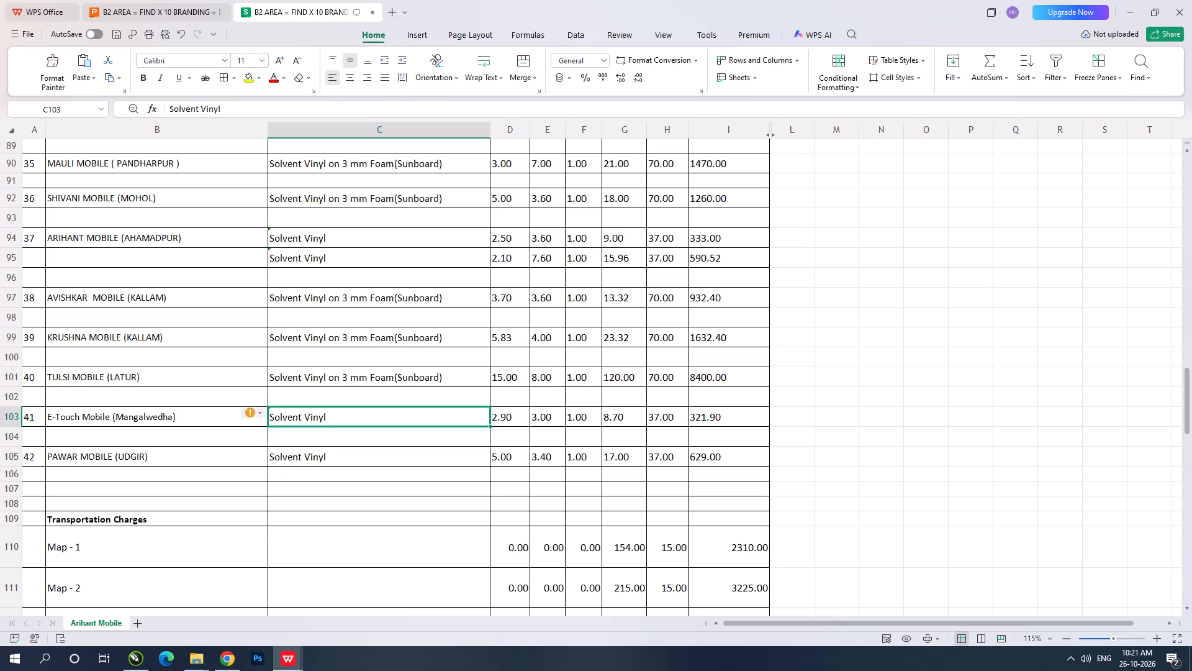
double_click(384, 418)
key("BackSpace")
key("BackSpace")
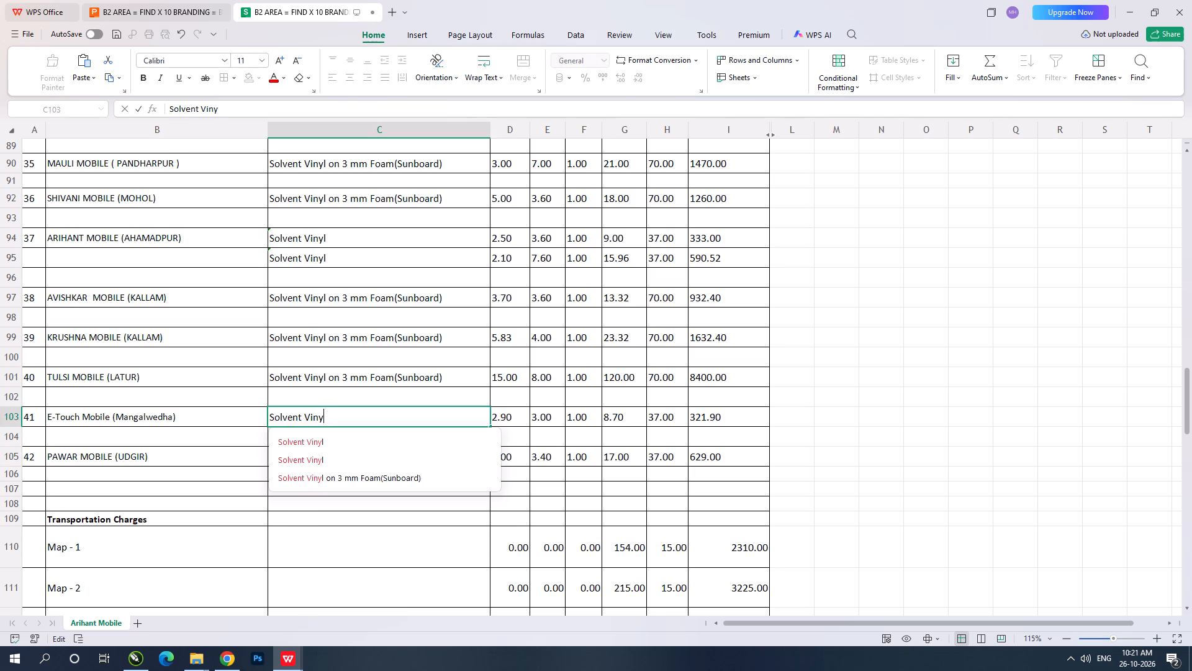
key("l")
left_click(361, 262)
Open the purchase order PDF "819_PO for Find X10 B2 Region Inshop Branding" from the FIND 10 folder.
scroll(605, 353, "down", 2)
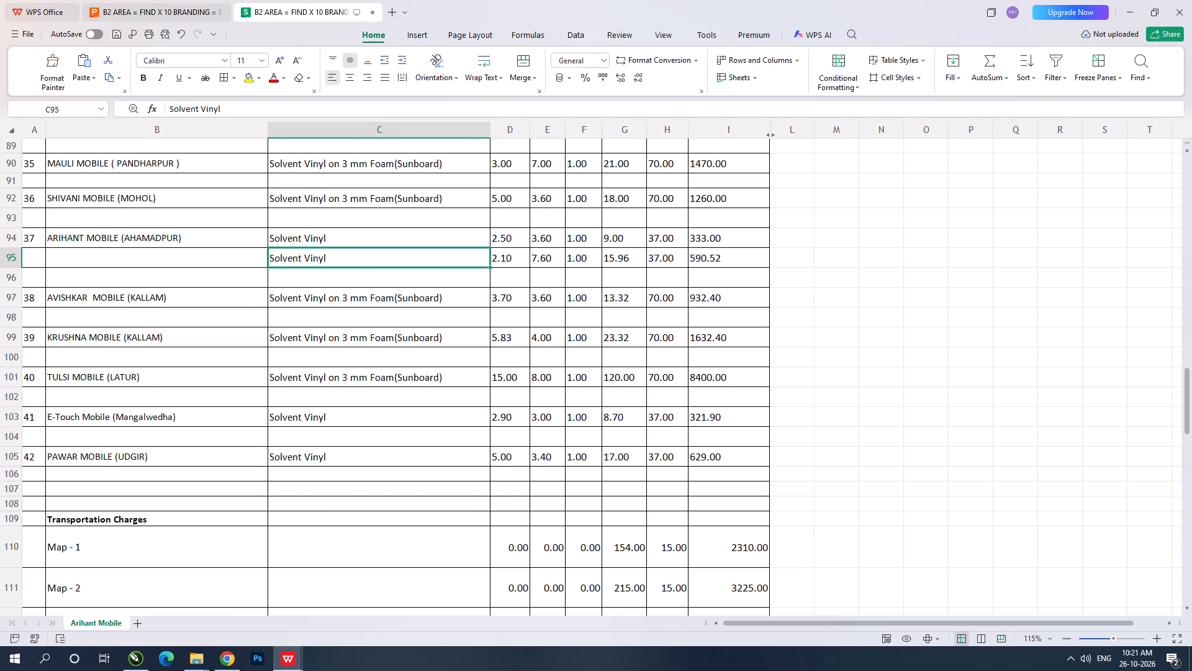
scroll(605, 353, "down", 4)
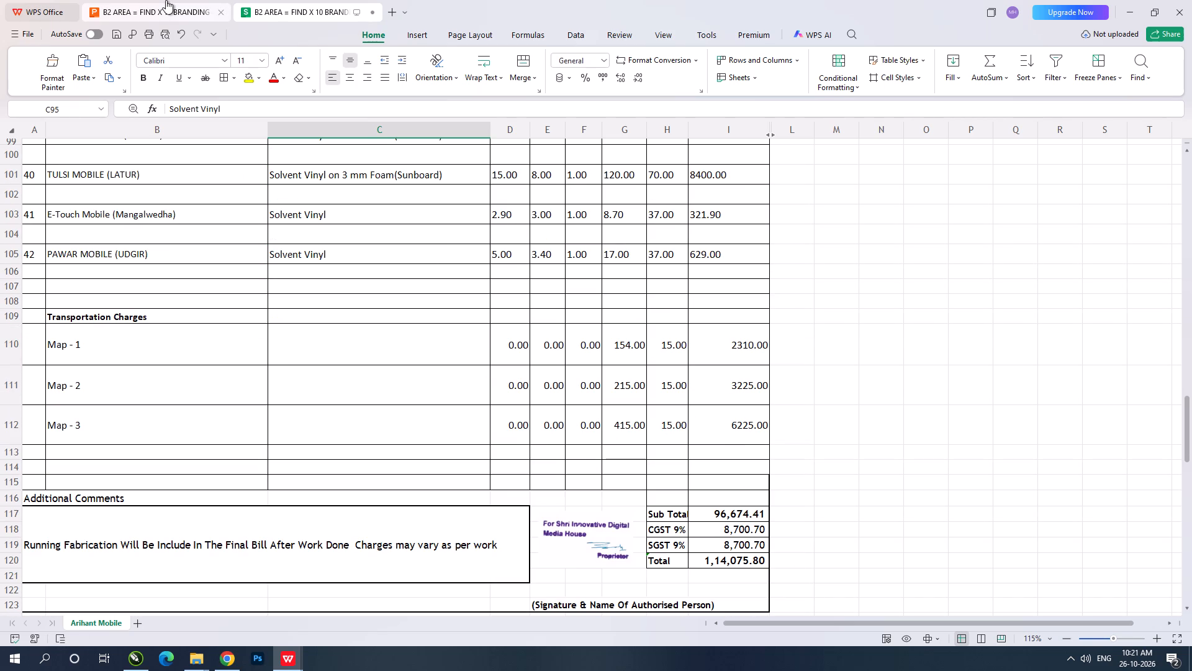
key("alt+Tab")
double_click(198, 193)
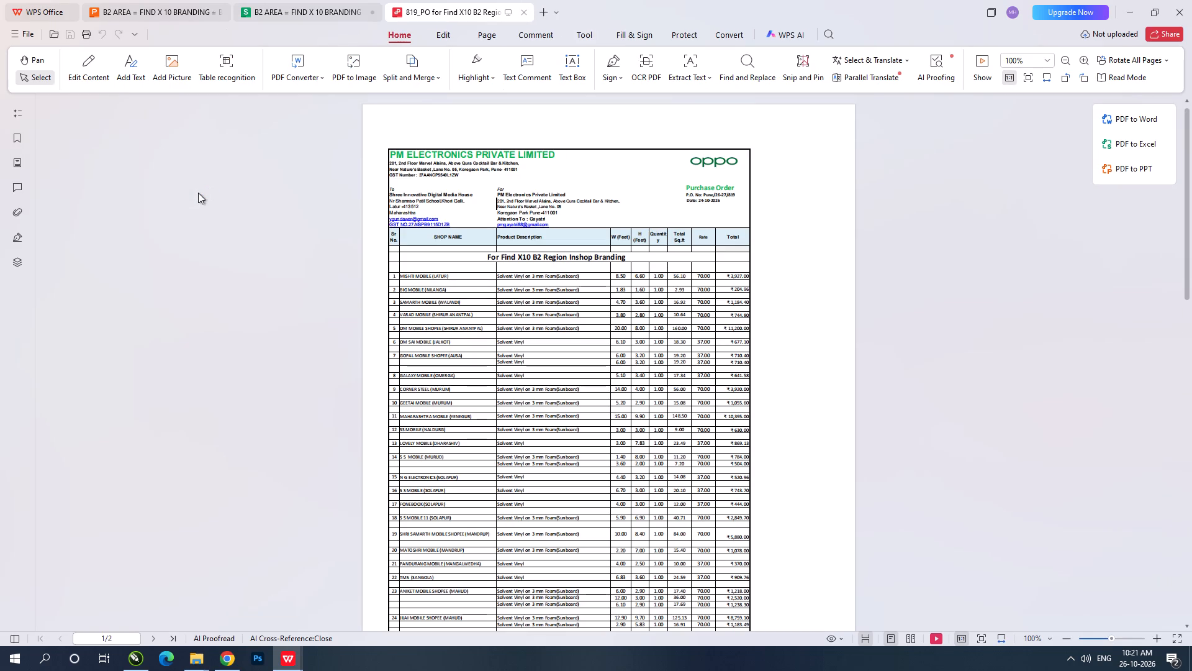
Compare the last shop rows, transport charges and totals in the purchase order PDF with those in the tax invoice spreadsheet.
scroll(587, 363, "down", 20)
scroll(587, 363, "down", 1)
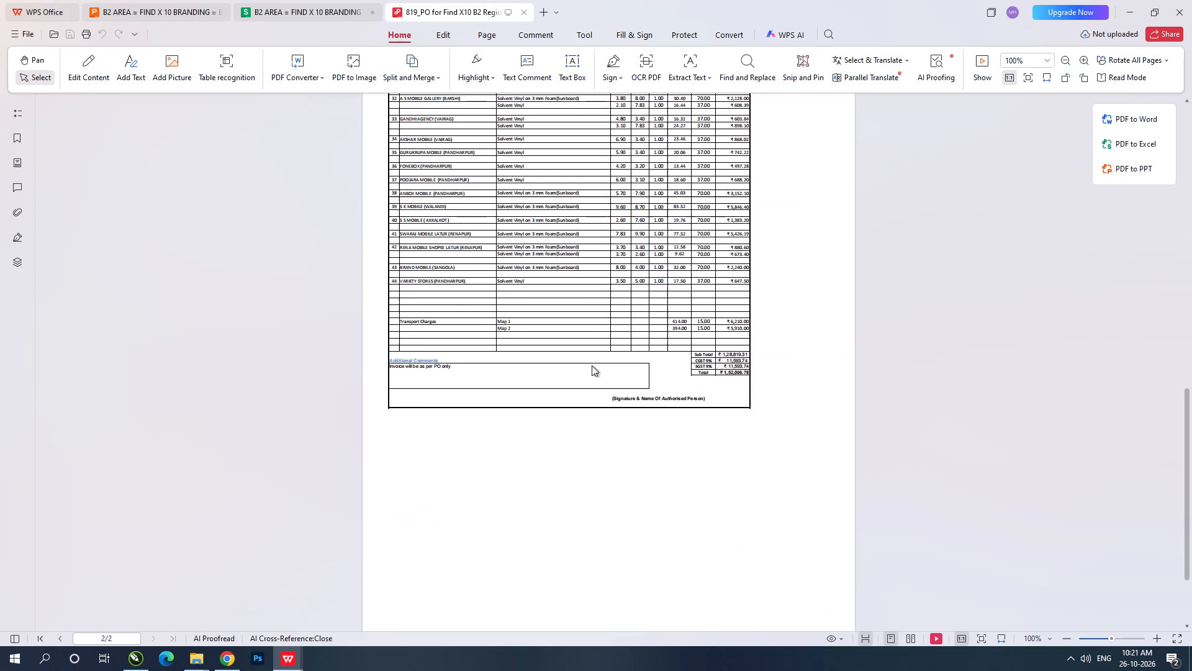
left_click(317, 0)
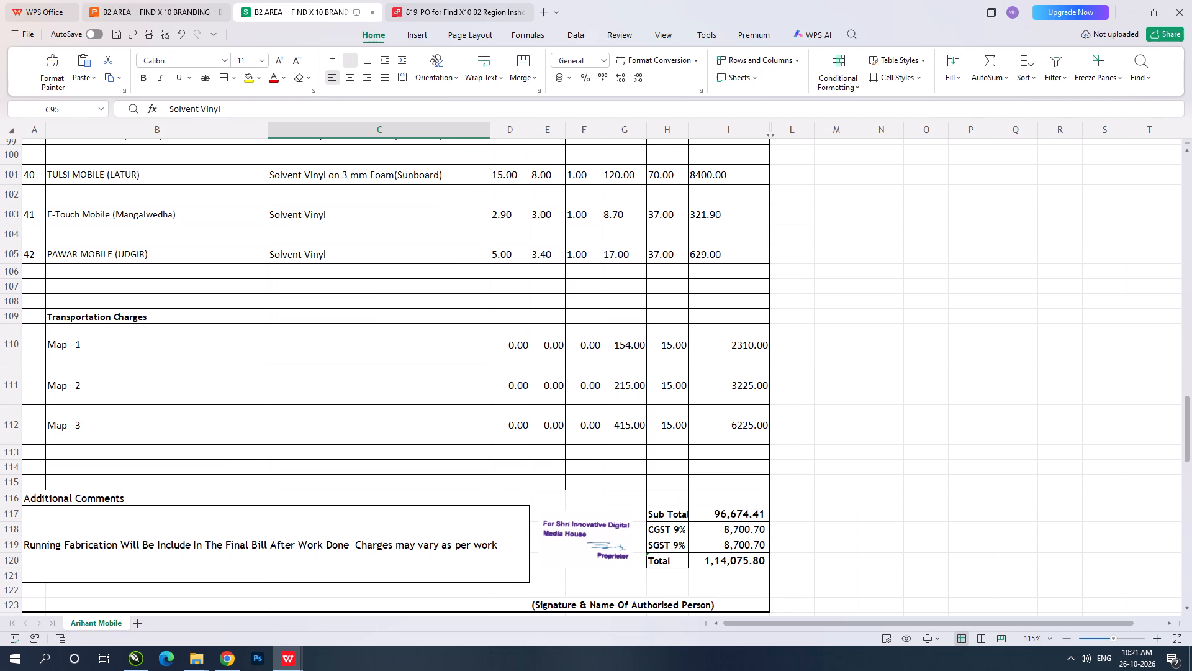
left_click(460, 6)
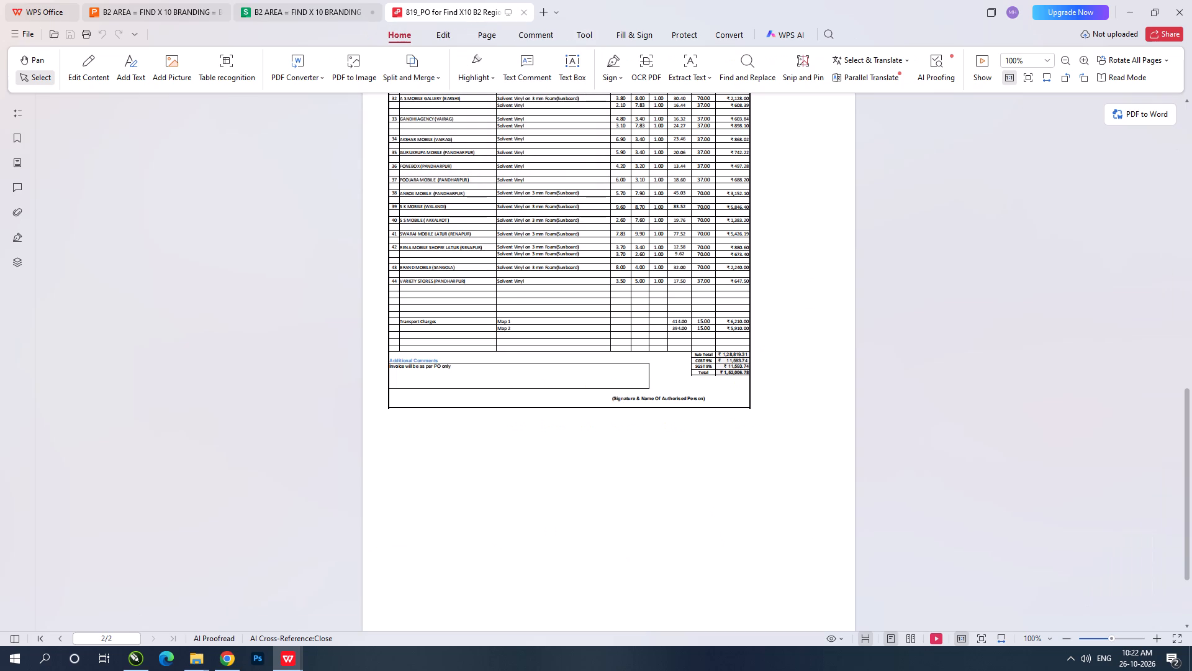
scroll(700, 369, "up", 2)
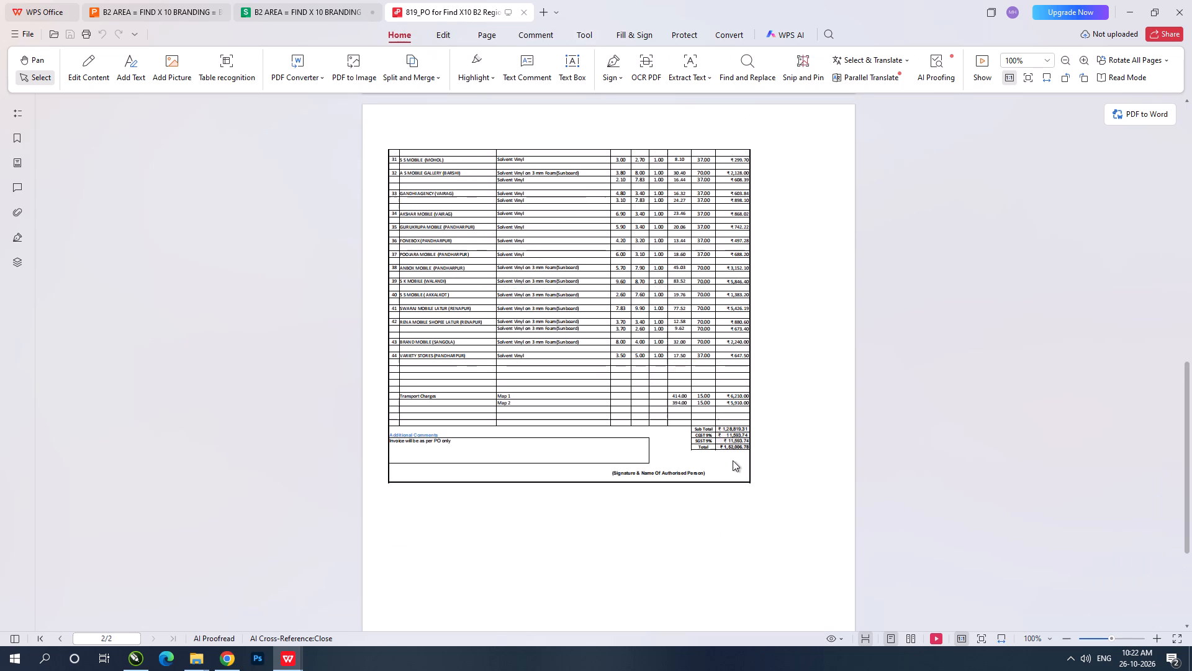
scroll(707, 445, "up", 3, "ctrl")
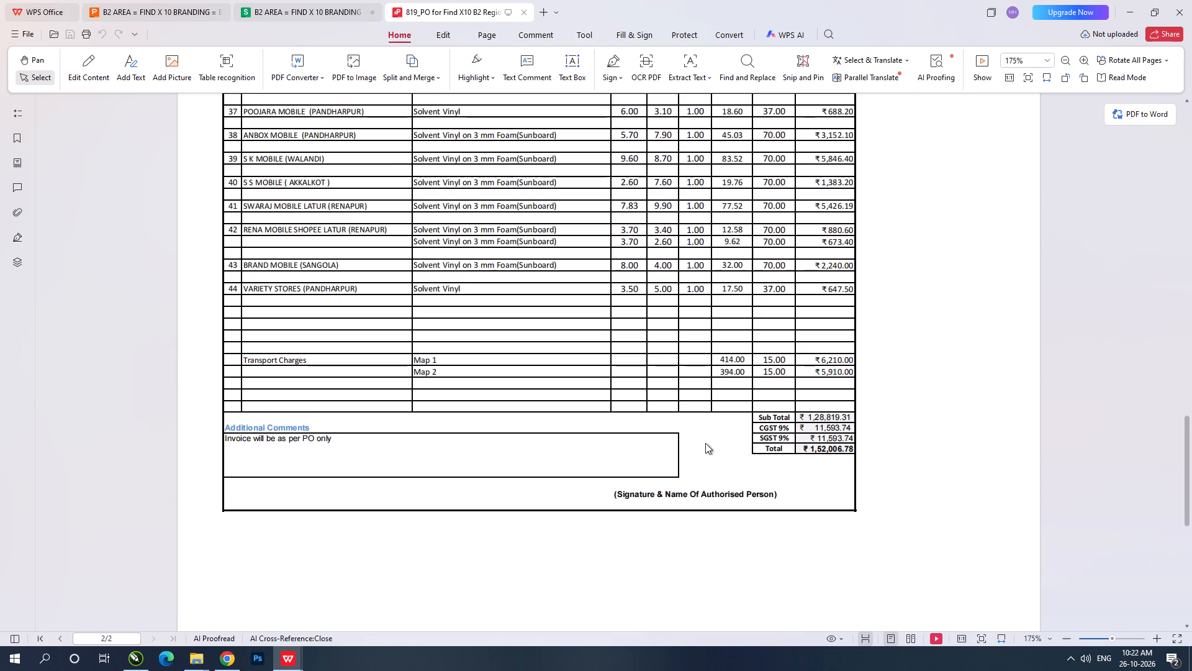
left_click(292, 0)
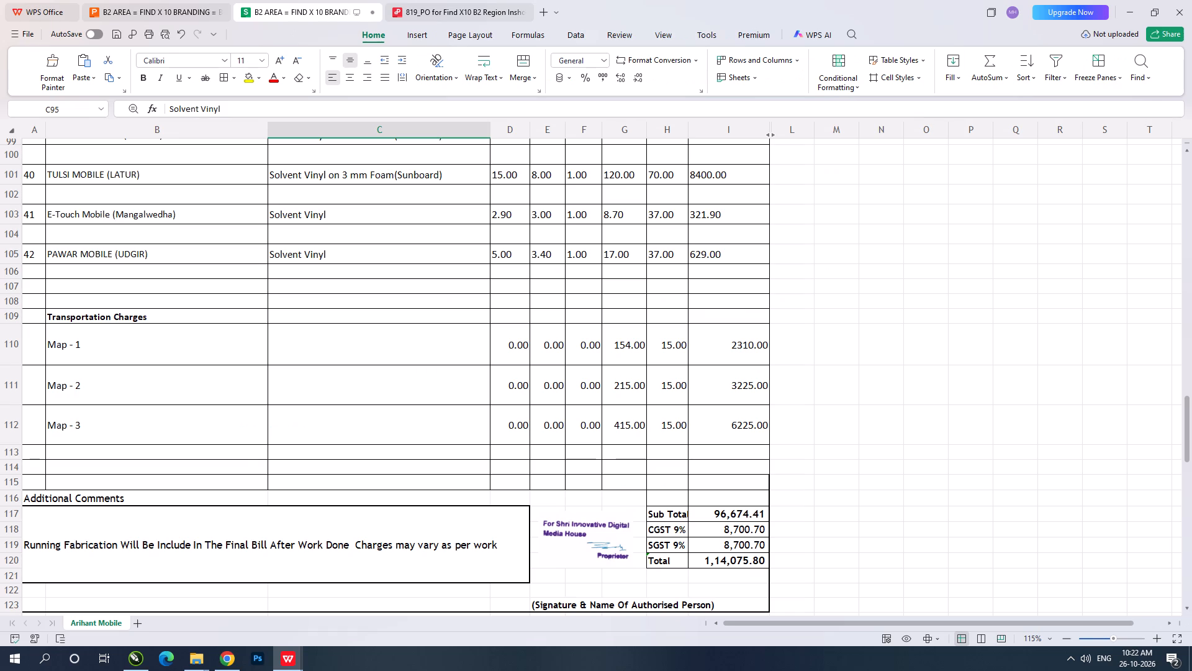
left_click(469, 0)
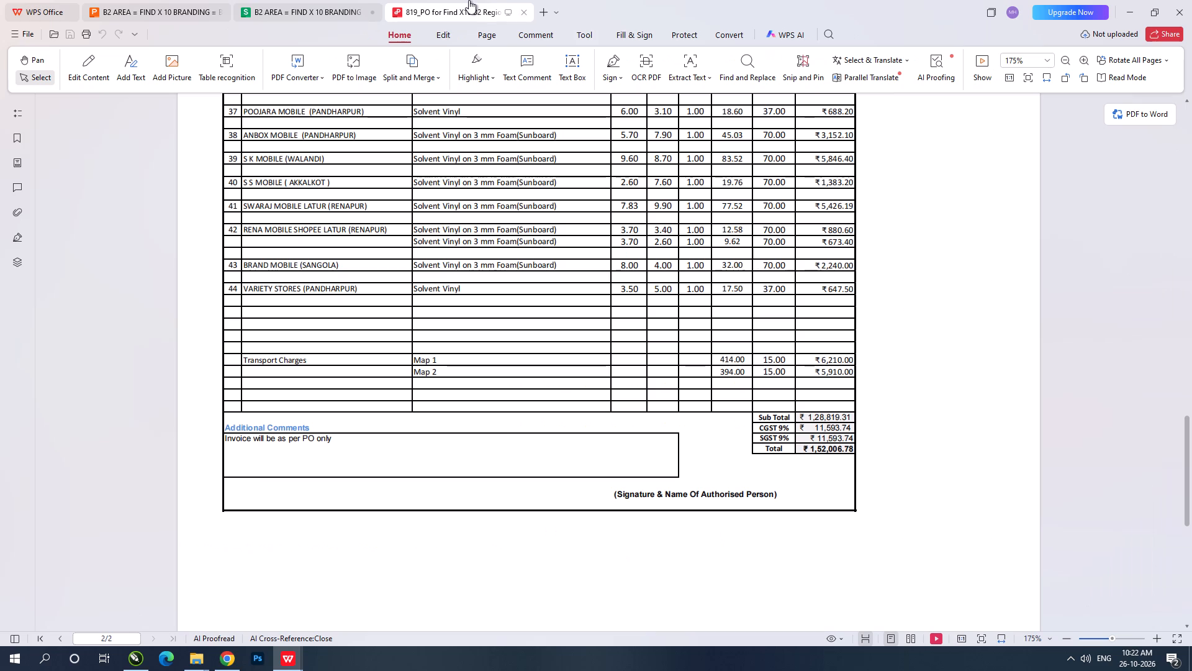
left_click(295, 0)
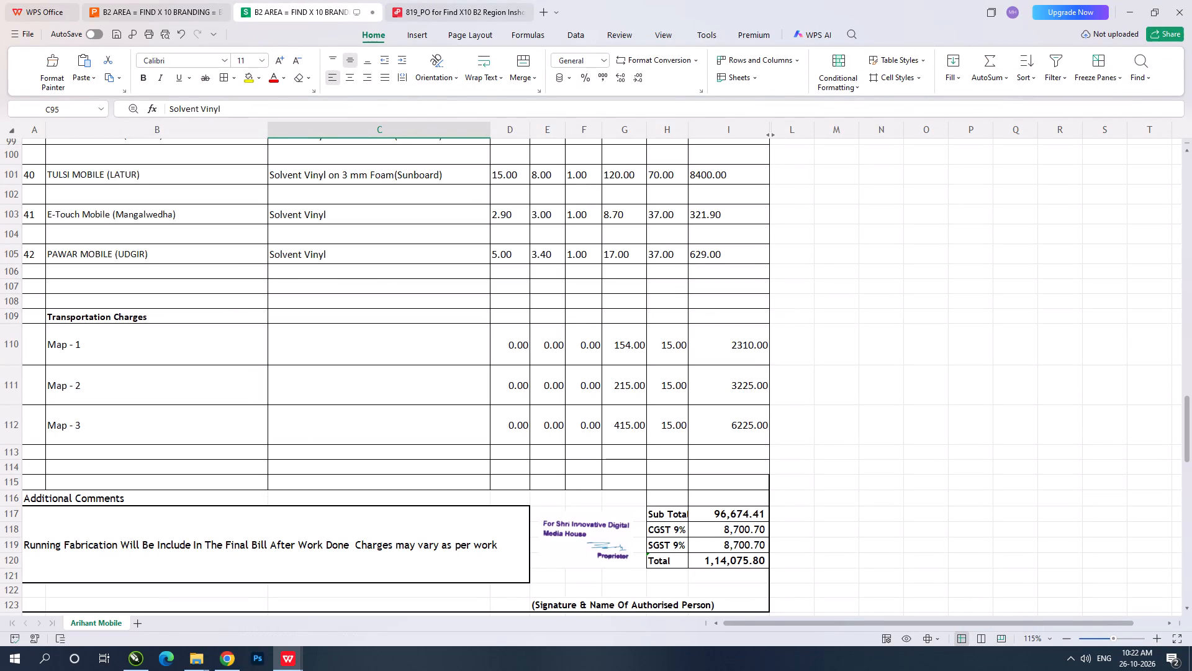
left_click(459, 0)
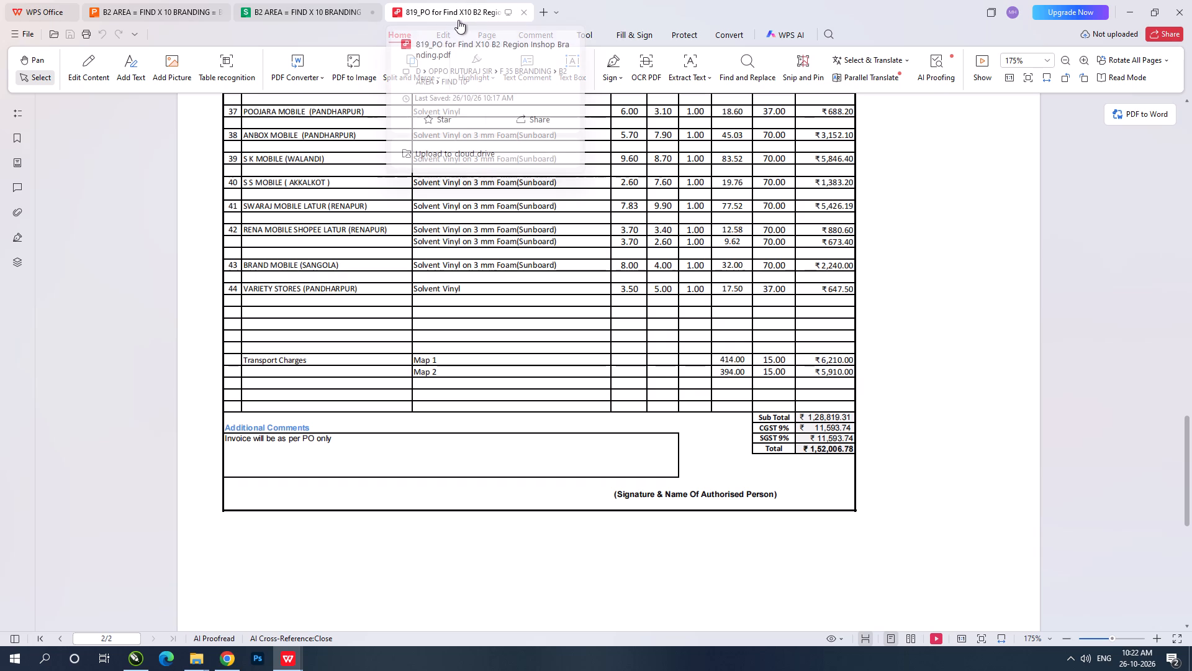
left_click(294, 0)
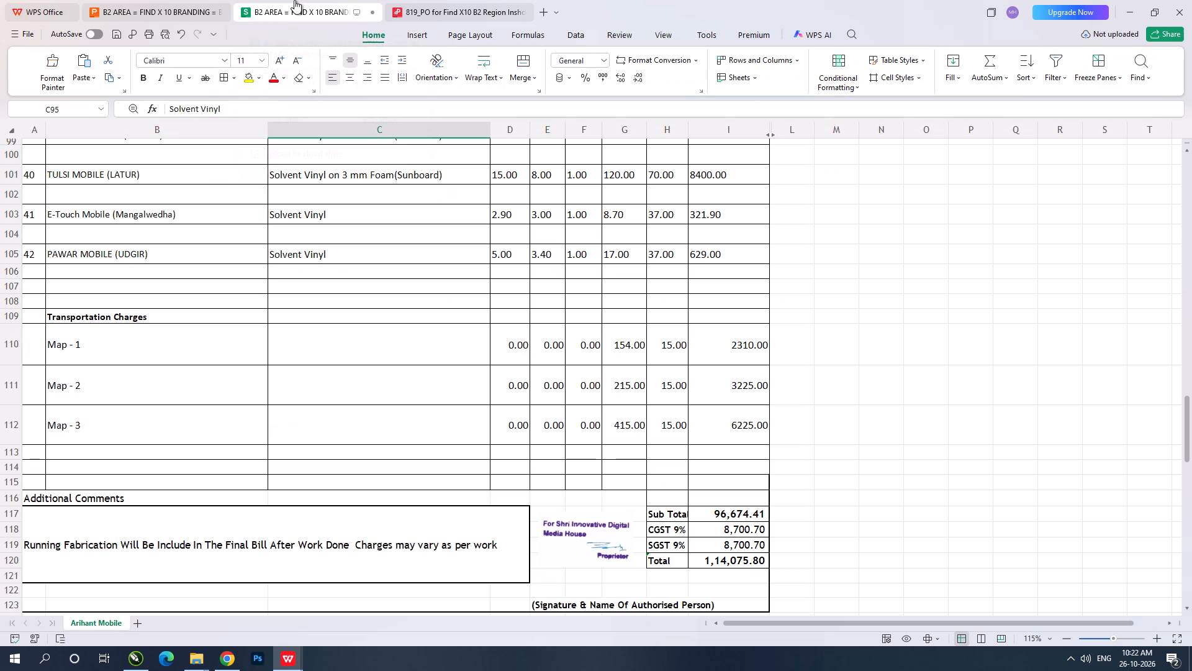
scroll(321, 303, "up", 4)
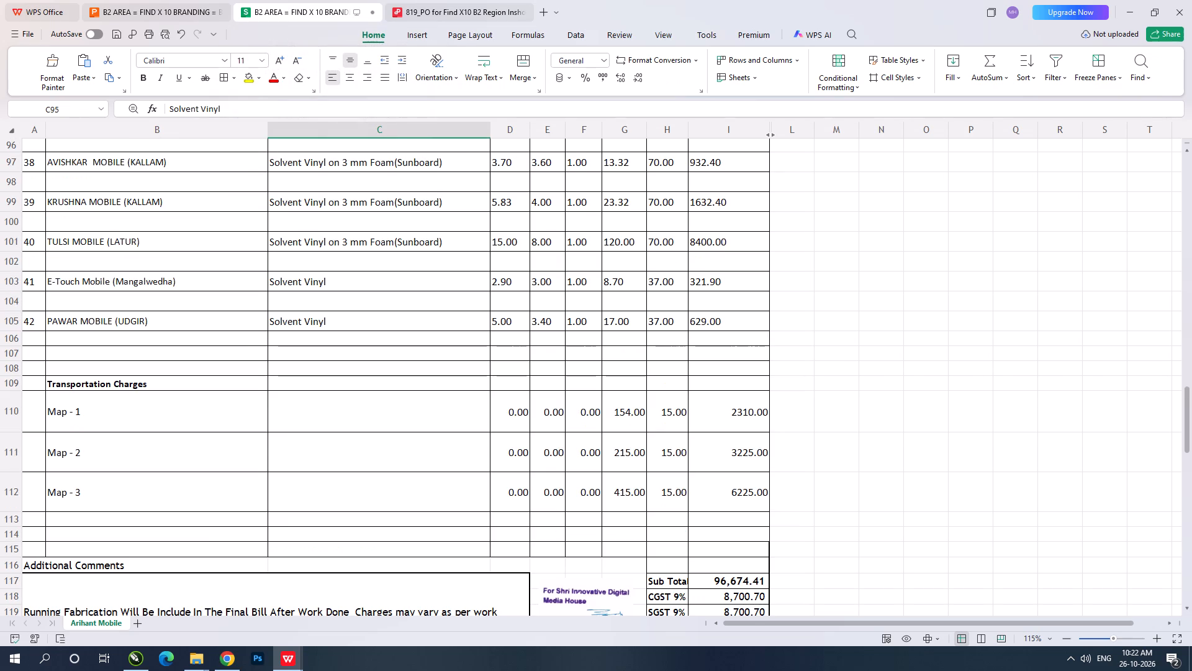
left_click(445, 0)
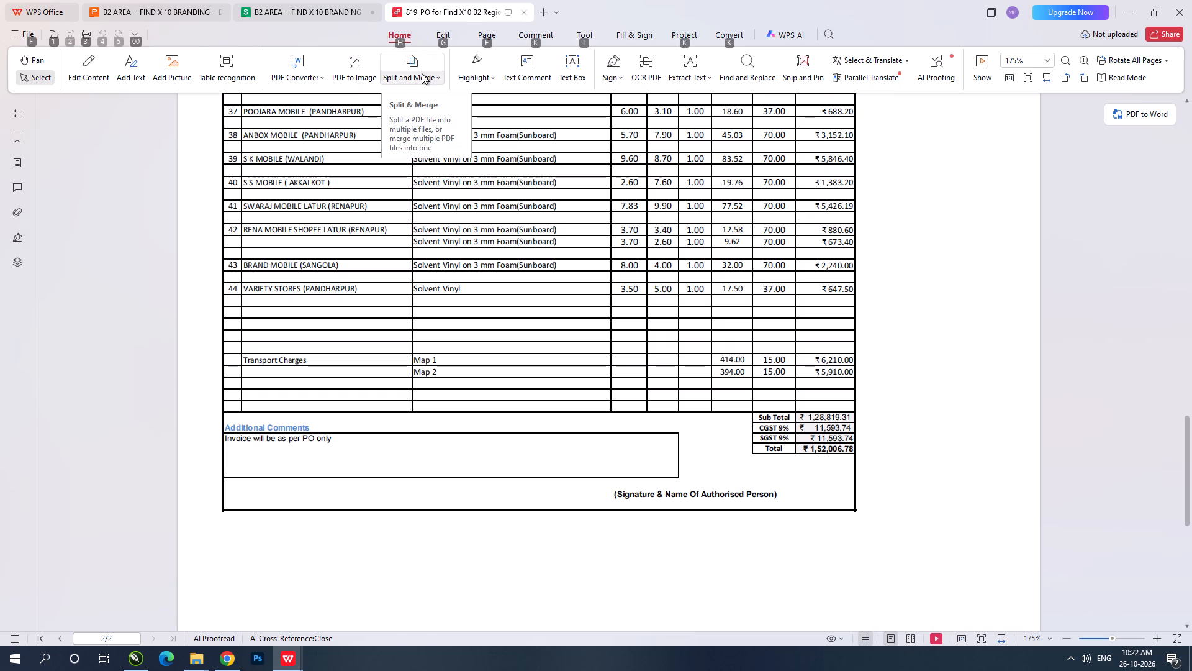
Open the B2 AREA = F 35 BRANDING QUOTATION spreadsheet from the F35 folder.
key("alt+Tab")
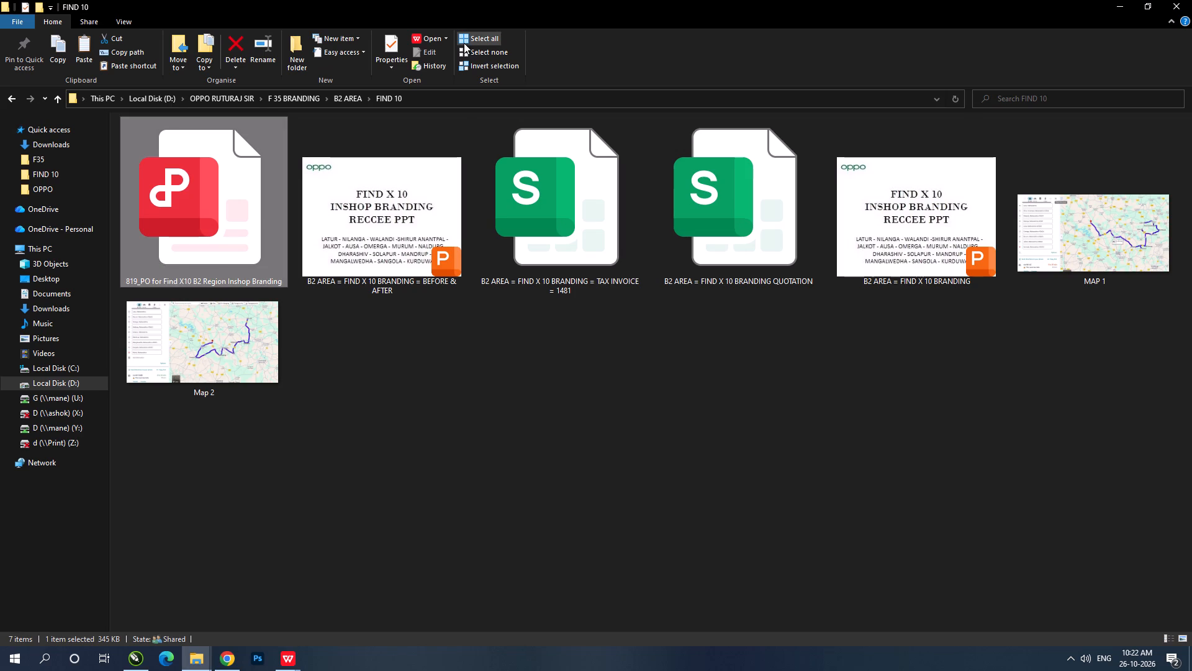
left_click(7, 98)
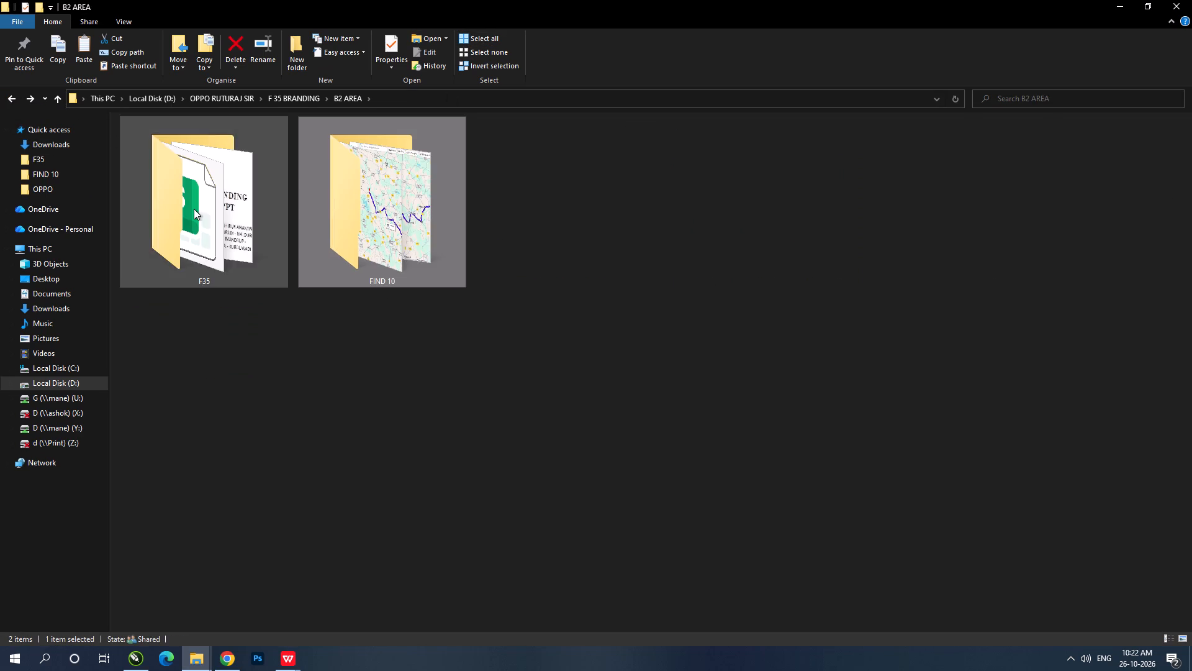
double_click(194, 209)
left_click(231, 232)
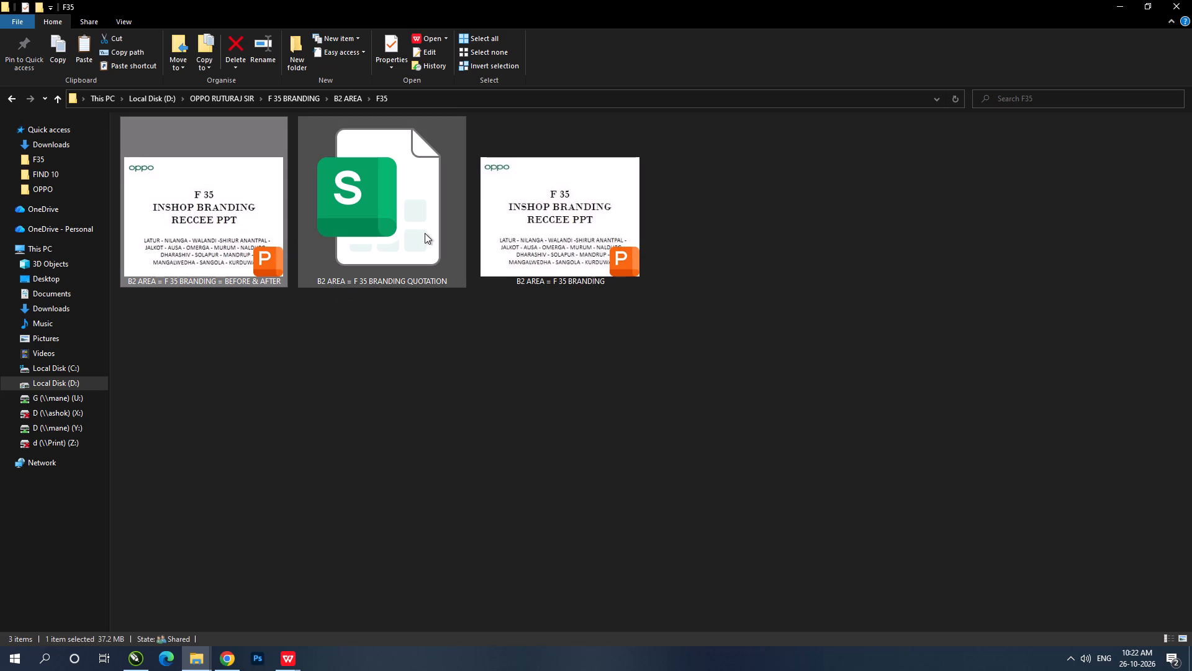
double_click(387, 219)
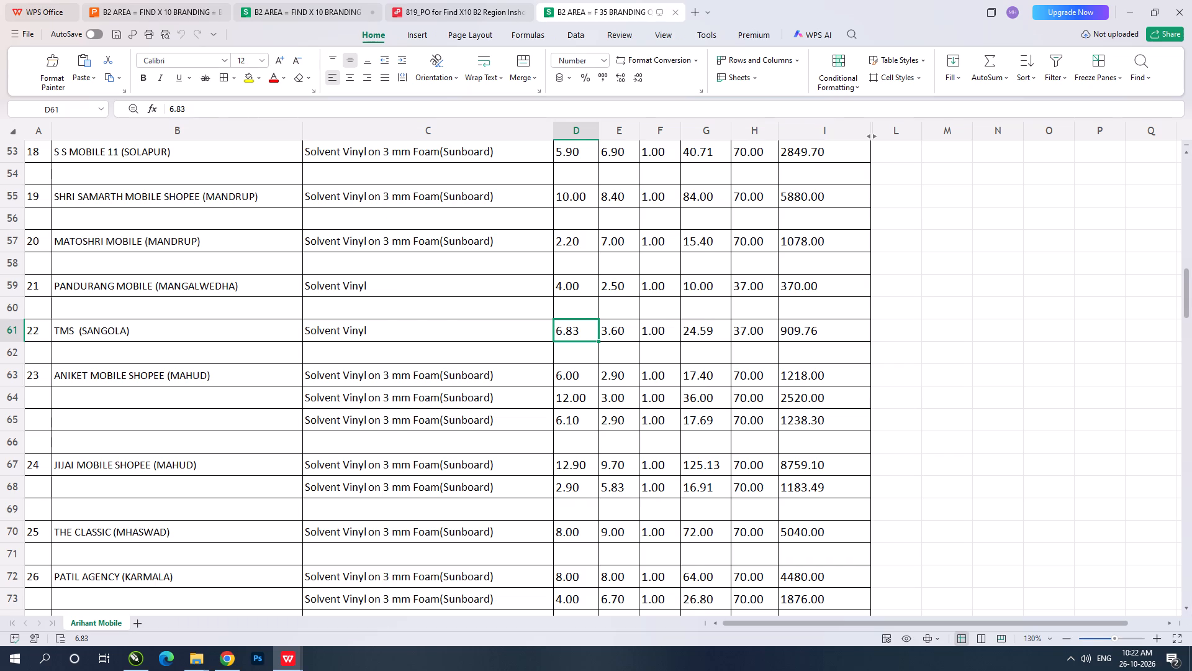
Compare the last shop rows, transportation charges and totals in the F 35 quotation with those in the purchase order PDF.
scroll(737, 490, "down", 20)
scroll(737, 490, "down", 17)
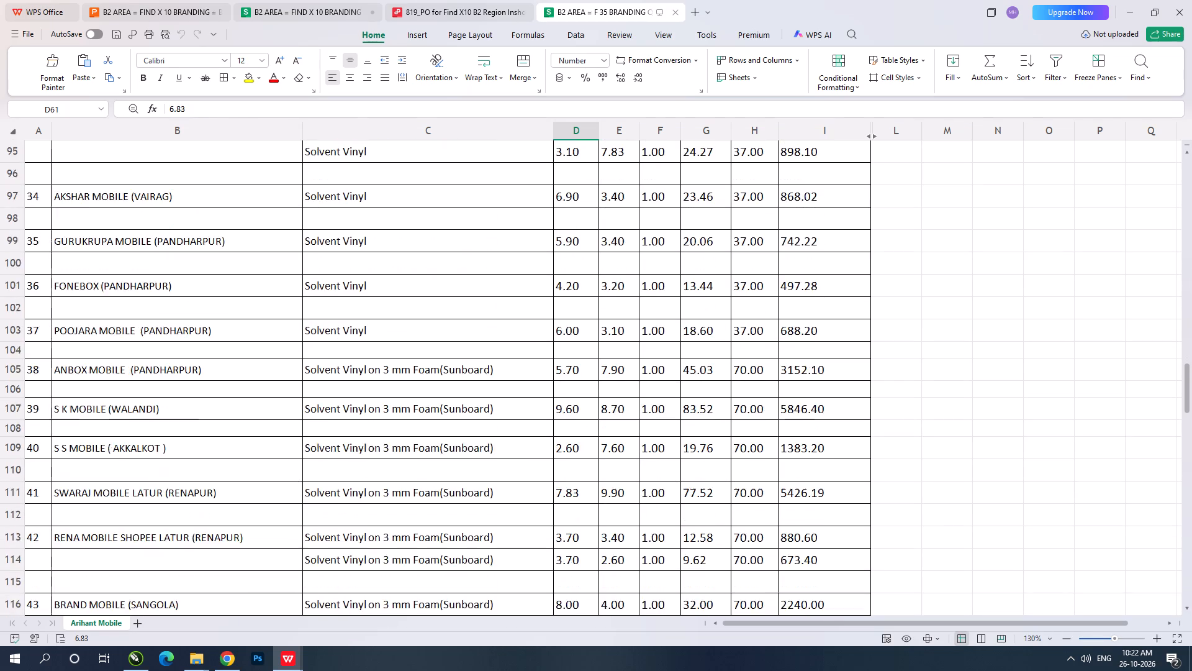
scroll(738, 465, "down", 17)
scroll(729, 455, "down", 11)
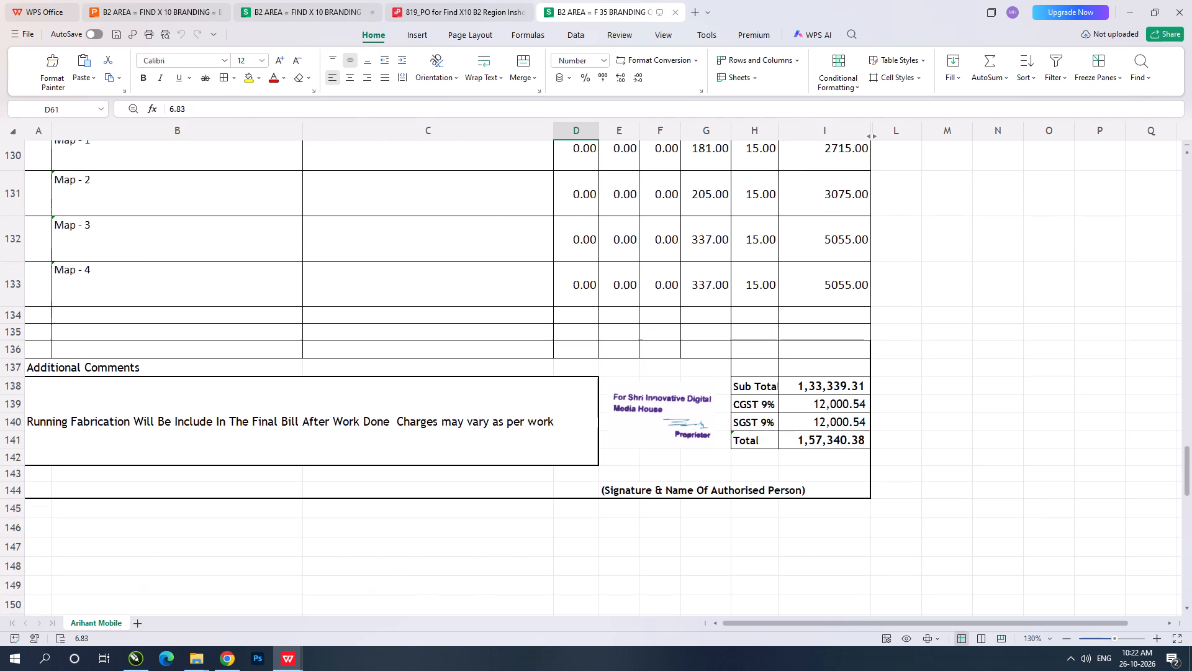
scroll(636, 437, "up", 11)
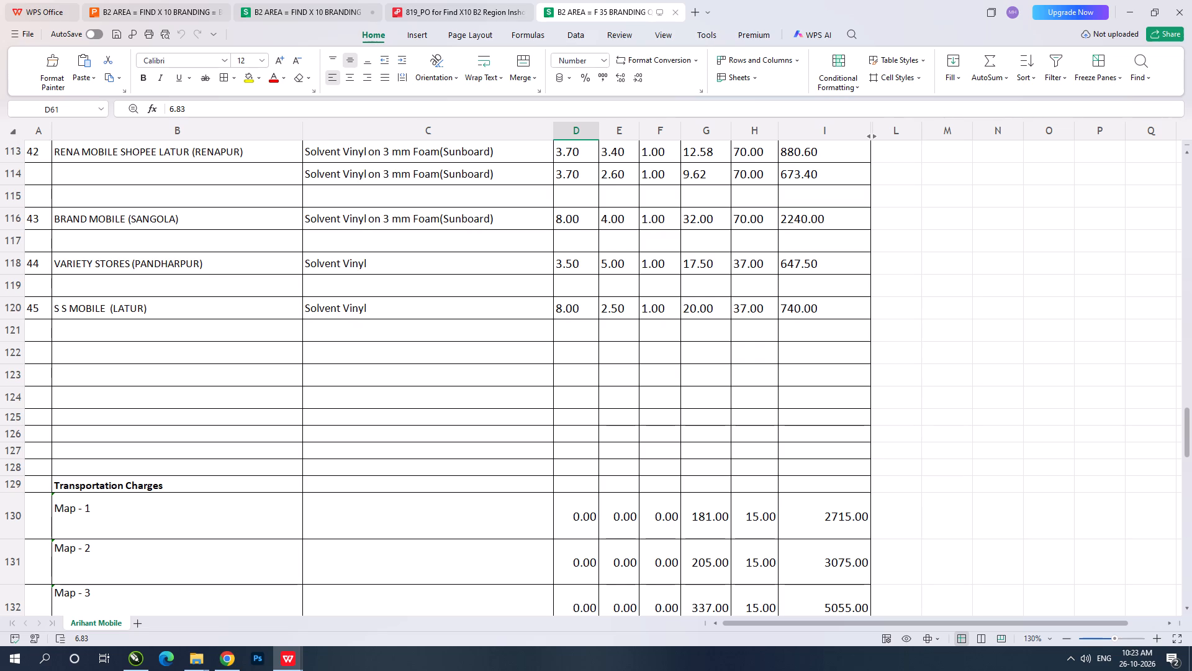
scroll(610, 365, "down", 3)
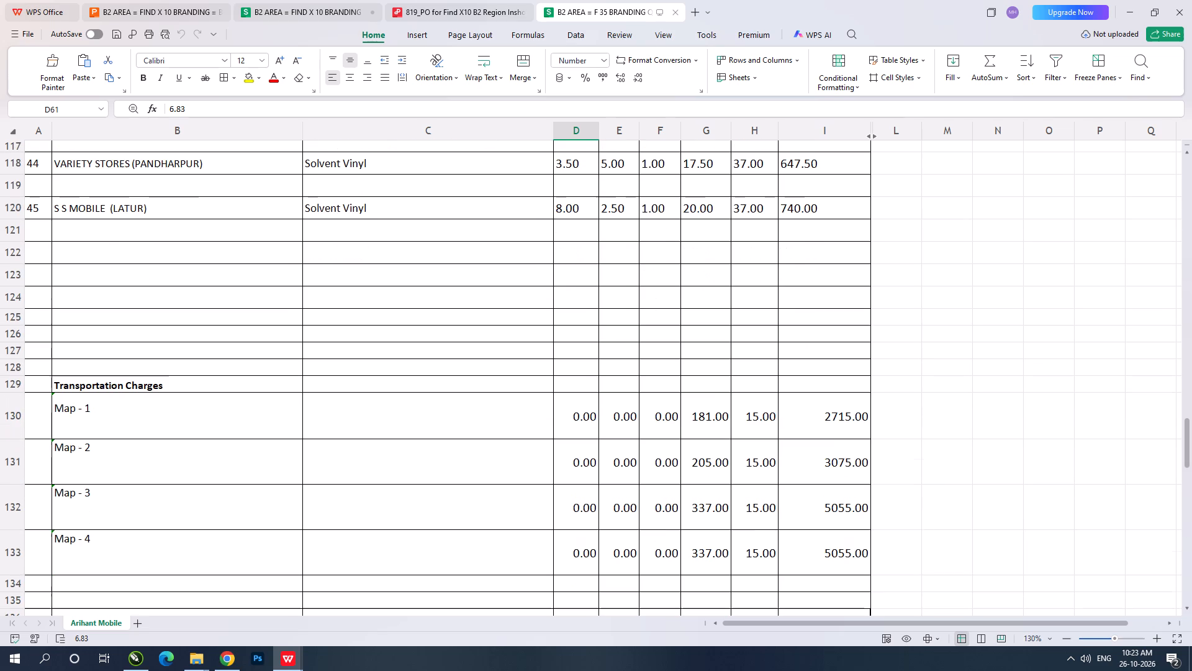
scroll(585, 368, "up", 3)
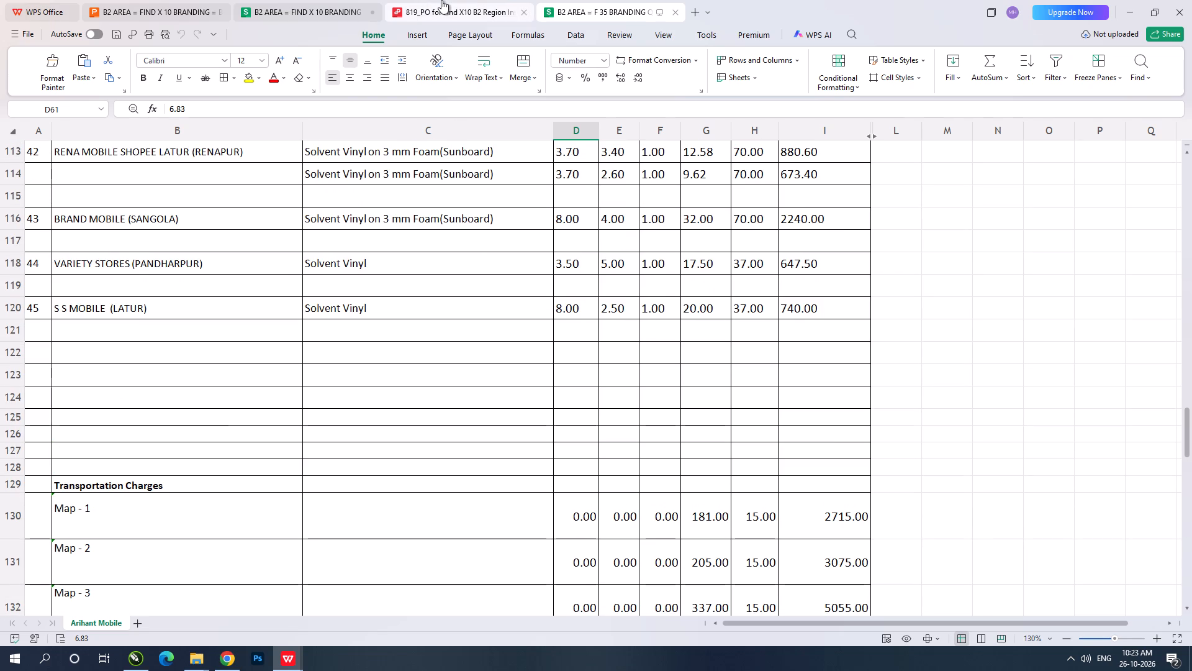
left_click(443, 0)
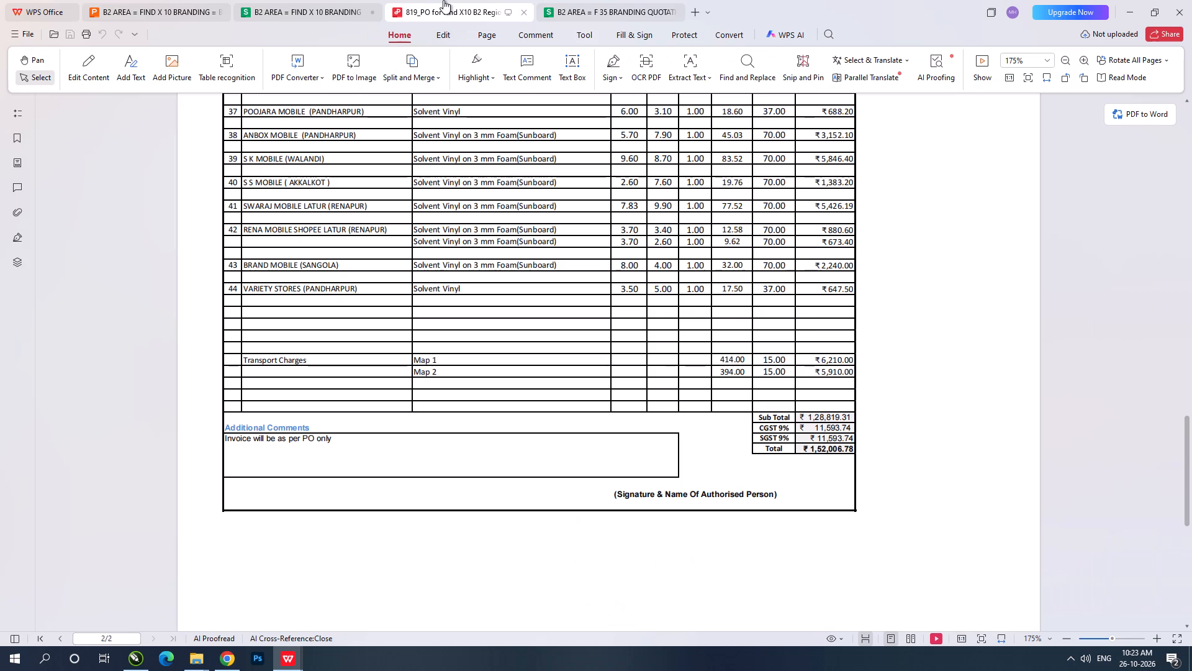
left_click(591, 0)
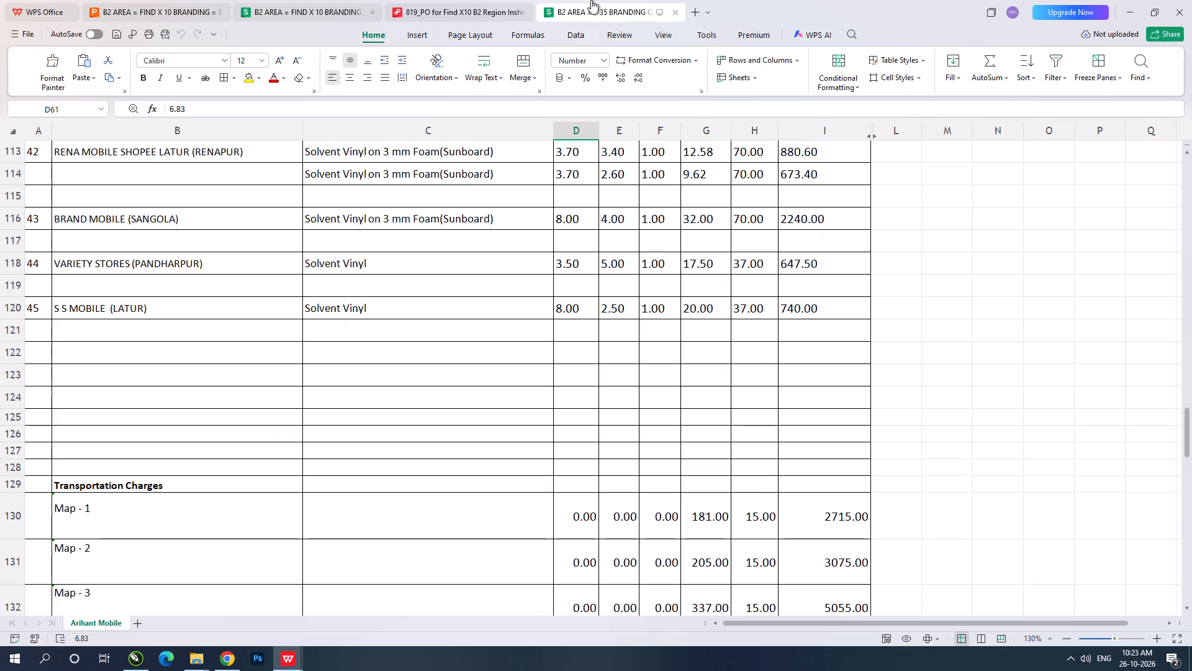
left_click(496, 0)
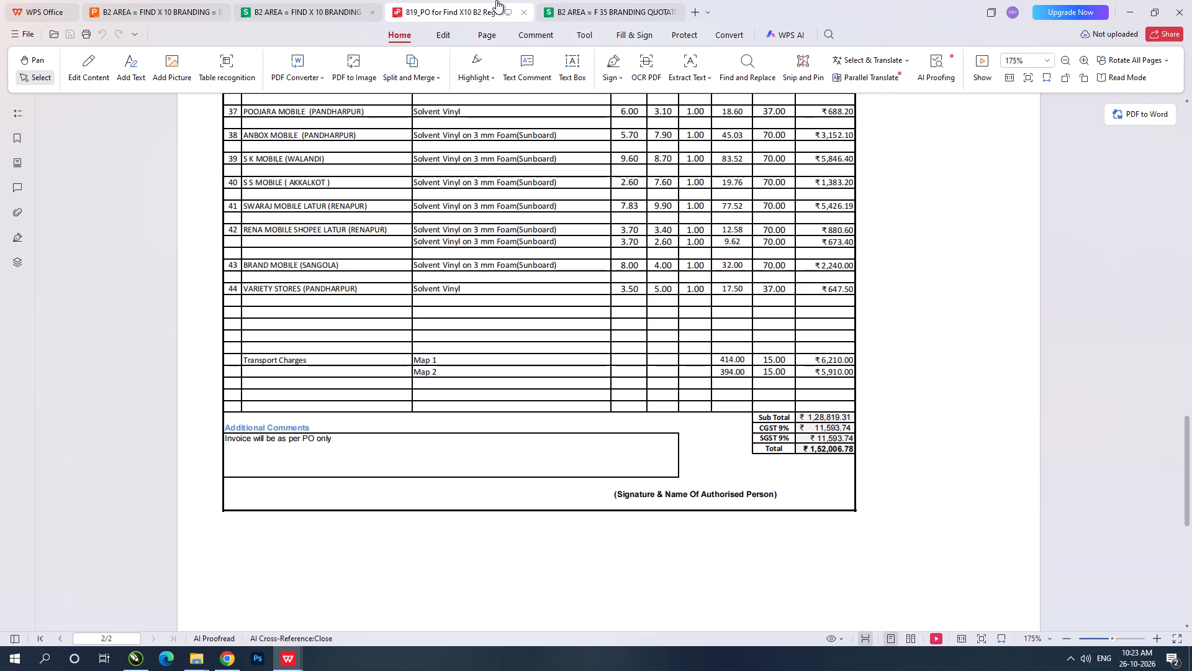
left_click(631, 4)
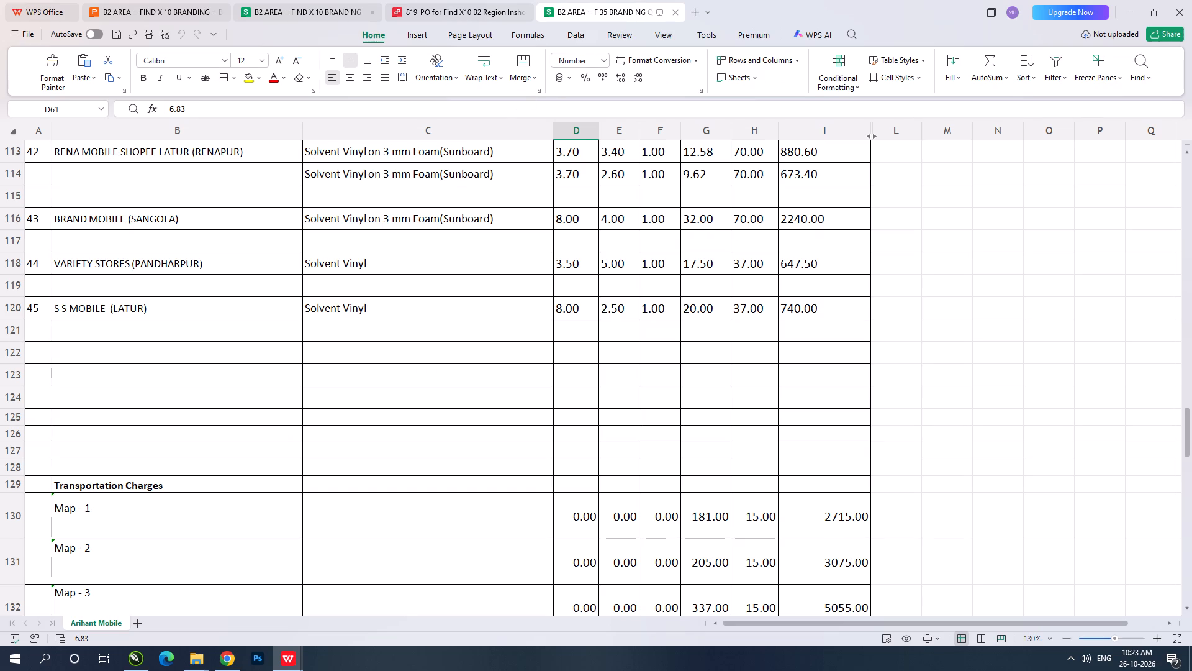
Delete the row of shop 45, S S MOBILE (LATUR), from the F 35 quotation.
left_click(11, 309)
right_click(11, 309)
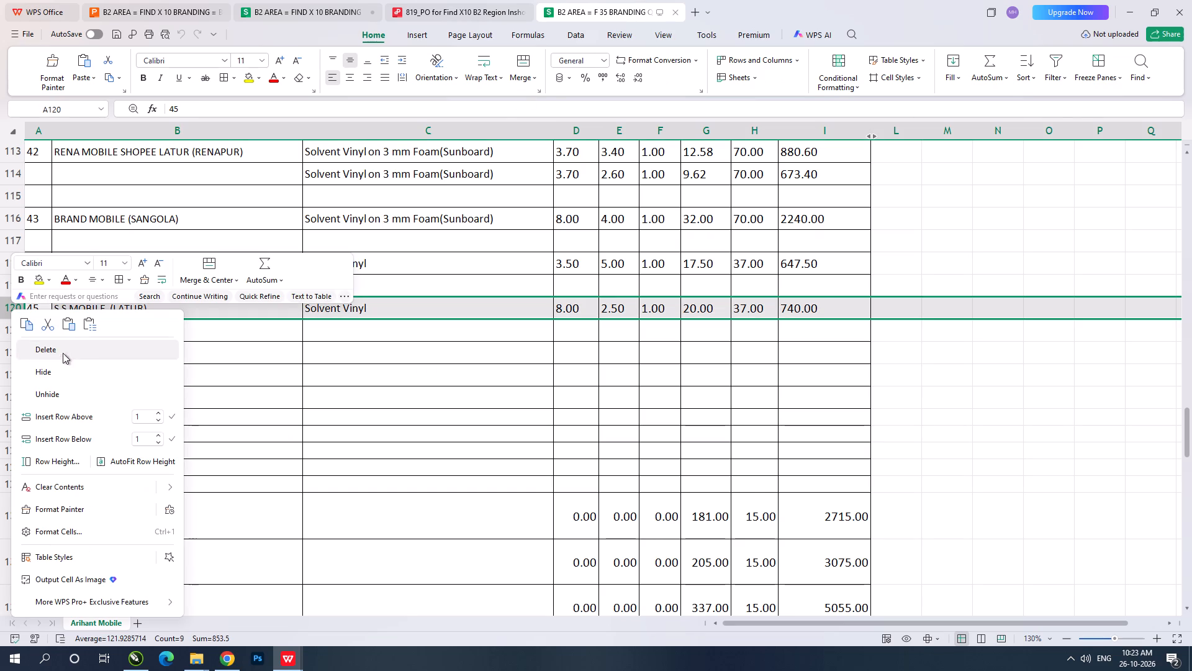
left_click(109, 349)
left_click(656, 260)
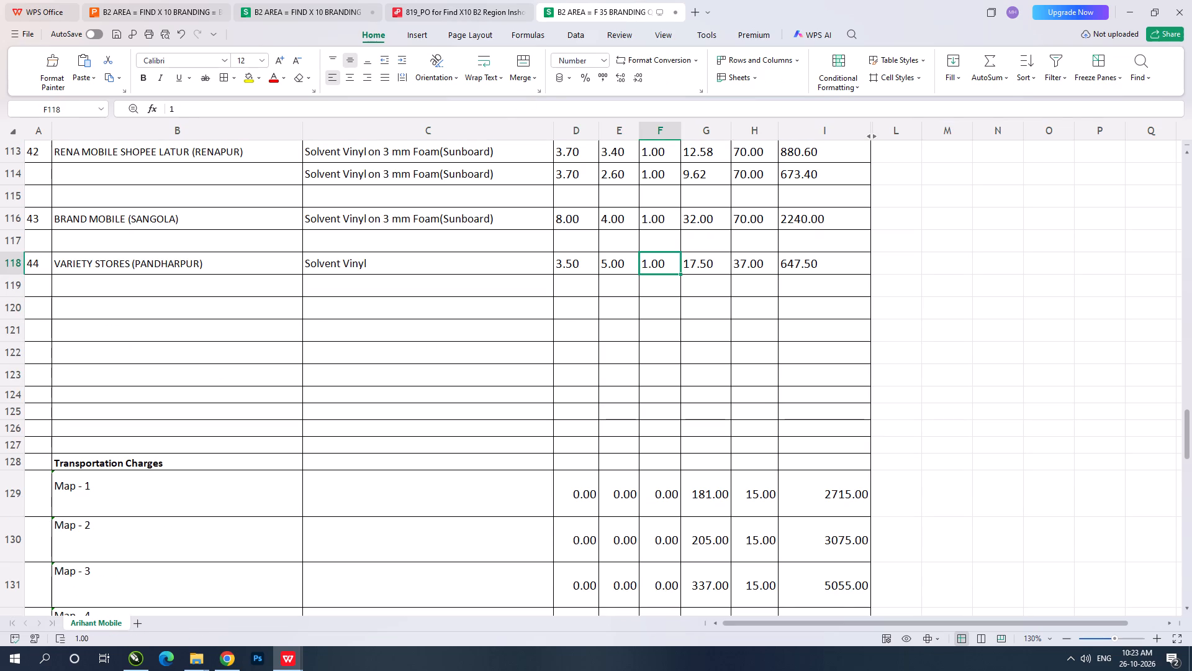
Check the F 35 quotation's transportation charges and shop rows against the shop list in the purchase order PDF.
scroll(666, 373, "down", 8)
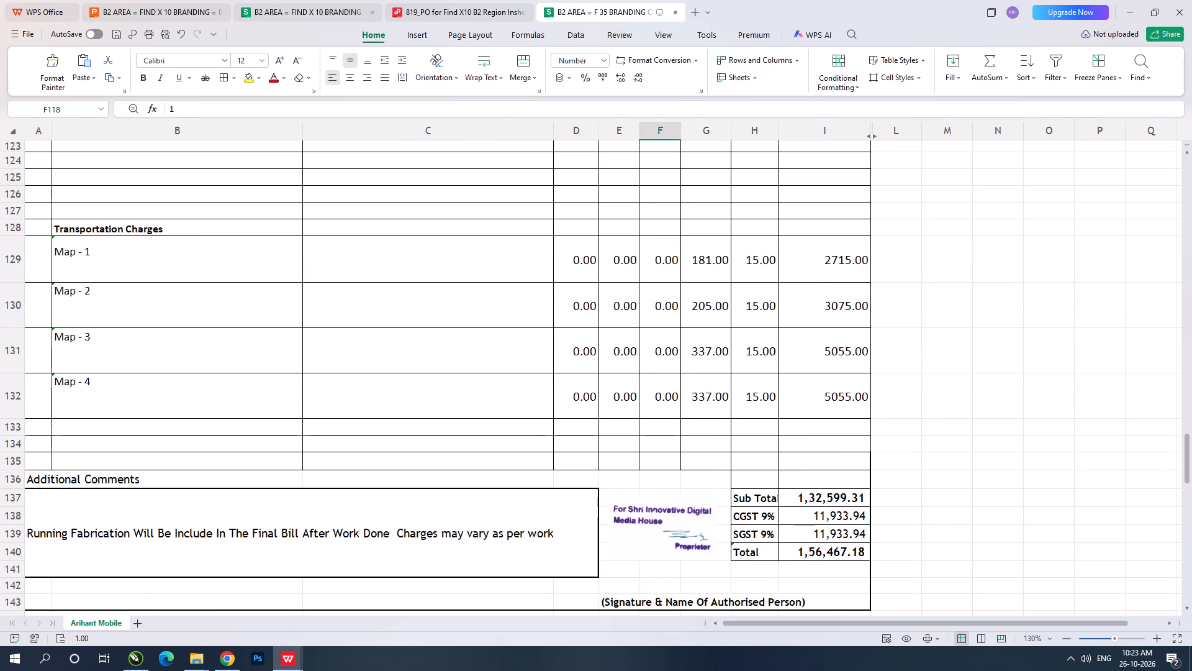
left_click(7, 265)
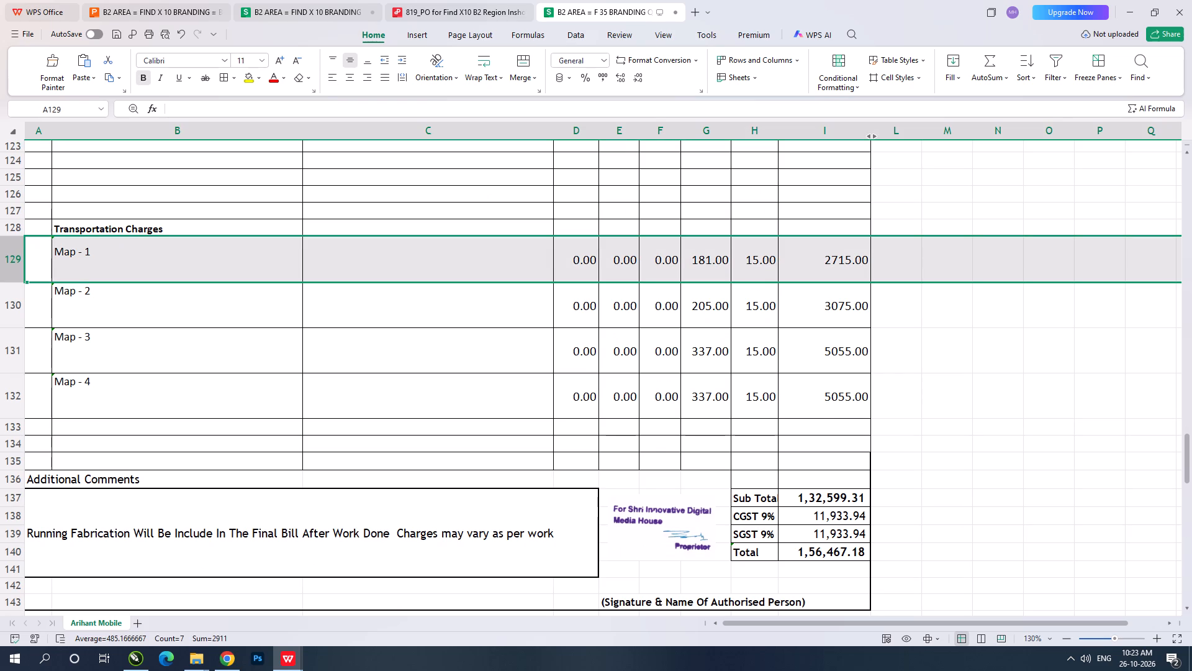
left_click(699, 253)
left_click(448, 8)
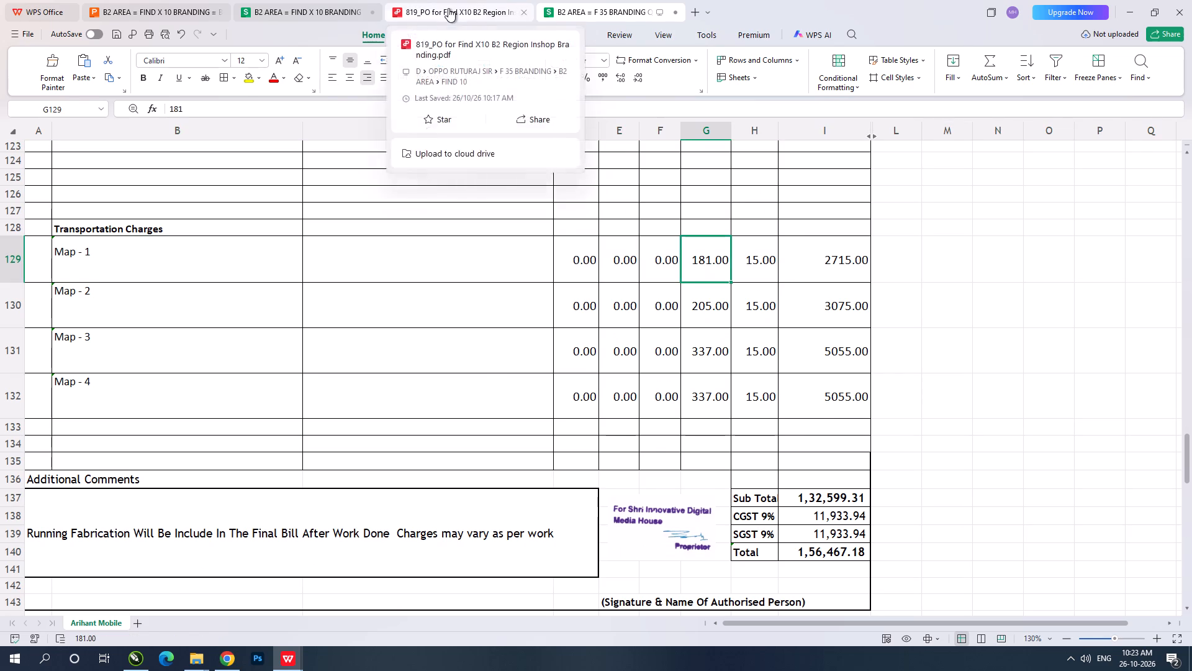
scroll(481, 321, "up", 11)
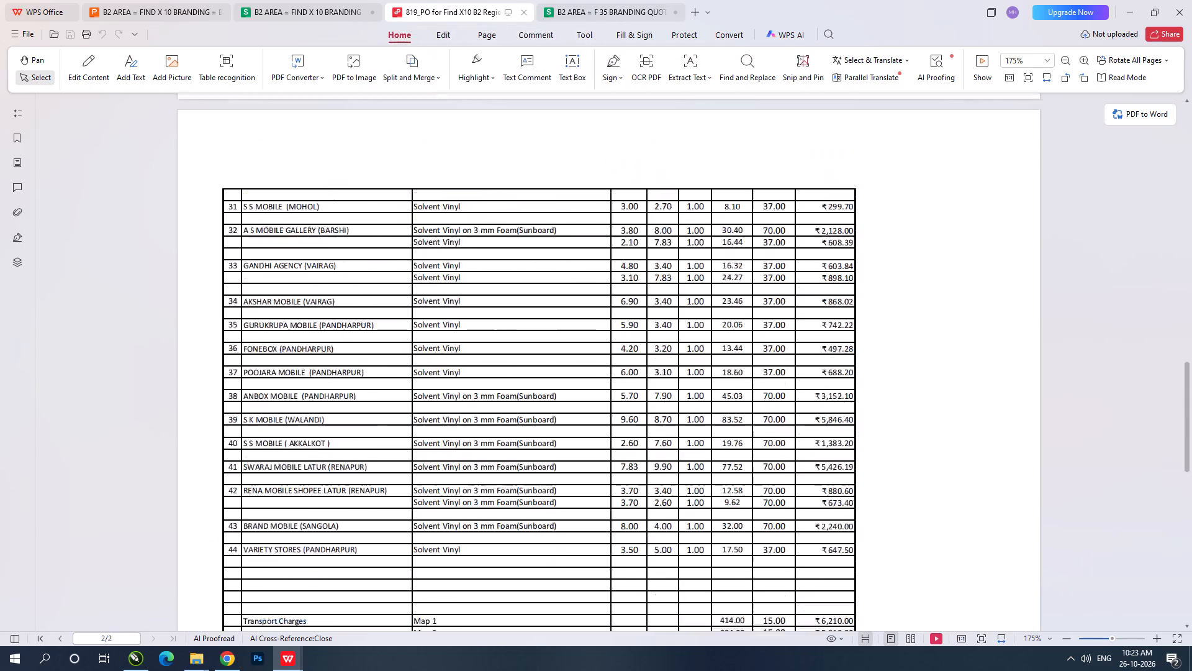
scroll(508, 354, "up", 1)
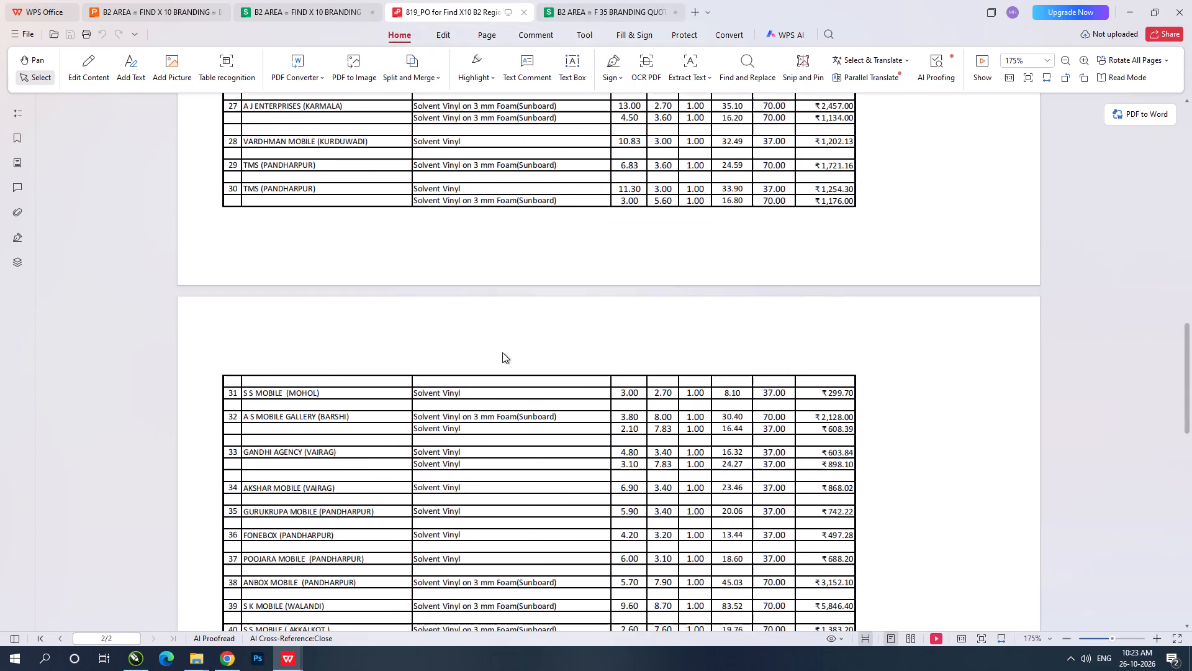
scroll(502, 352, "up", 20)
scroll(502, 352, "up", 12)
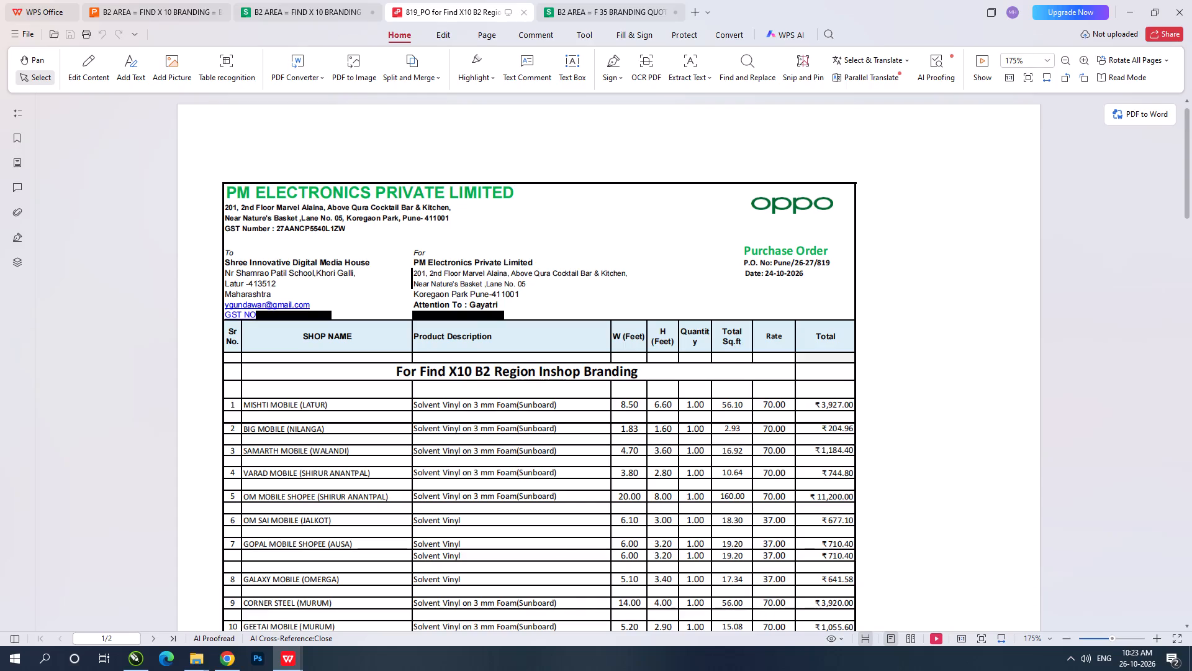
scroll(479, 348, "down", 5)
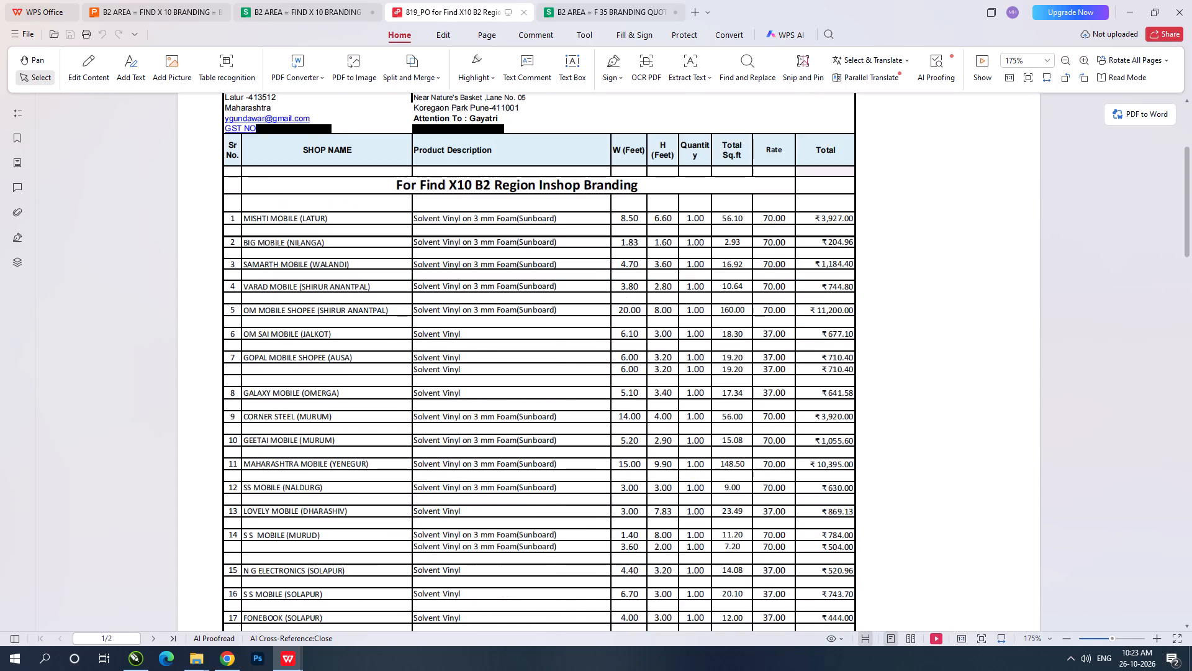
scroll(479, 349, "up", 5)
left_click(597, 2)
scroll(463, 286, "up", 10)
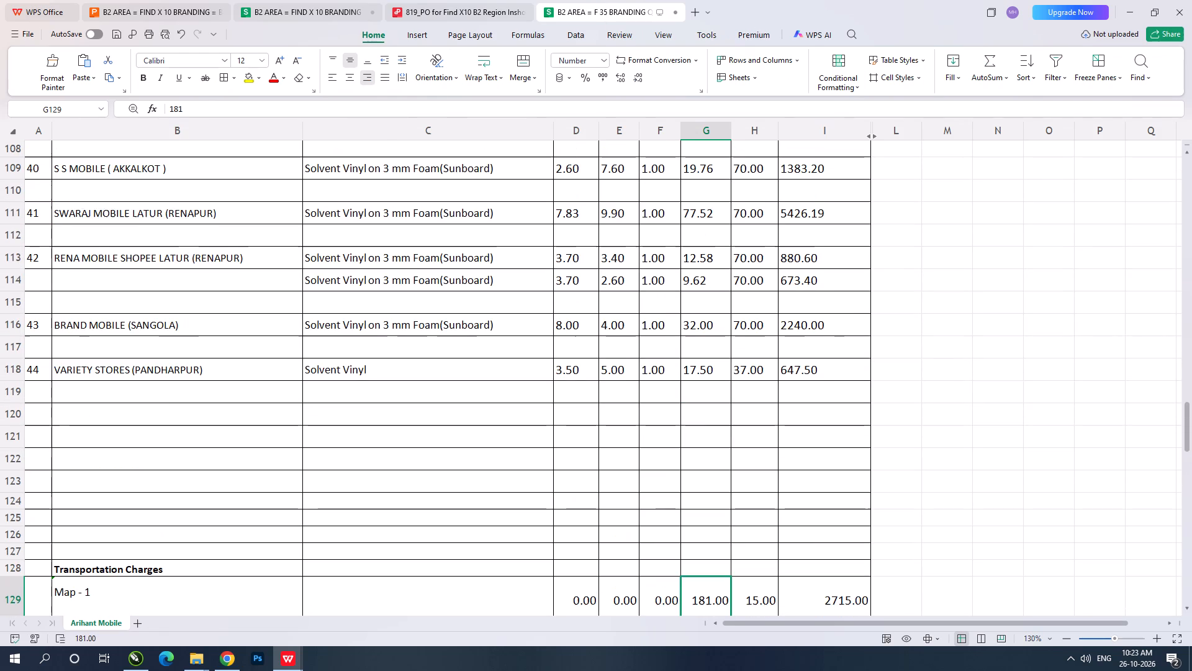
scroll(456, 320, "up", 19)
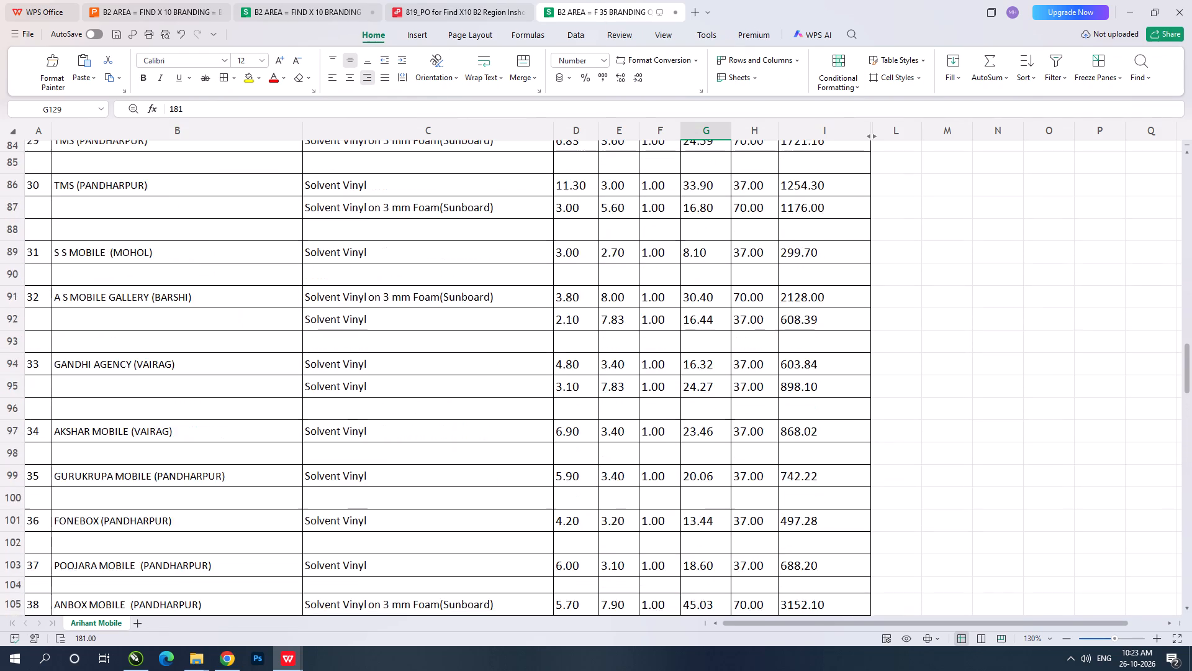
scroll(456, 320, "up", 20)
scroll(456, 320, "up", 20)
scroll(456, 320, "up", 3)
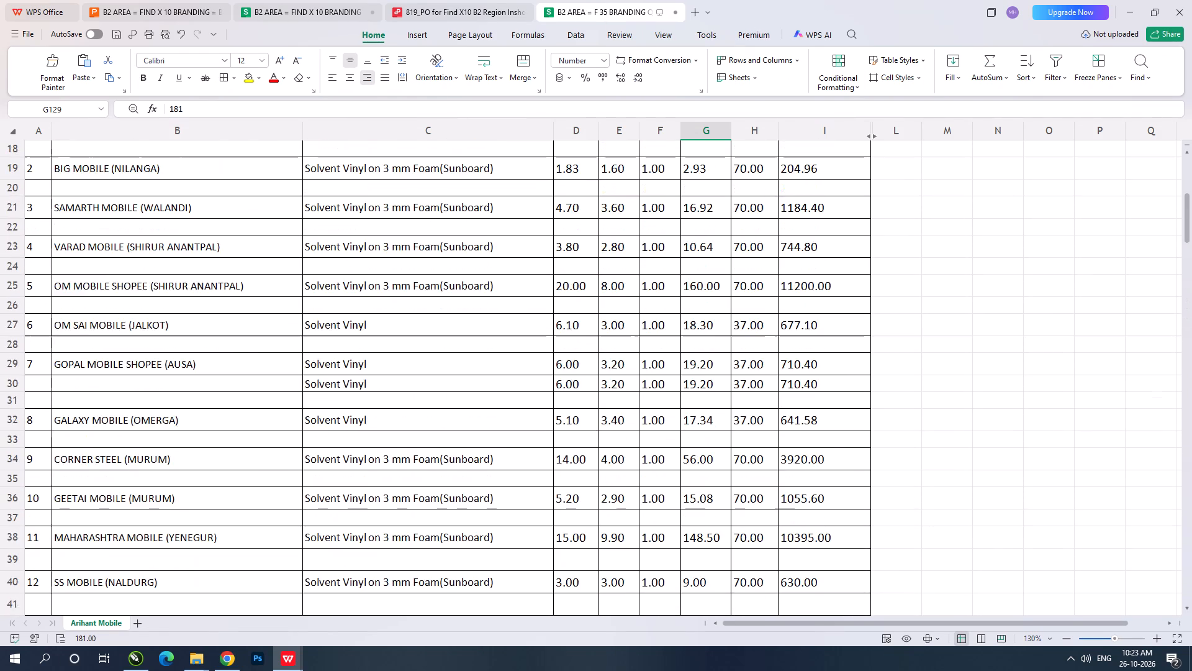
scroll(536, 349, "down", 7)
left_click_drag(1187, 246, 1191, 419)
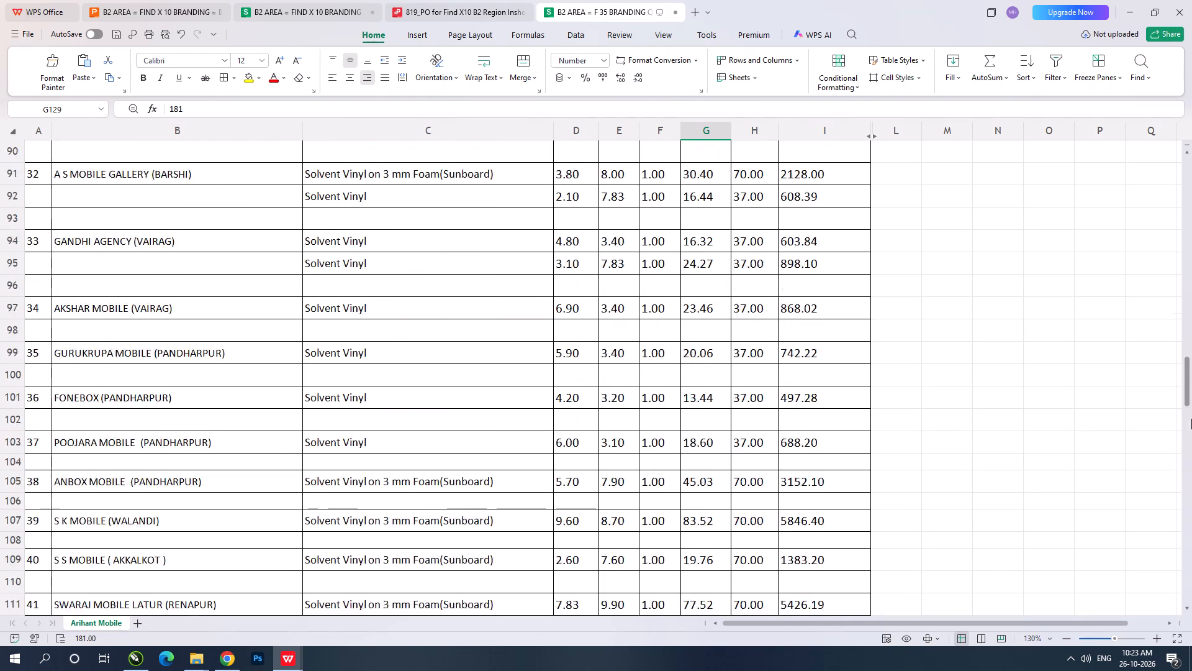
left_click_drag(1191, 419, 1191, 444)
Set the Map - 1 transportation quantity in the F 35 quotation to 414, as in the purchase order.
left_click(462, 0)
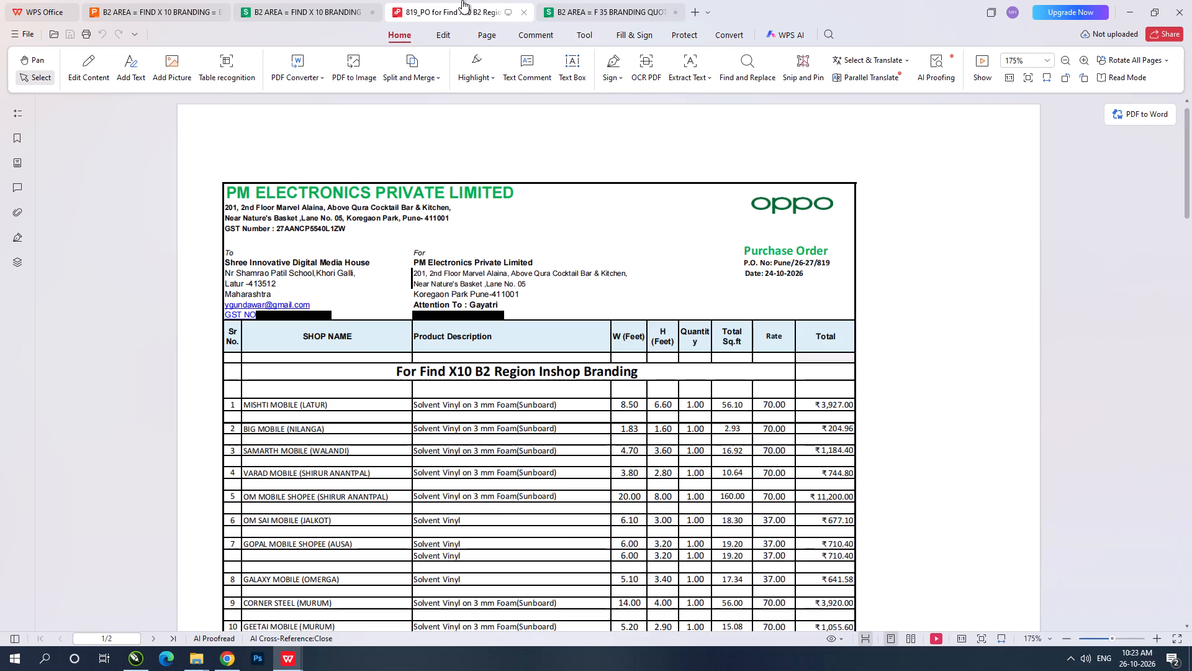
left_click_drag(1188, 183, 1191, 247)
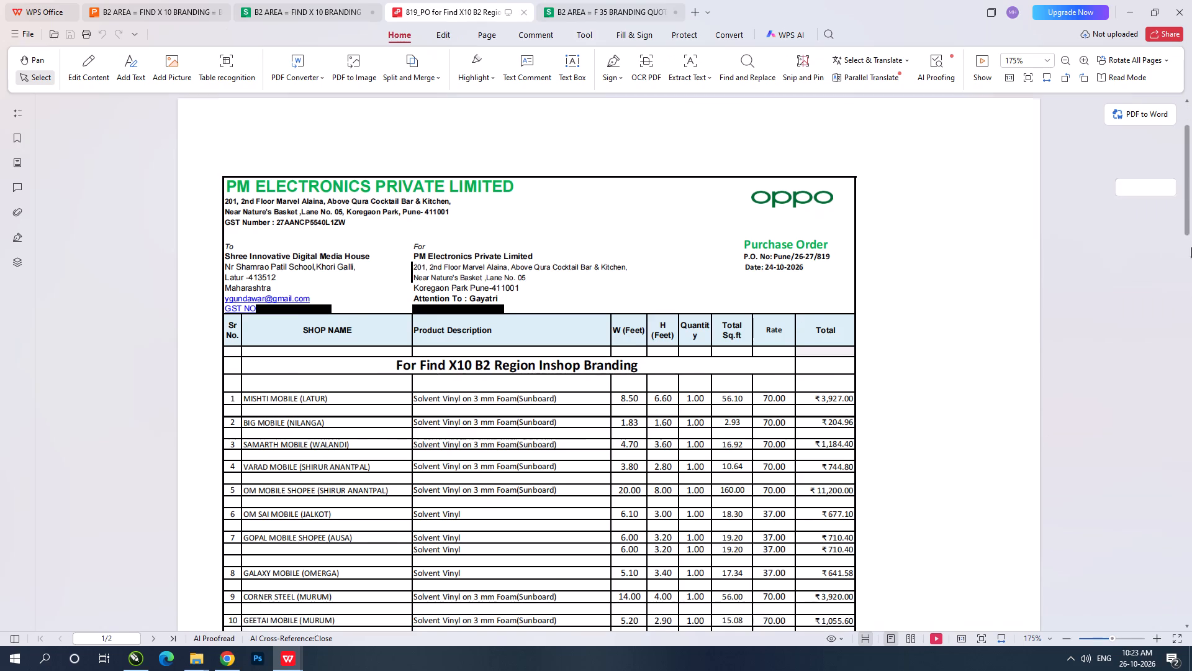
left_click_drag(1191, 247, 1191, 501)
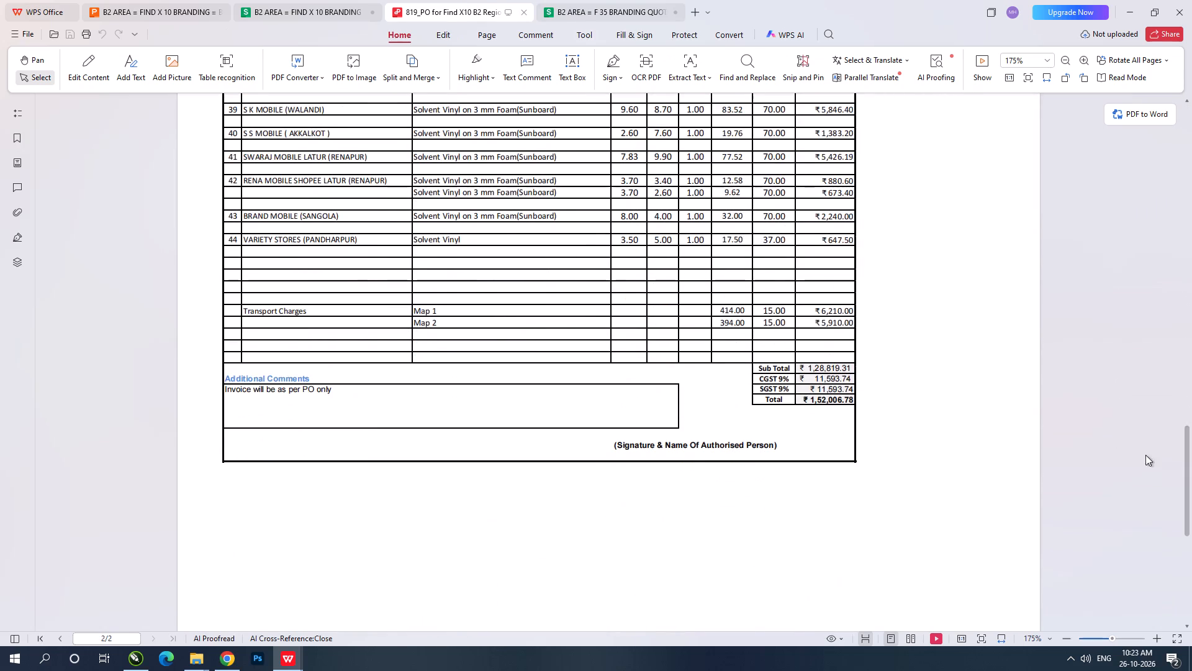
left_click(601, 0)
left_click(700, 385)
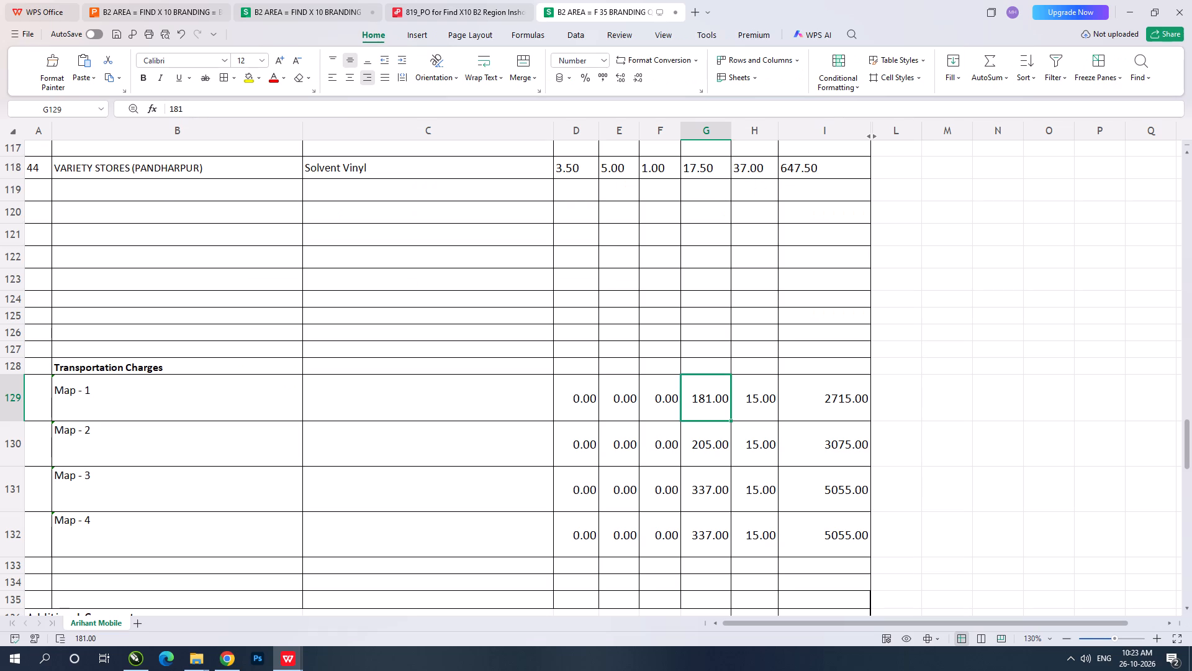
type("414")
key("Tab")
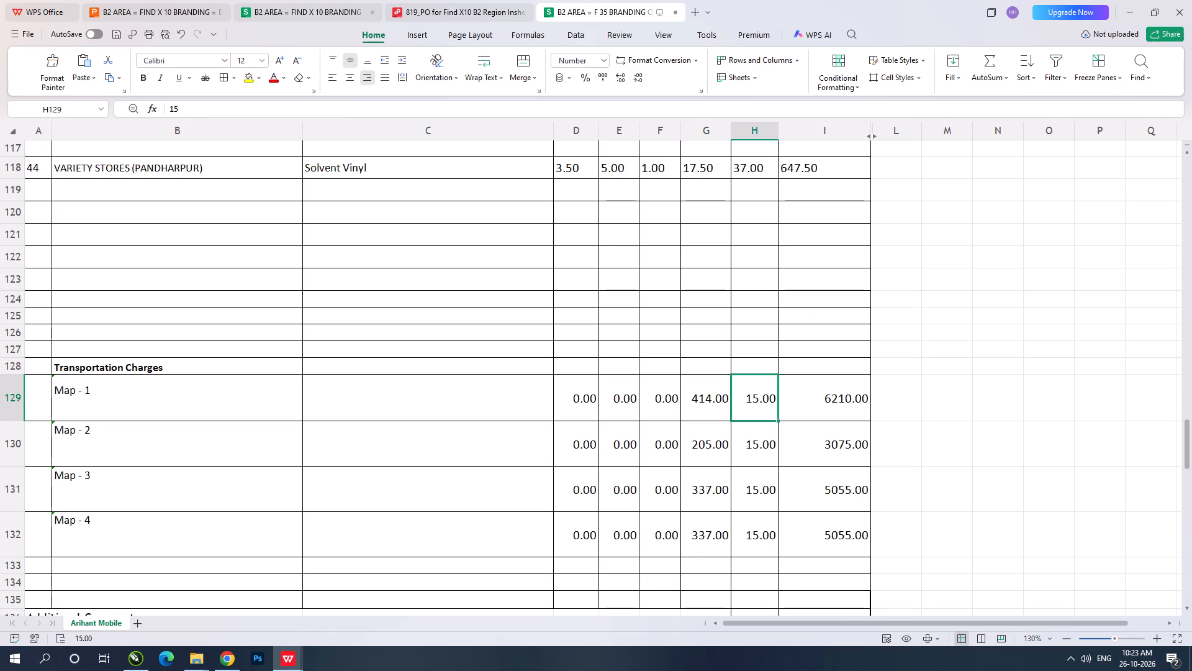
Set the Map - 2 transportation quantity in the F 35 quotation to 394, as in the purchase order.
left_click(466, 0)
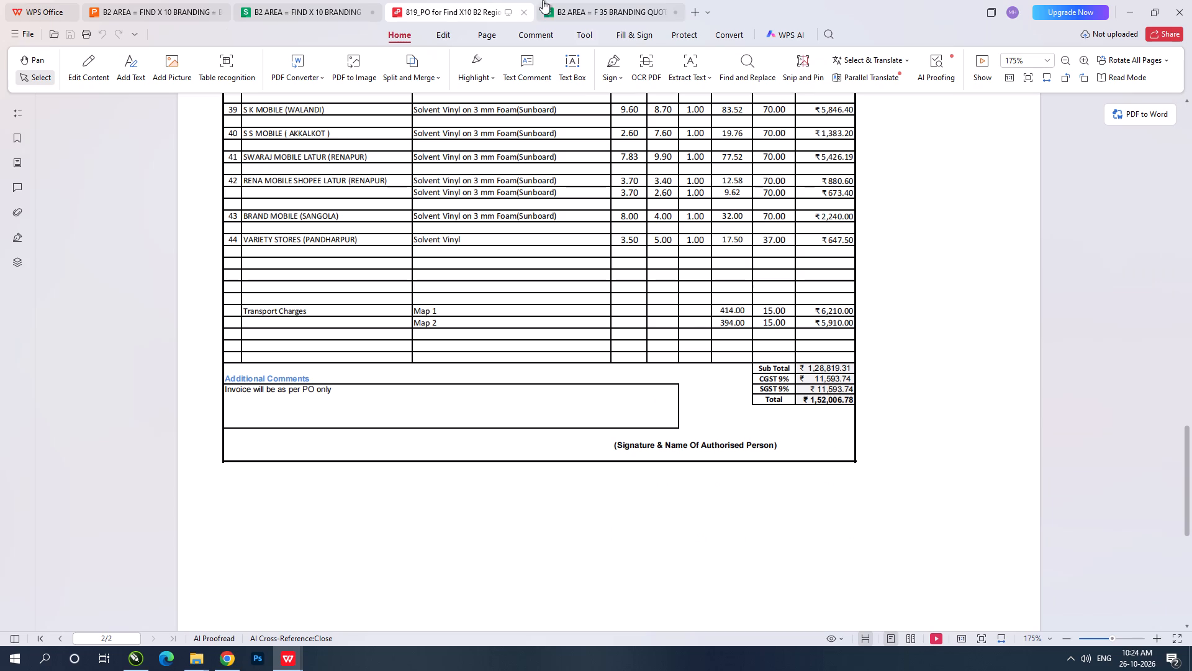
left_click(621, 0)
left_click(711, 446)
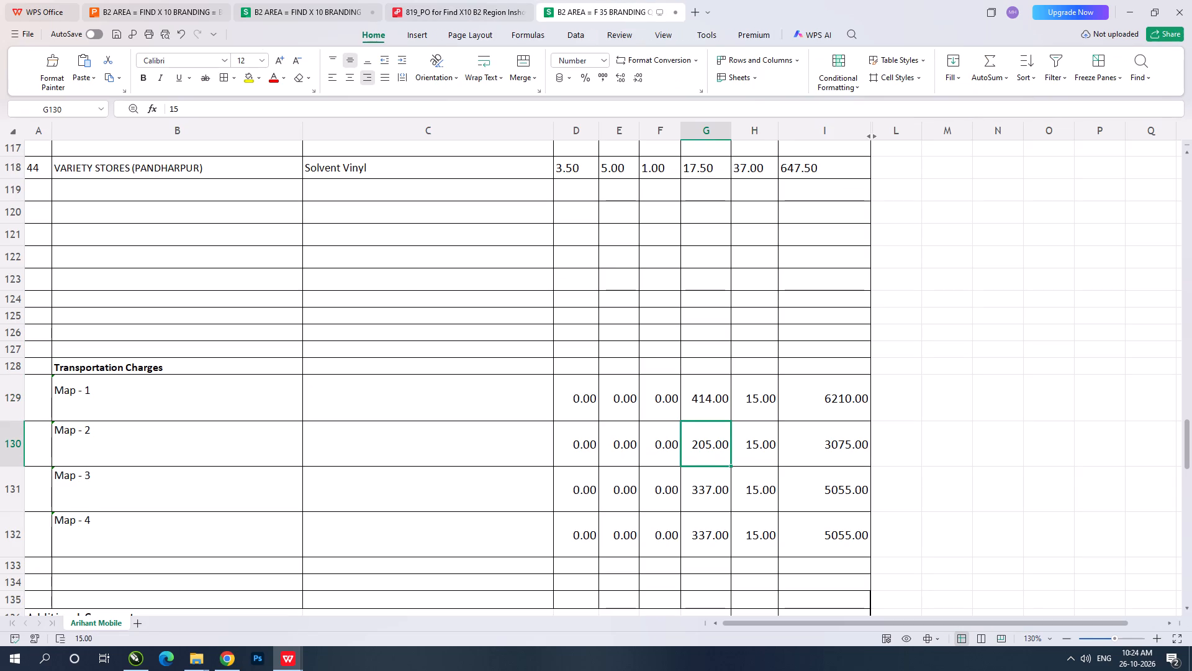
type("394")
key("Tab")
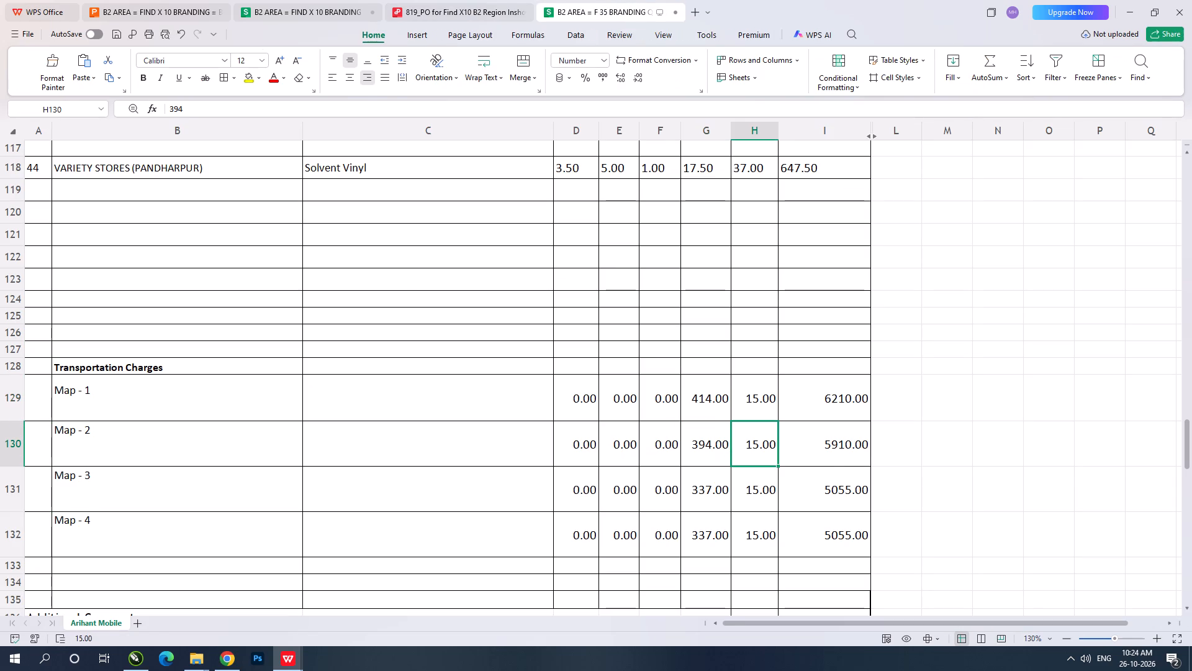
Delete the Map - 3 and Map - 4 transportation rows from the F 35 quotation.
left_click(13, 485)
left_click(11, 524, "shift")
right_click(11, 524)
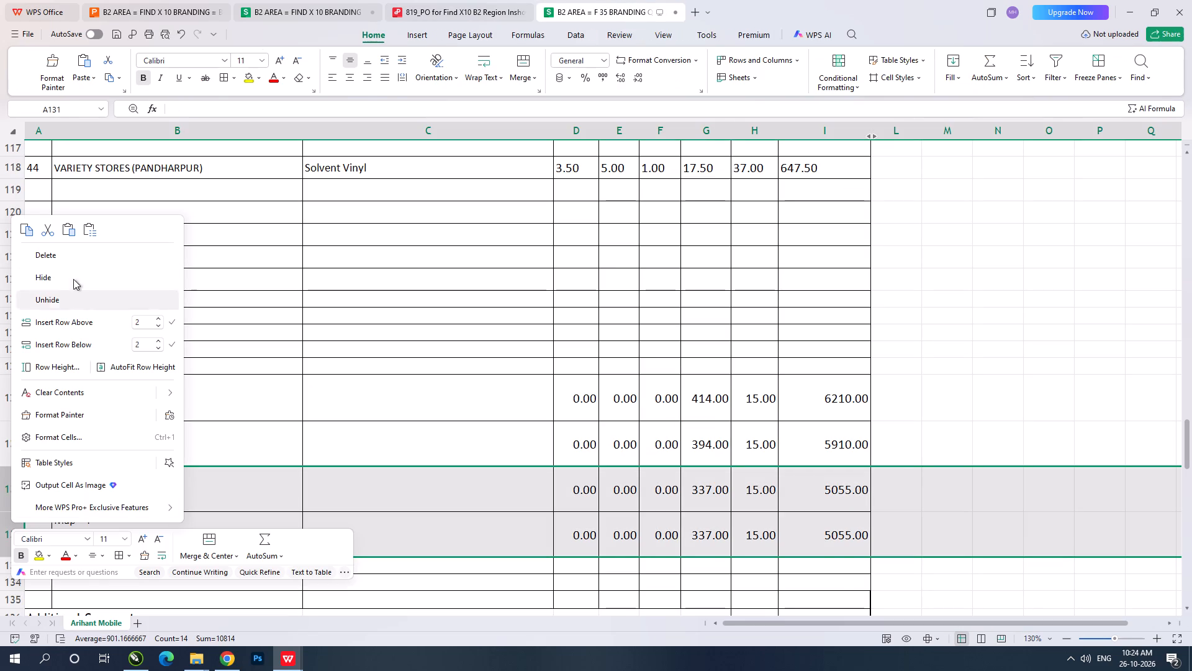
left_click(74, 257)
scroll(525, 417, "down", 2)
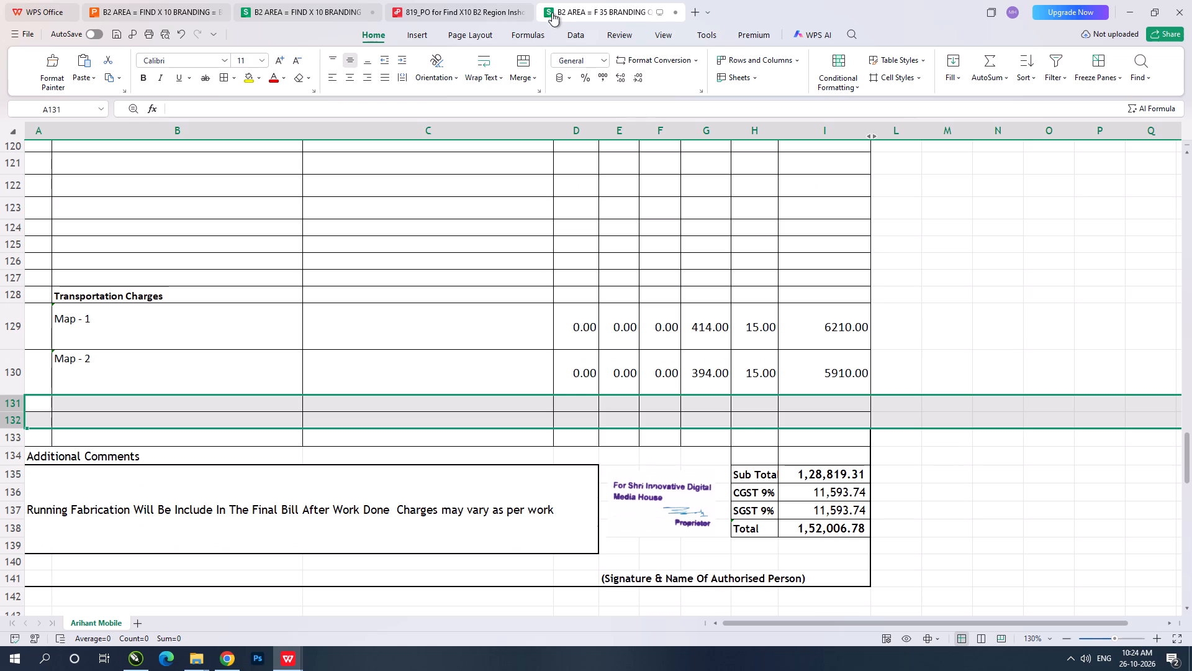
Compare the F 35 quotation's totals with the purchase order PDF and save the quotation.
left_click(424, 0)
left_click(649, 0)
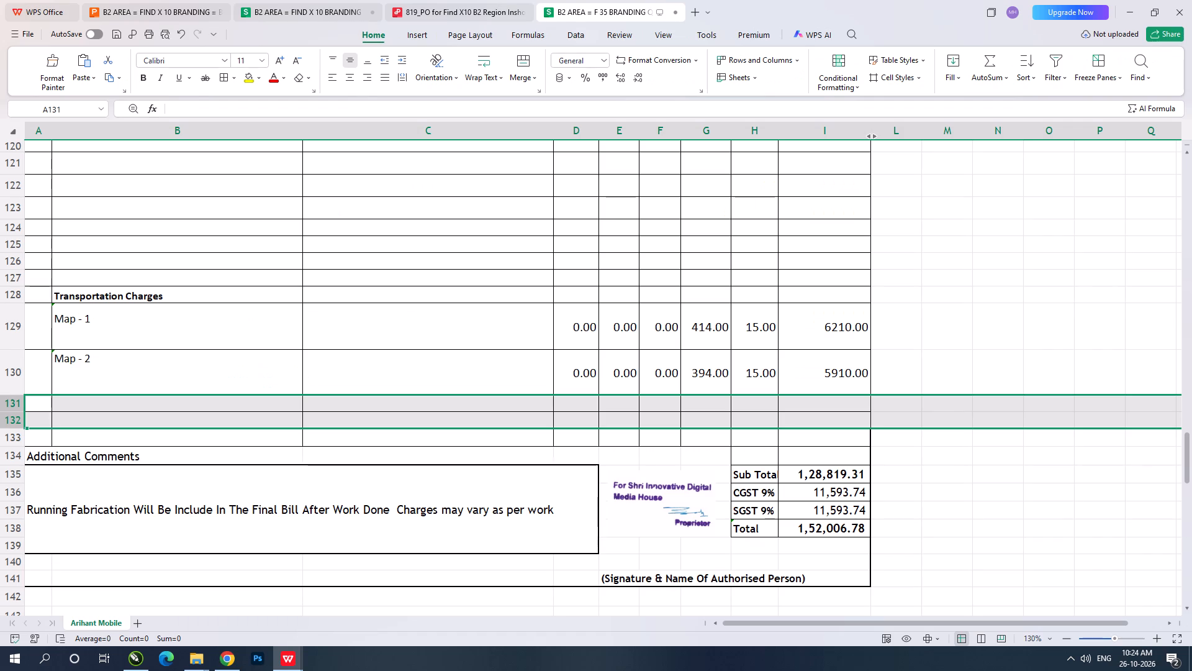
left_click(445, 257)
key("ctrl+s")
Close the FIND X 10 tax invoice 1481 workbook without saving its changes.
left_click(454, 0)
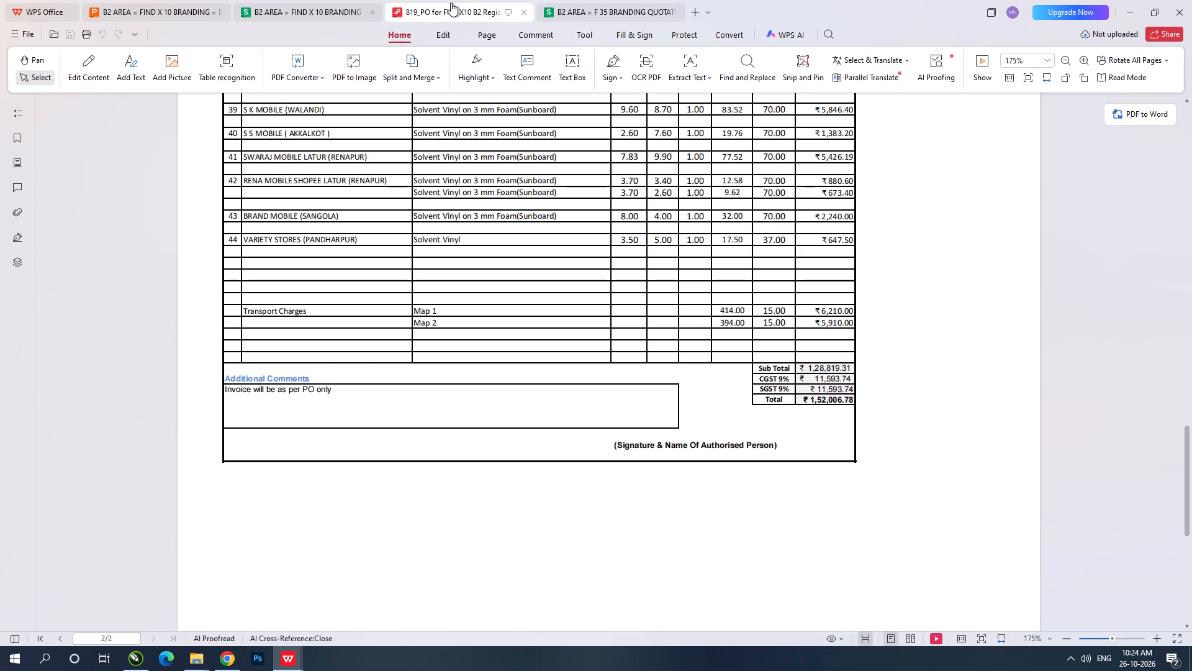
left_click(268, 0)
left_click(372, 12)
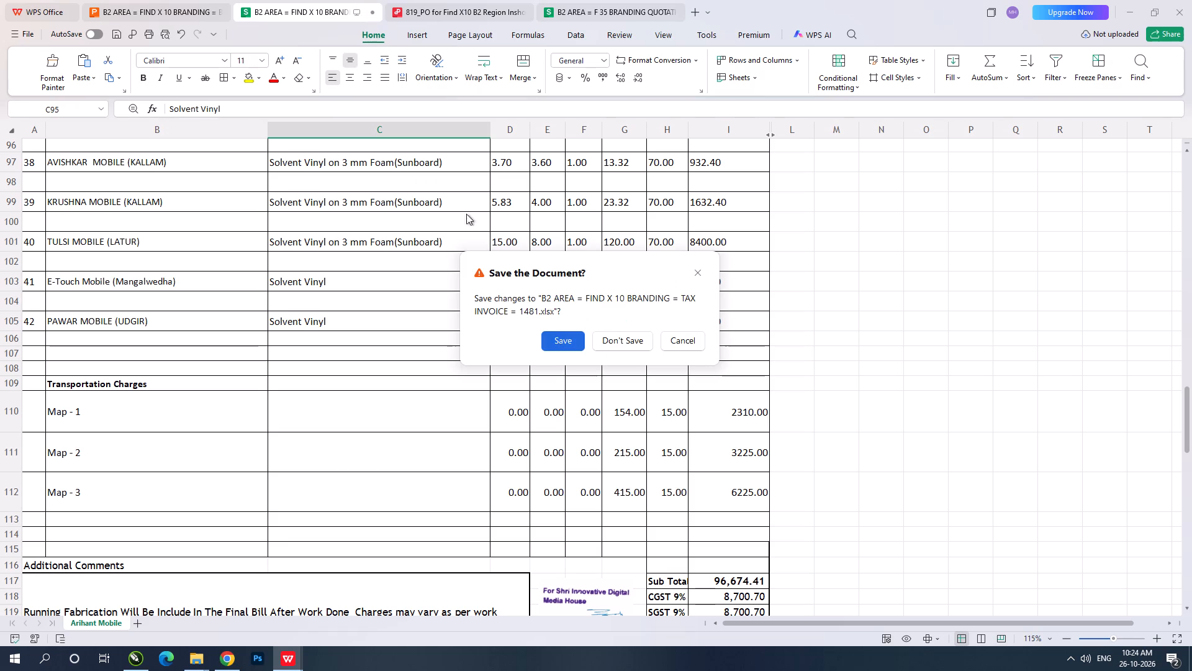
left_click(631, 342)
In File Explorer, move the 819 purchase order PDF, MAP 1 and Map 2 from the FIND 10 folder into the F35 folder.
left_click(427, 0)
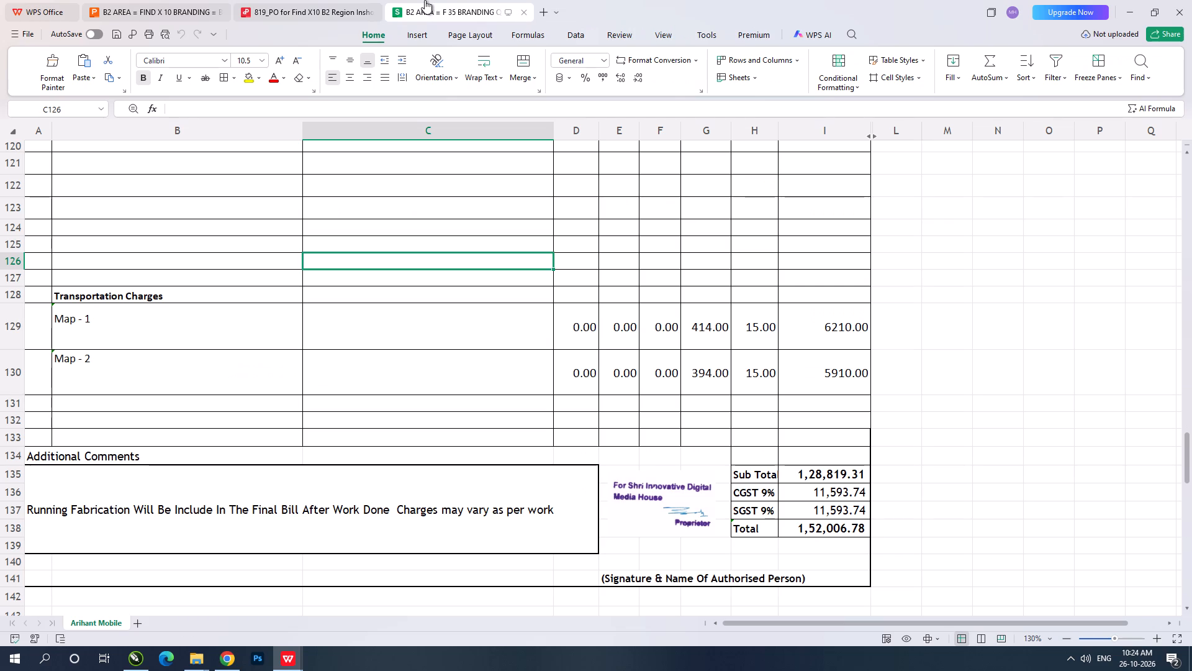
left_click(325, 0)
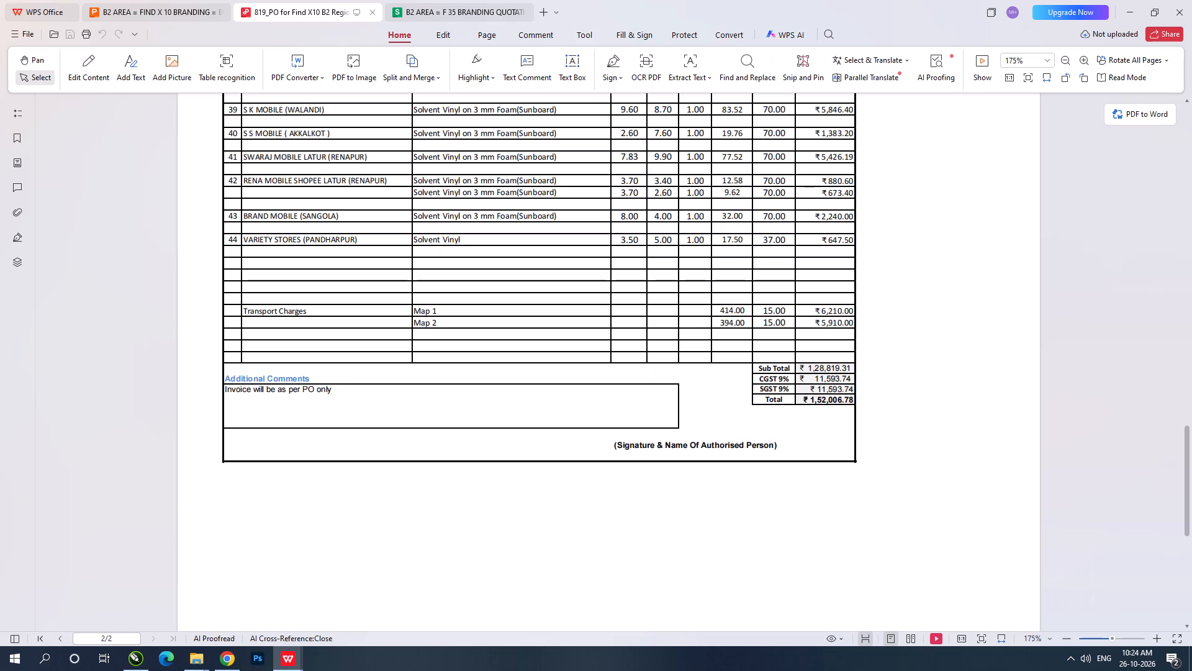
left_click(201, 660)
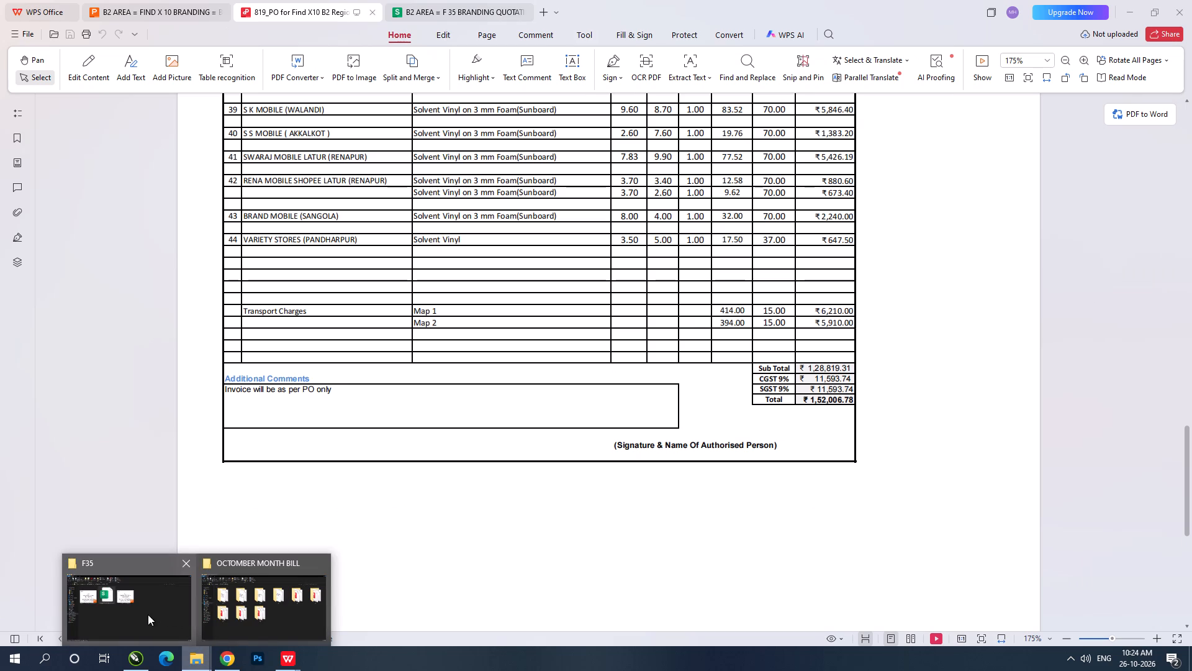
left_click(148, 614)
left_click(14, 98)
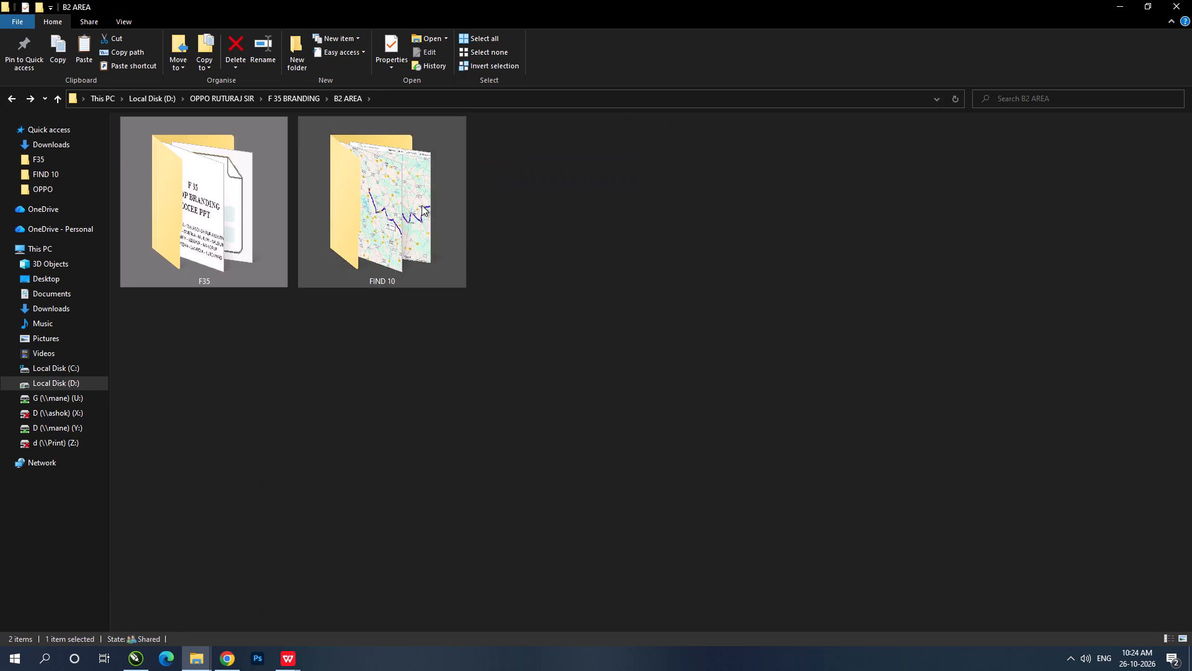
double_click(422, 205)
left_click(243, 226)
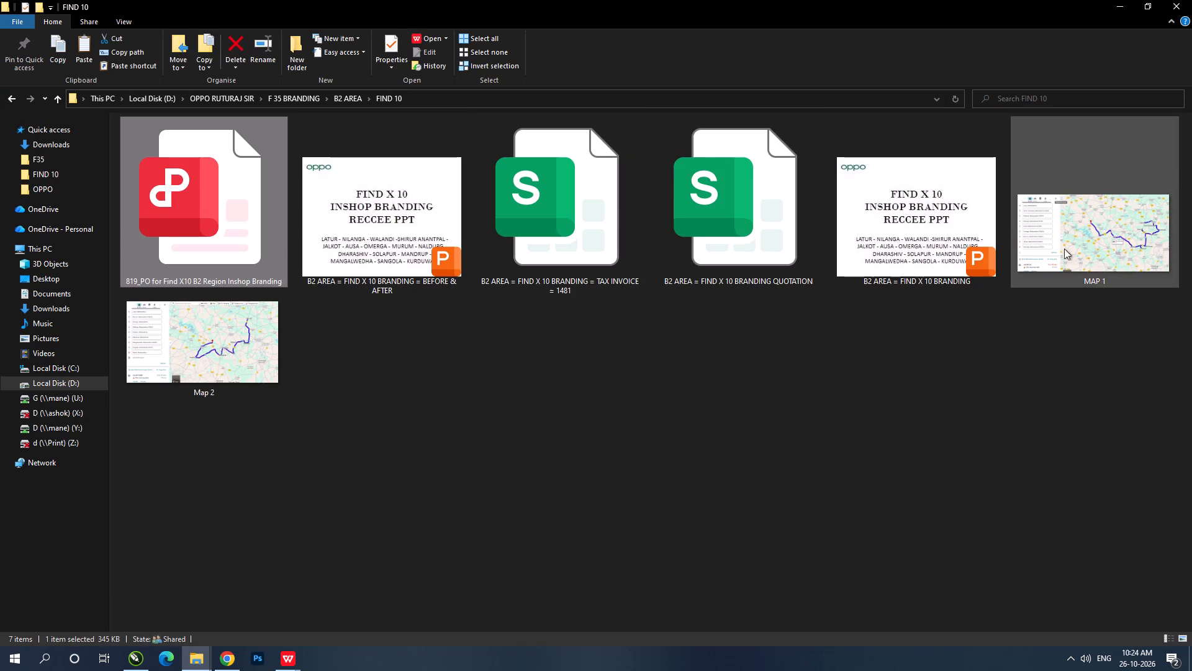
left_click(1094, 238, "ctrl")
left_click(231, 350, "ctrl")
key("ctrl+x")
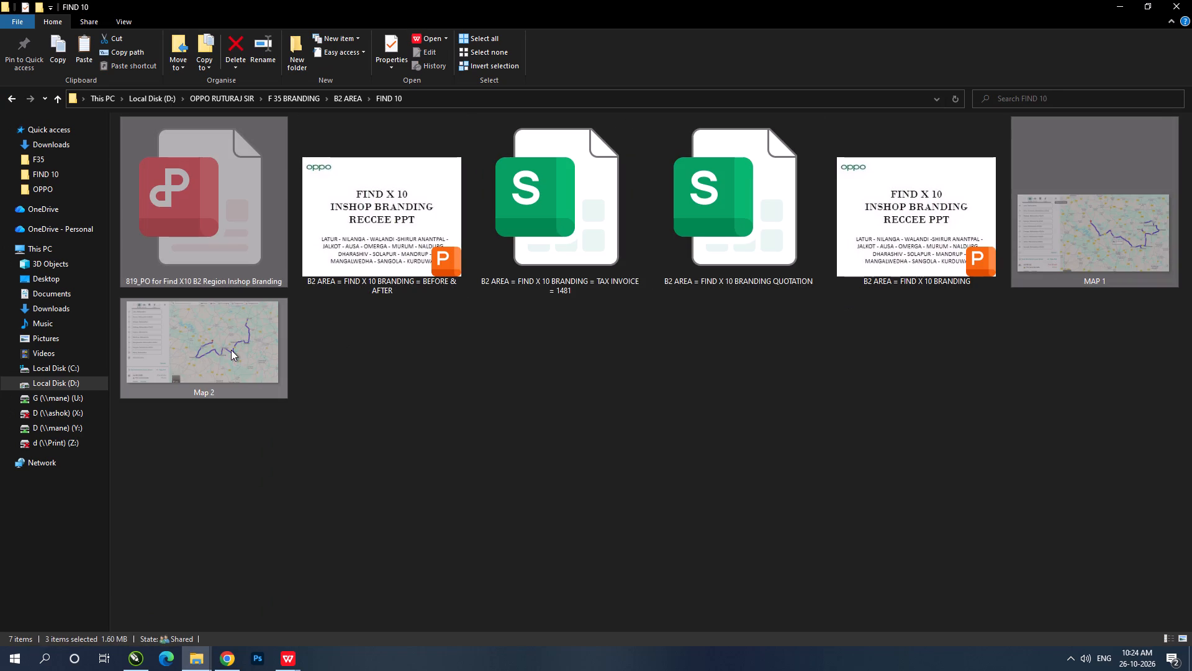
left_click(10, 101)
double_click(210, 242)
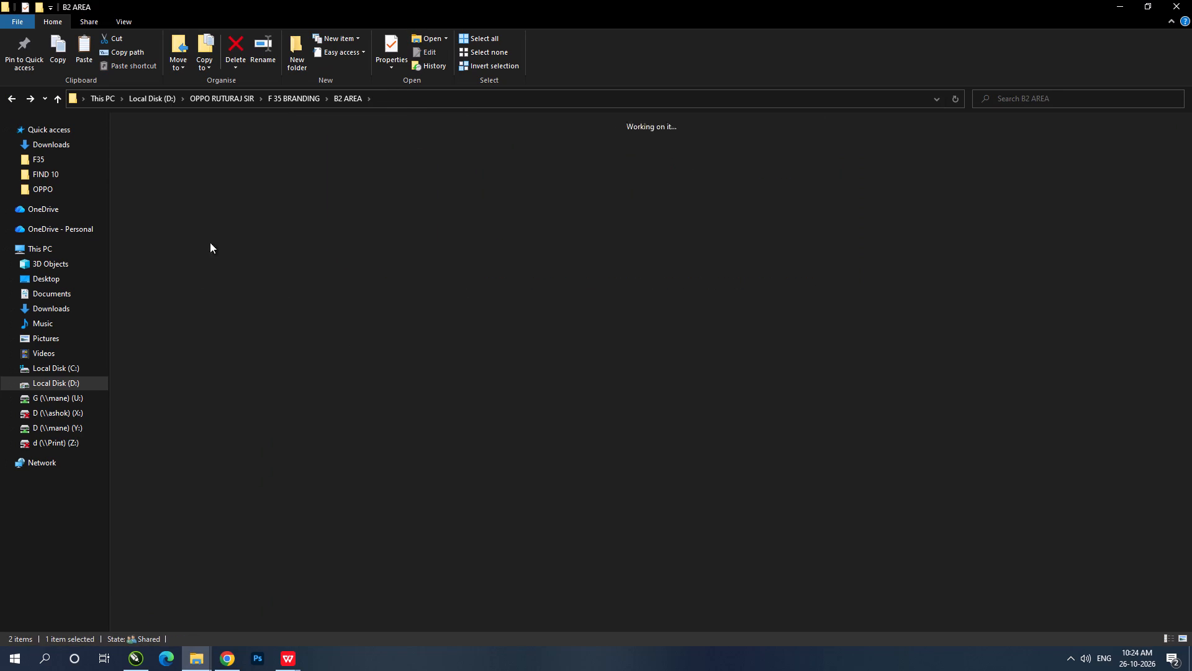
right_click(463, 423)
left_click(496, 511)
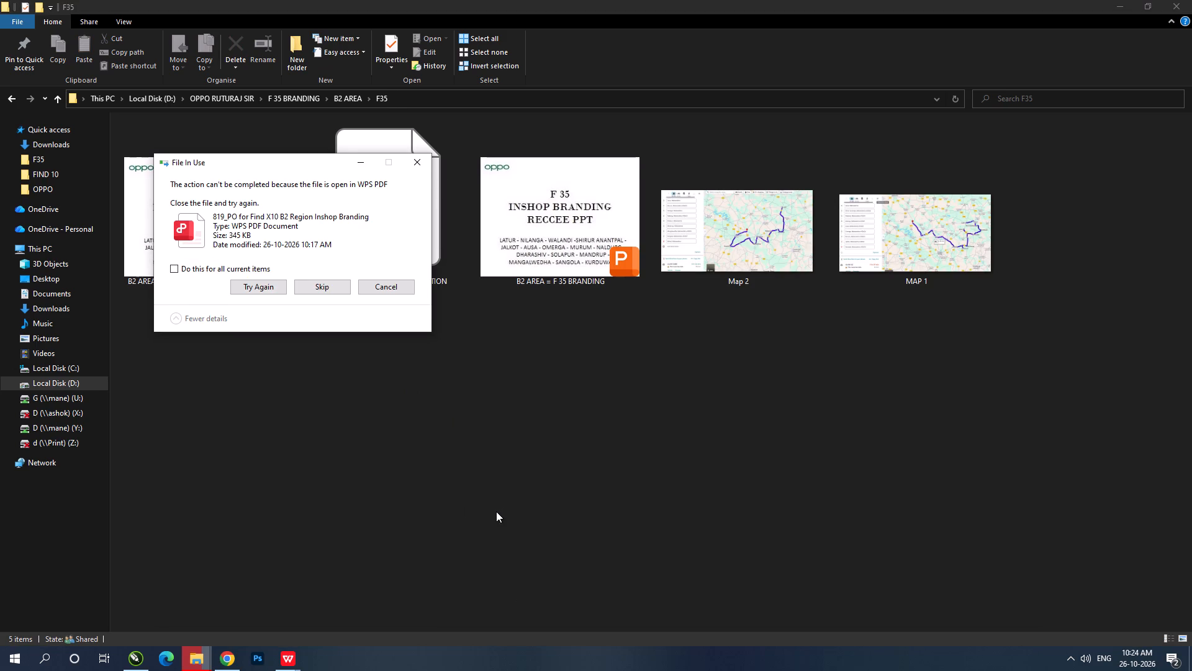
left_click(496, 511)
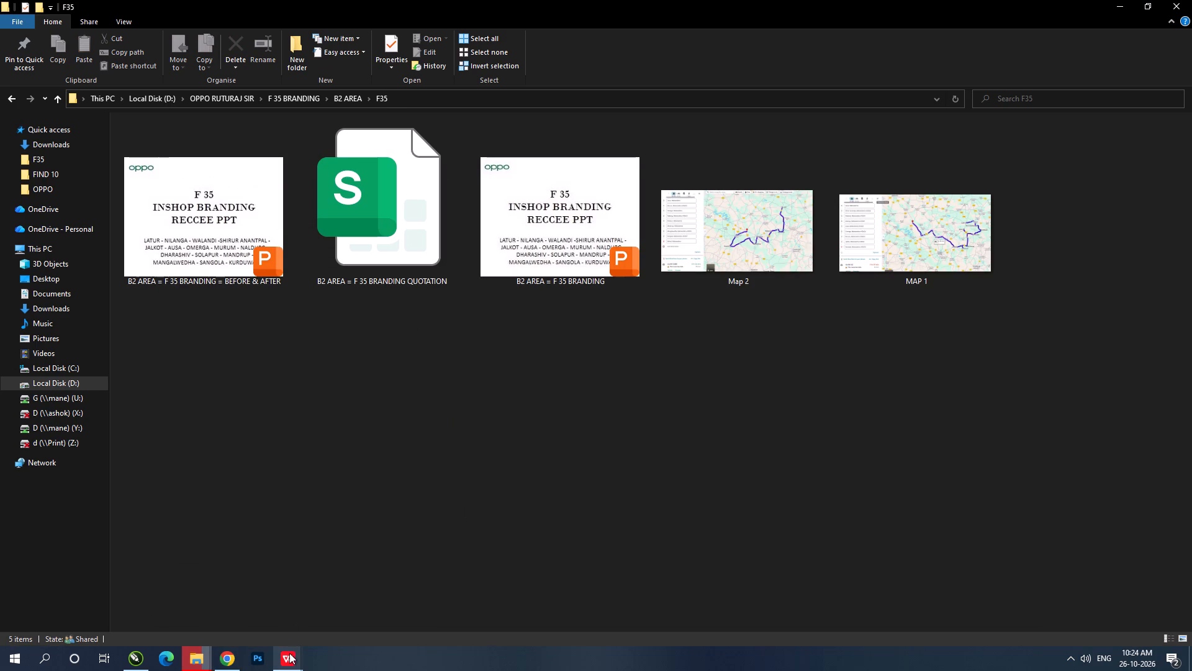
Close the 819 purchase order PDF in WPS Office, retry its move into the F35 folder, and refresh the folder.
left_click(290, 652)
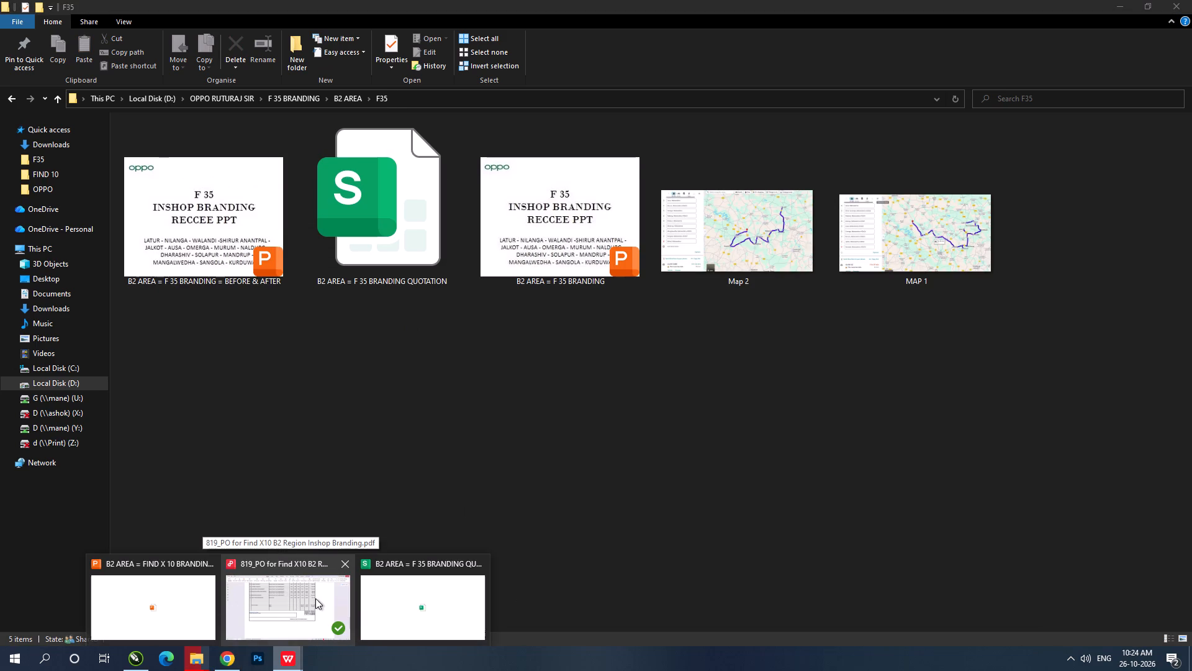
left_click(316, 598)
left_click(372, 17)
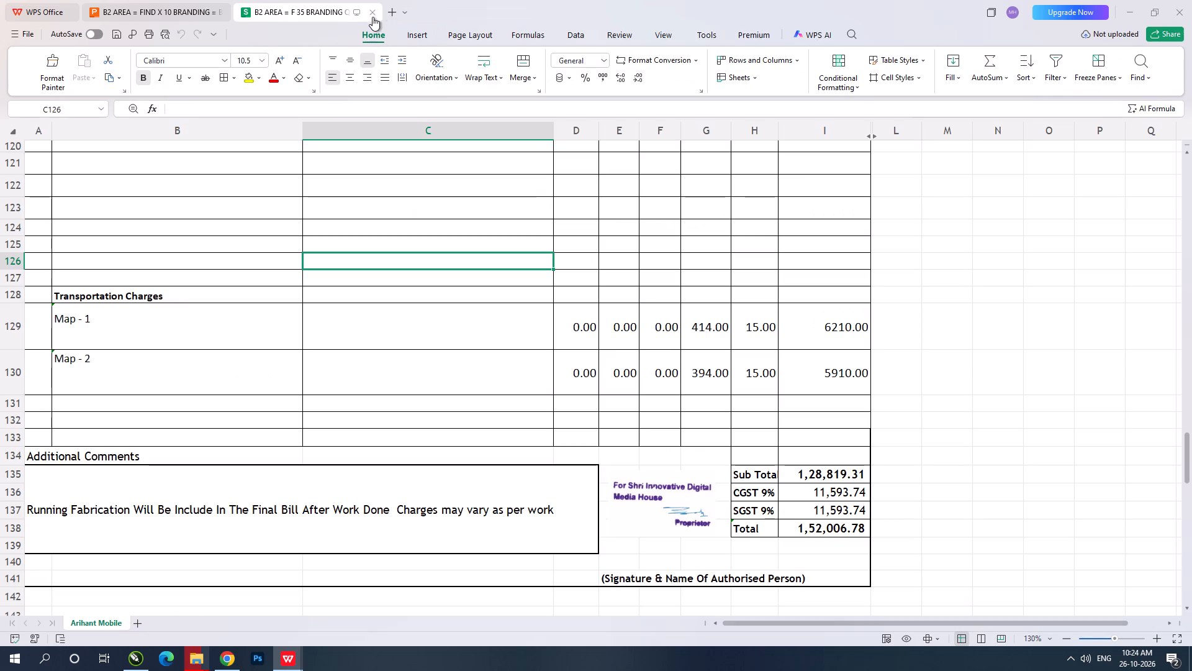
left_click(1128, 7)
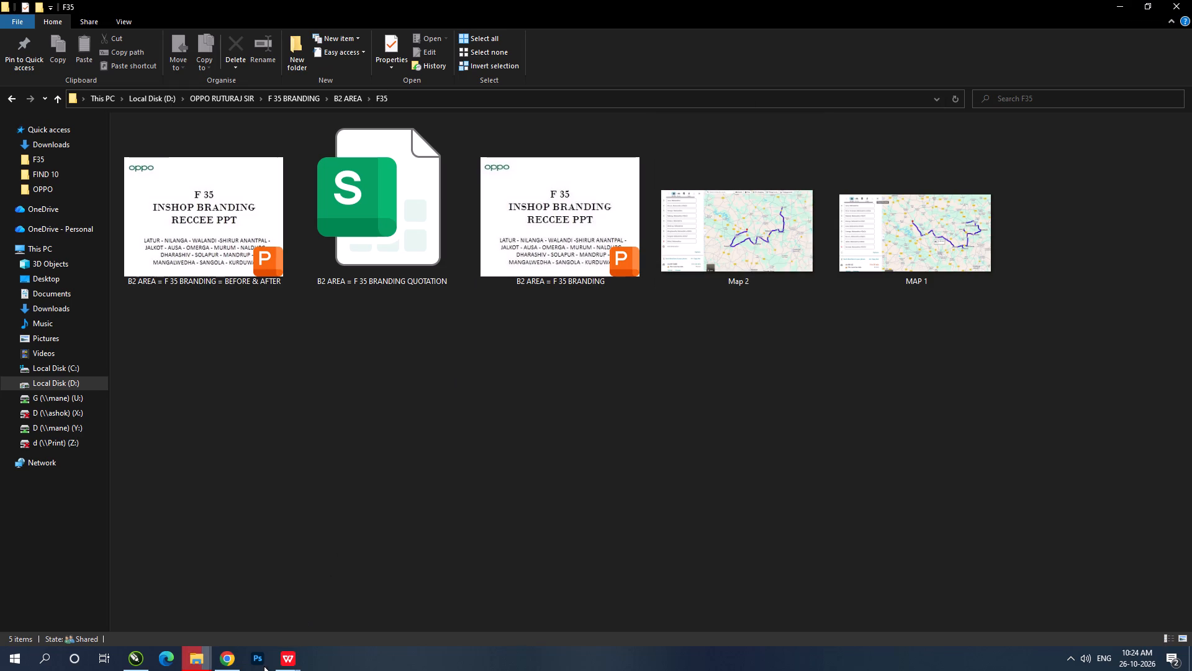
left_click(202, 662)
left_click(299, 611)
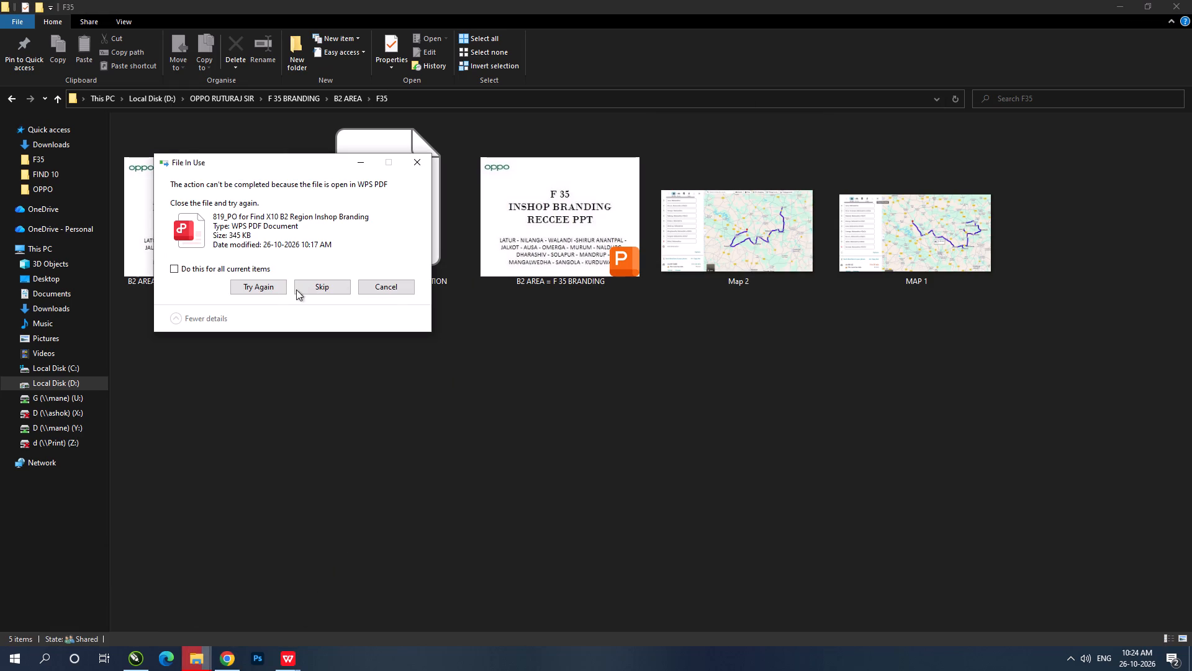
left_click(257, 291)
left_click(526, 413)
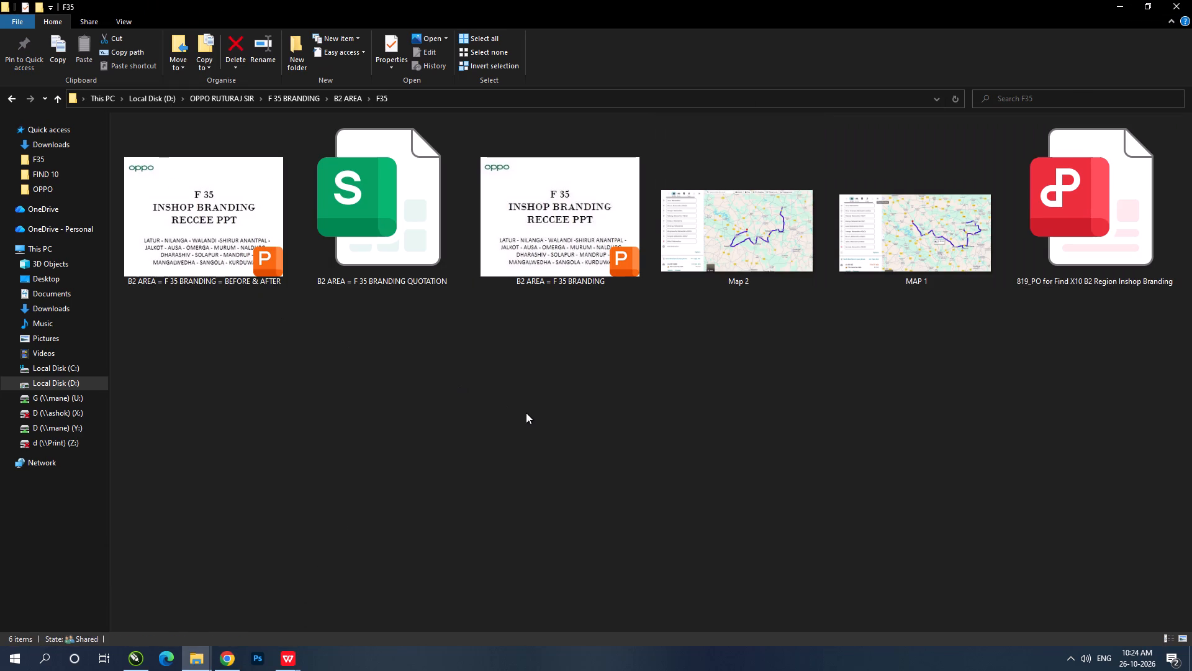
right_click(526, 413)
left_click(570, 465)
Return to the F 35 branding quotation in WPS Office and save it.
key("alt+Tab")
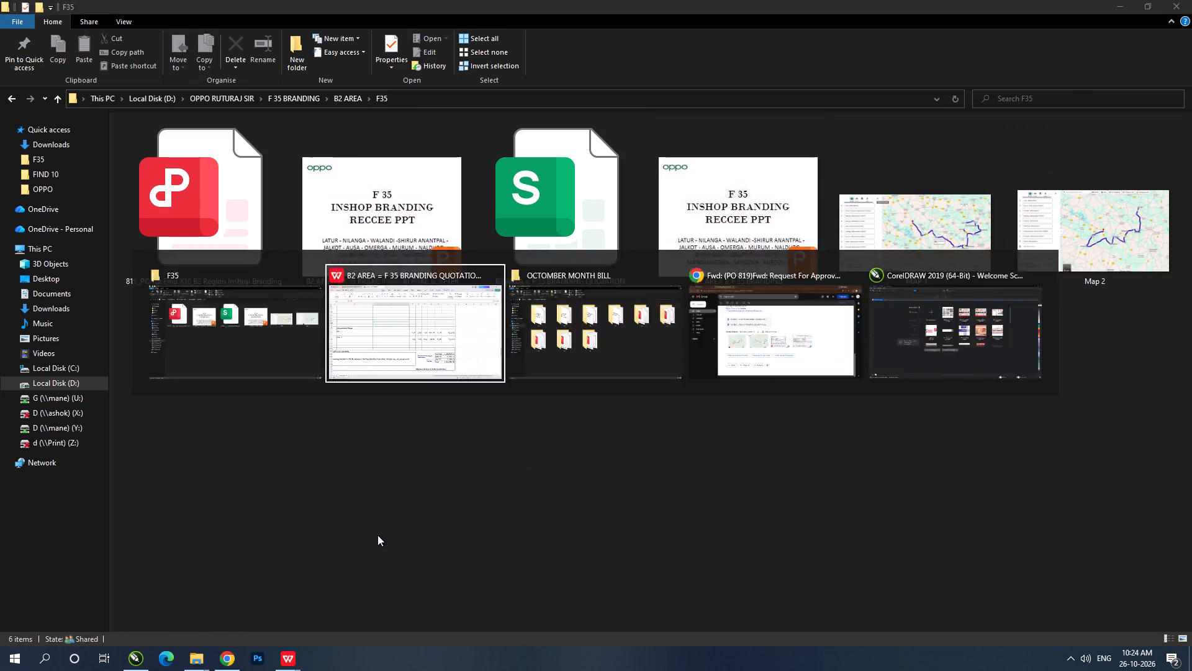
left_click(154, 296)
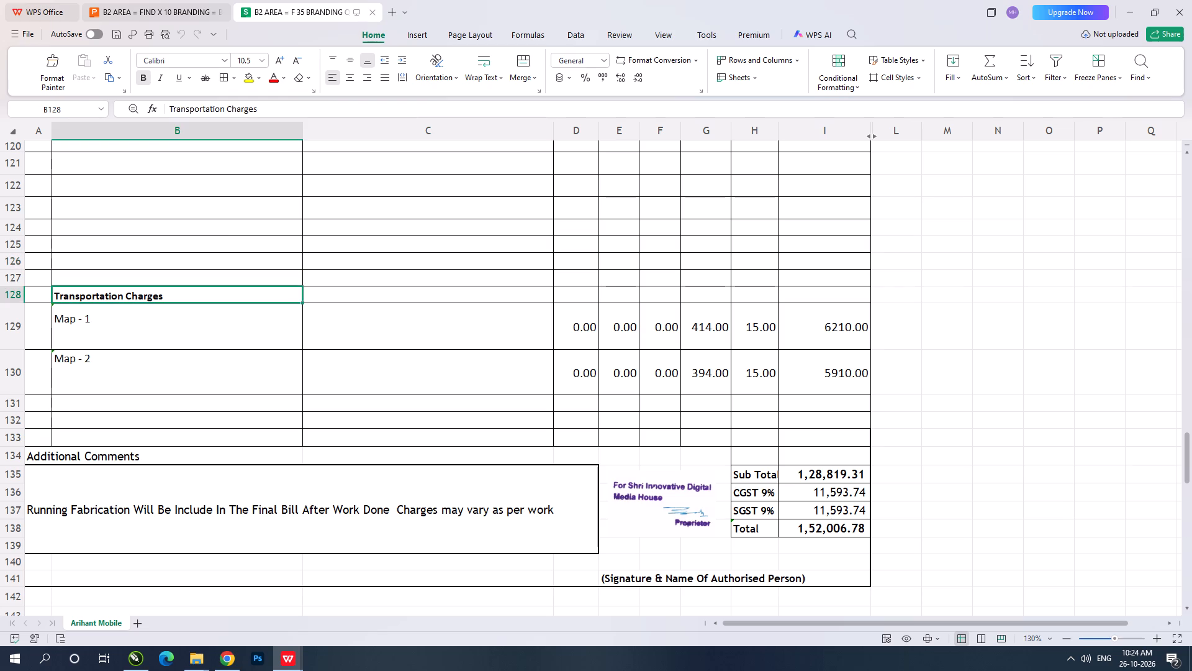
key("ctrl+s")
Bring up the title slide of the open FIND X 10 inshop branding before-and-after presentation.
left_click(131, 0)
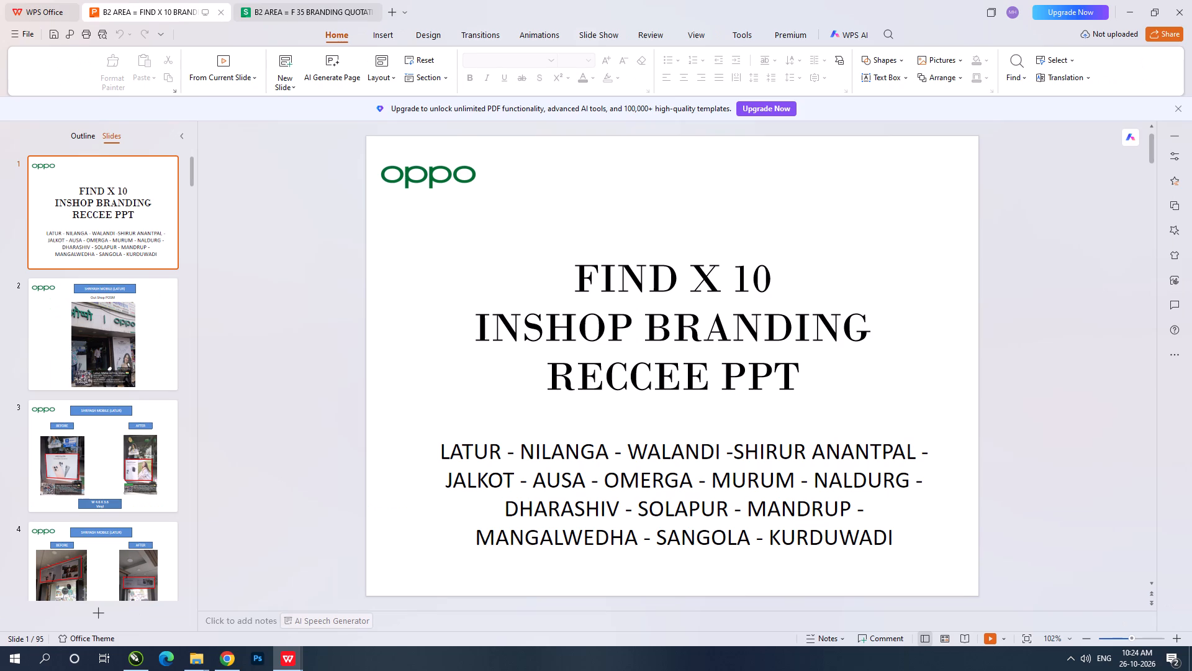
left_click(418, 255)
left_click(614, 170)
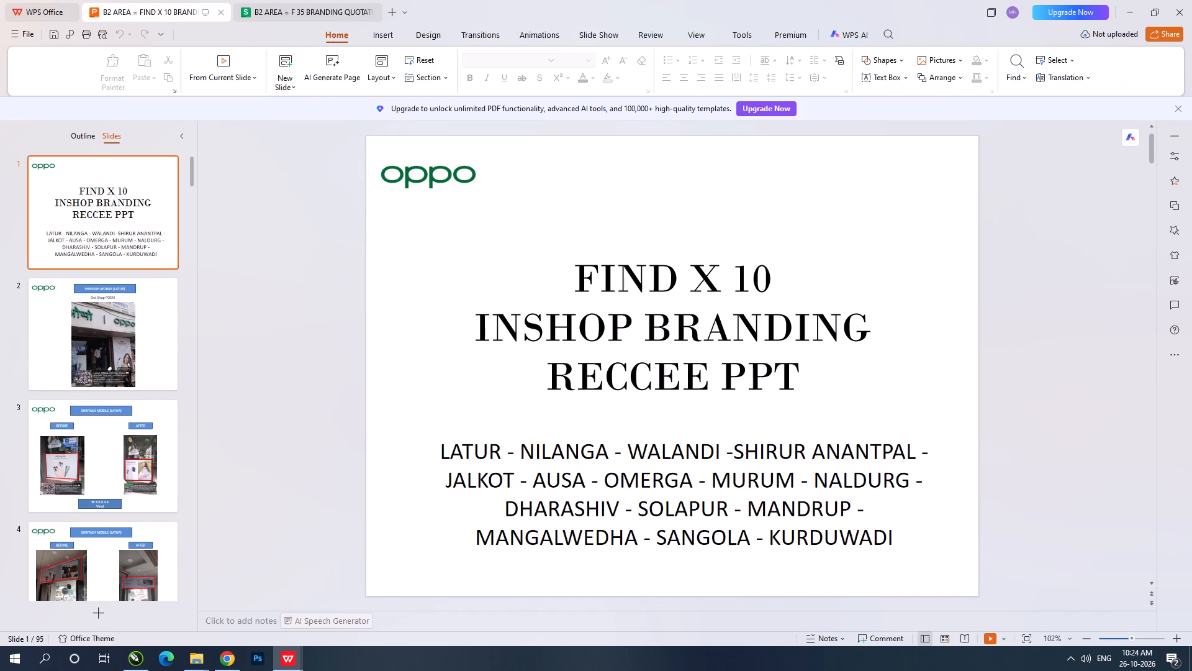
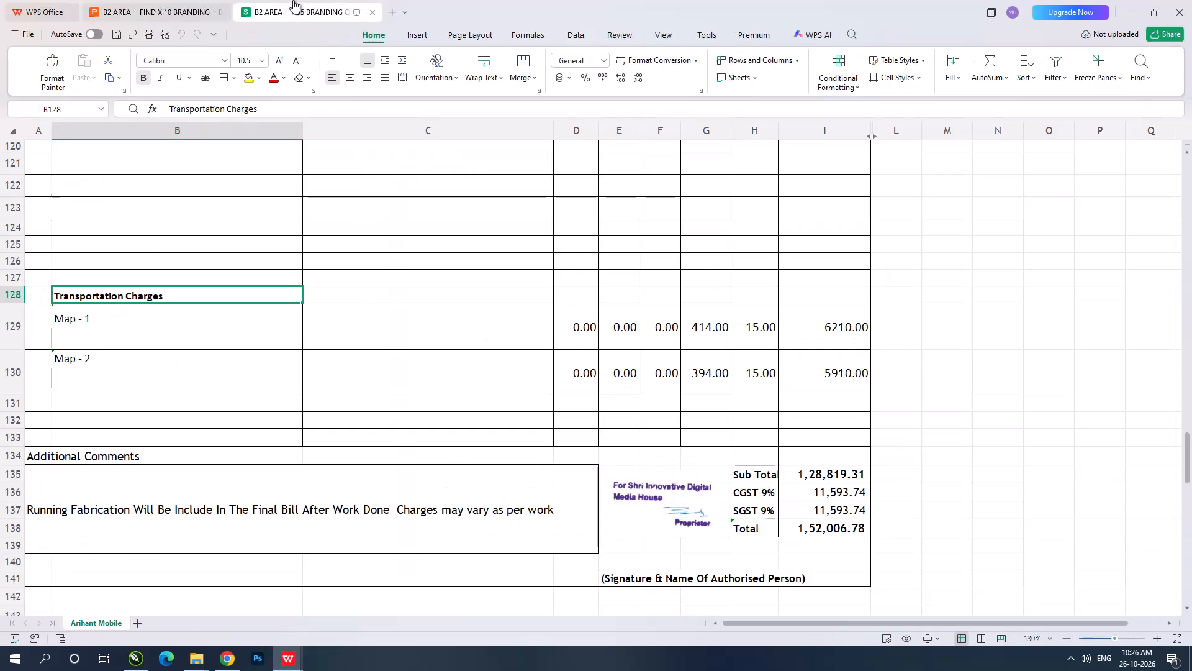
Review the final rows of the F 35 branding quotation, save it and close the workbook.
scroll(508, 387, "up", 9)
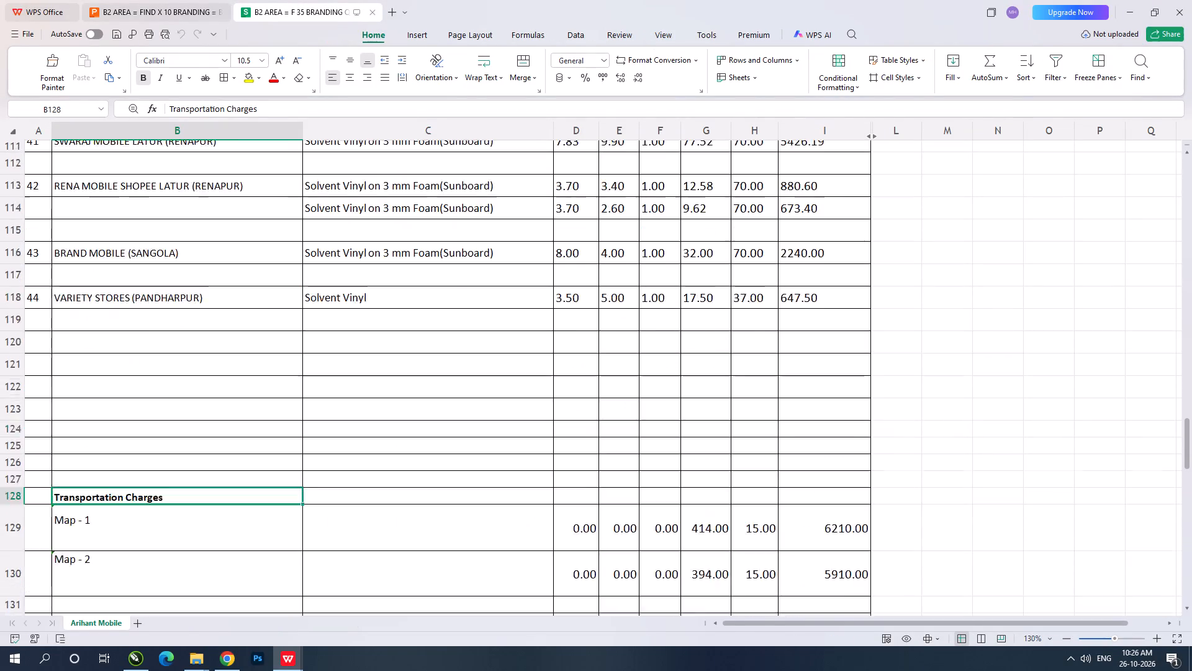
scroll(507, 389, "up", 8)
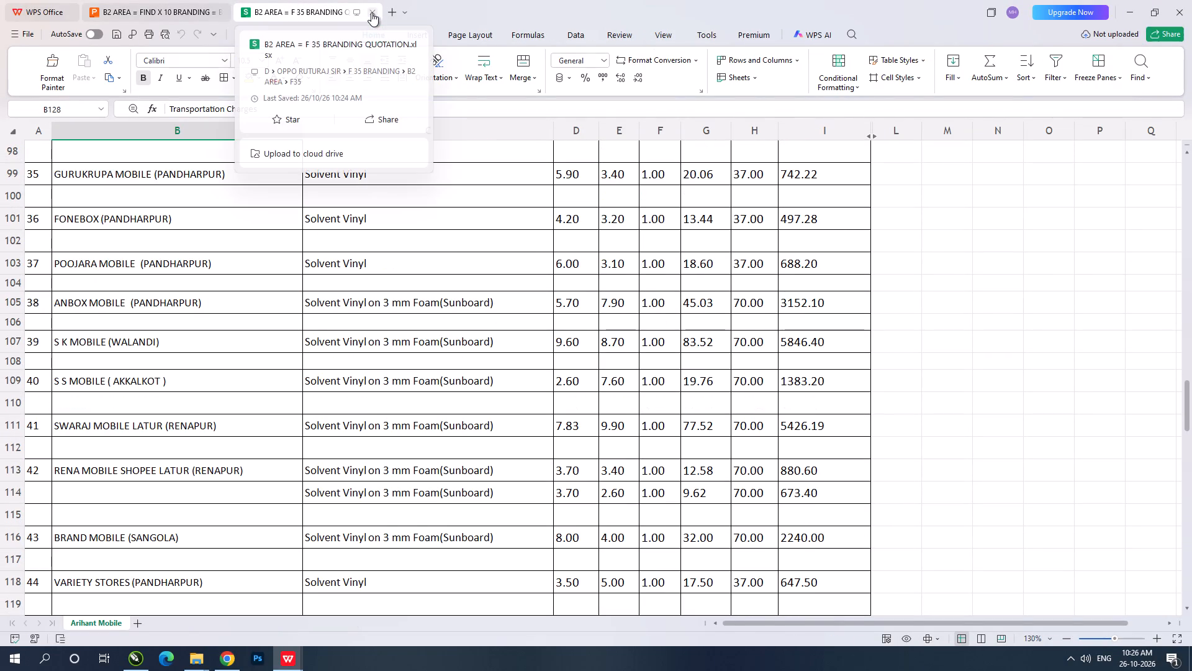
key("ctrl+s")
left_click(371, 12)
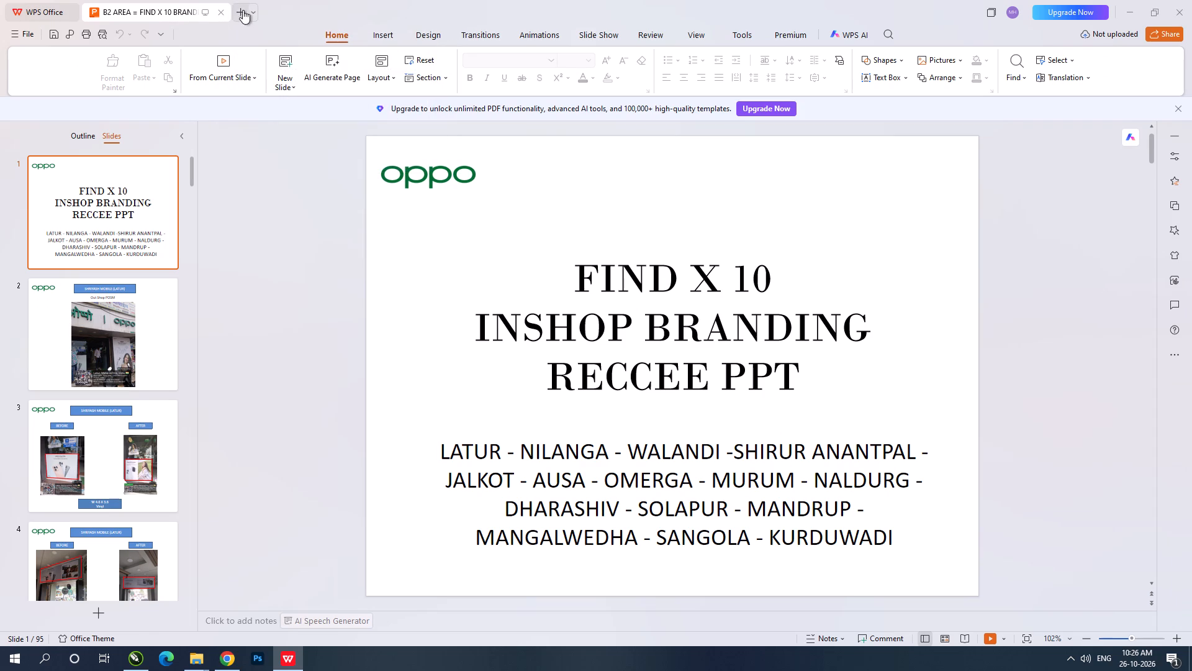
Switch to File Explorer and look over the F35 folder inside B2 AREA, including its F 35 branding quotation file.
key("alt+Tab")
left_click(580, 375)
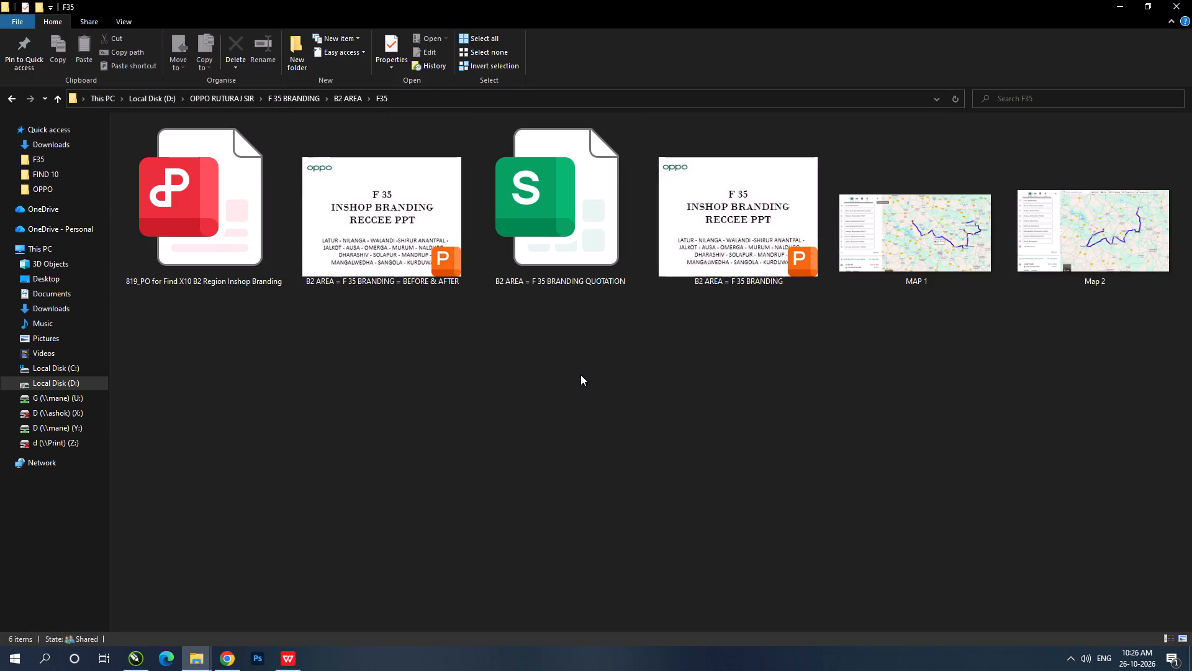
key("BackSpace")
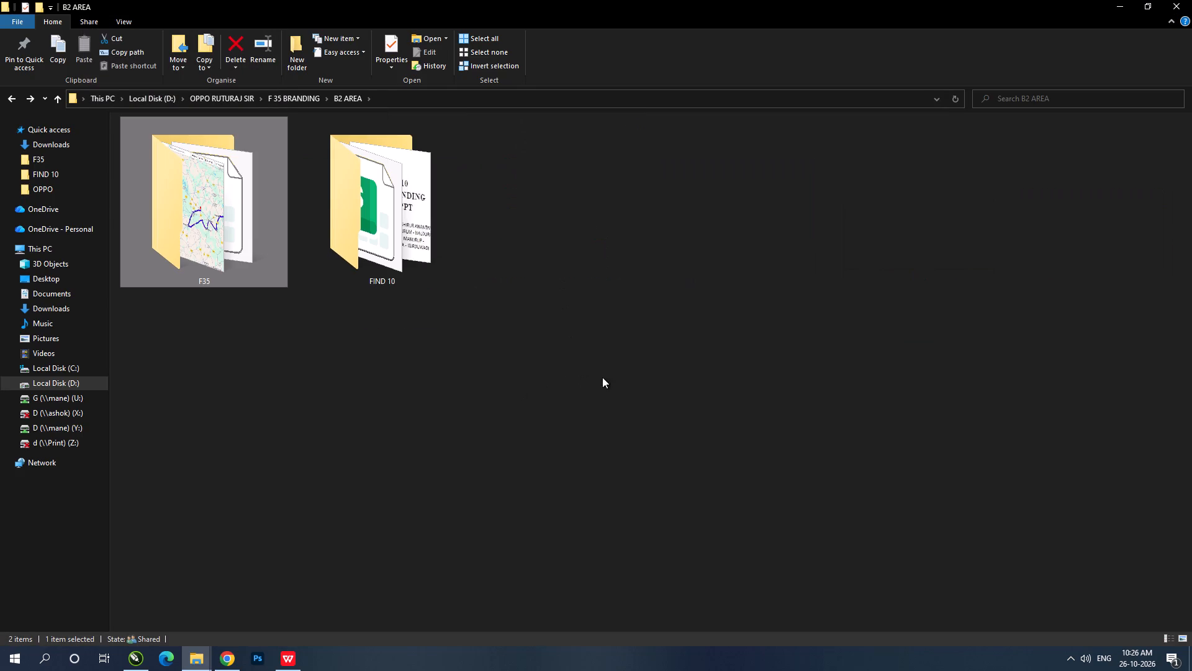
double_click(232, 202)
left_click_drag(531, 381, 535, 363)
left_click(561, 241)
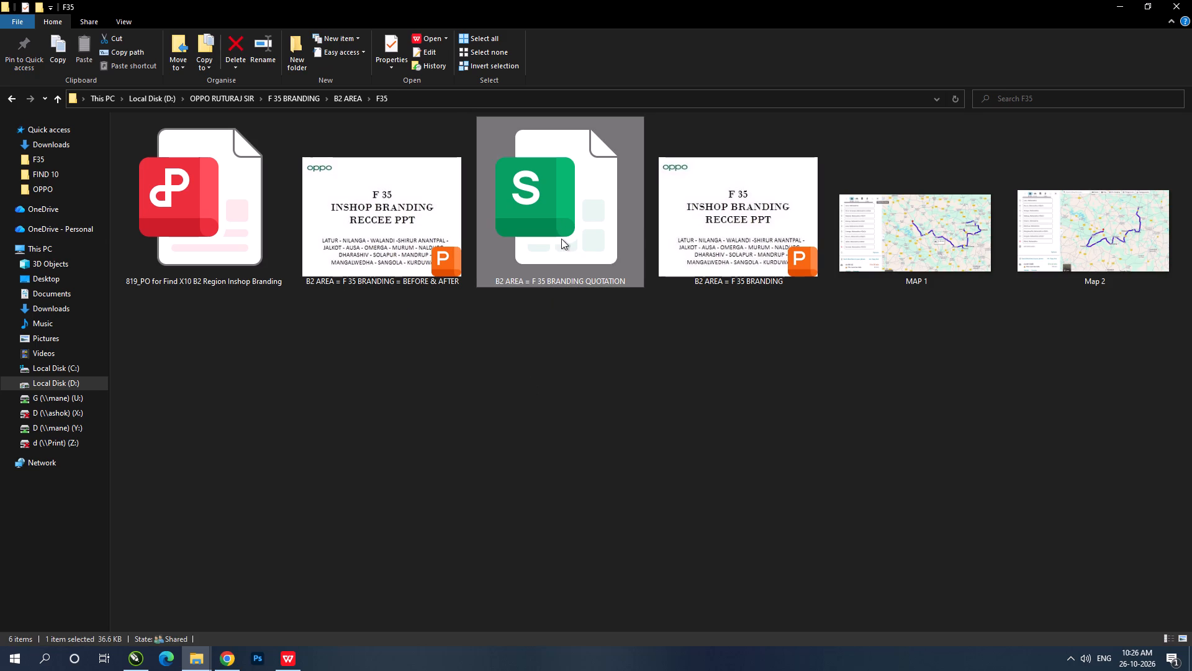
key("BackSpace")
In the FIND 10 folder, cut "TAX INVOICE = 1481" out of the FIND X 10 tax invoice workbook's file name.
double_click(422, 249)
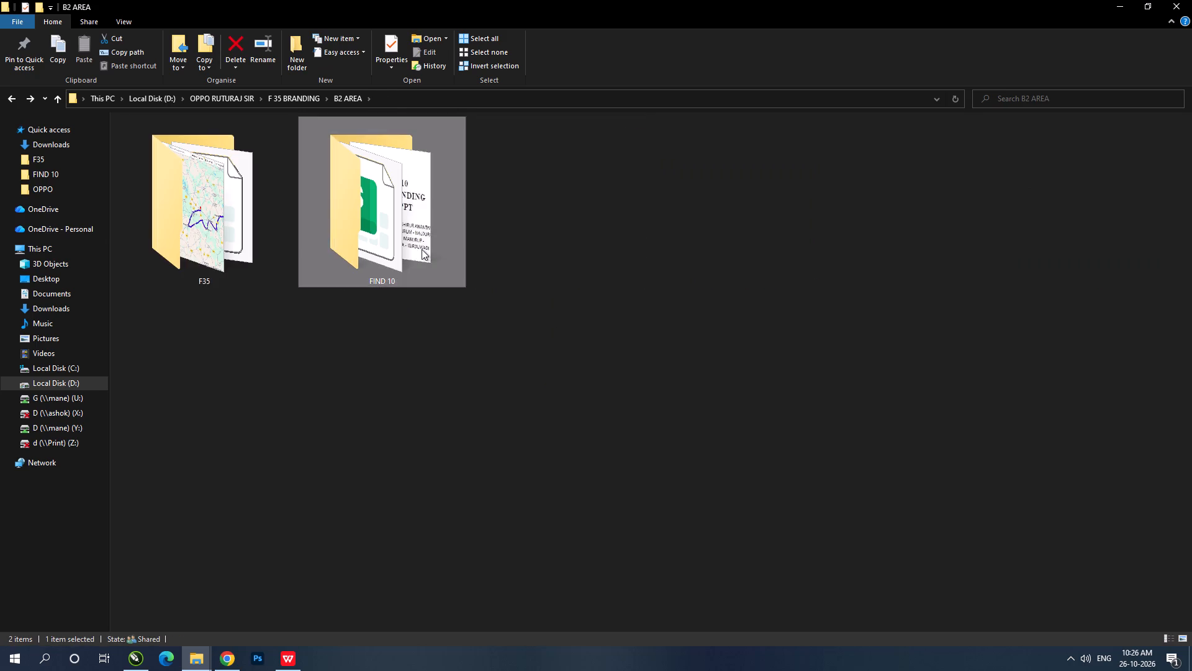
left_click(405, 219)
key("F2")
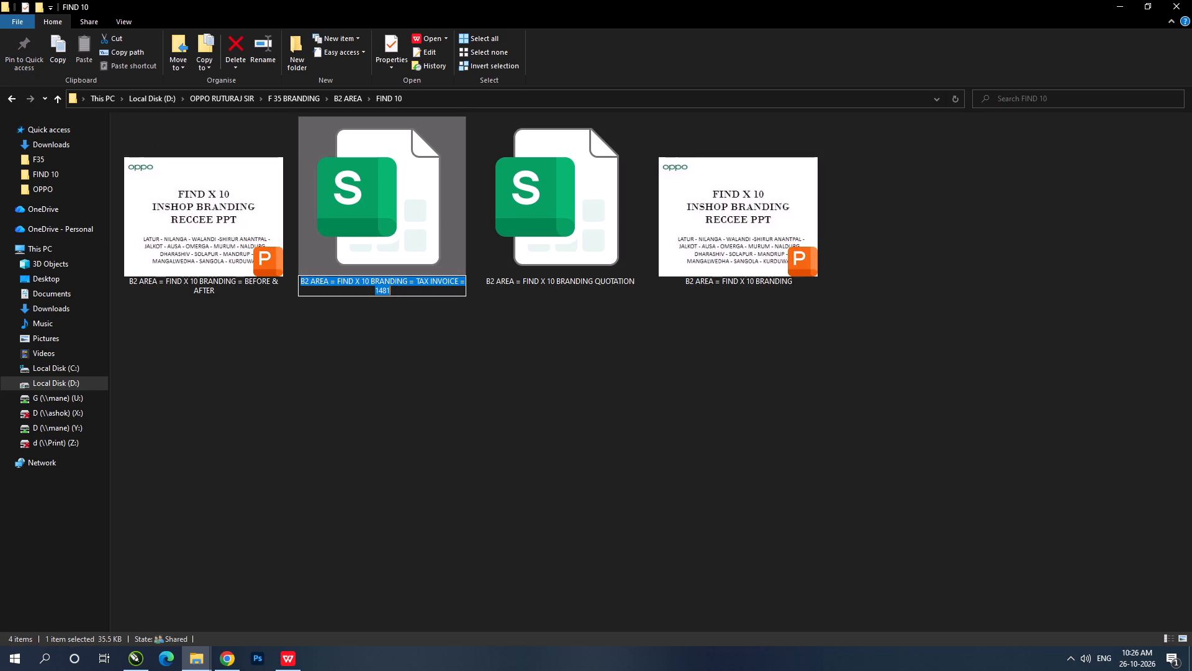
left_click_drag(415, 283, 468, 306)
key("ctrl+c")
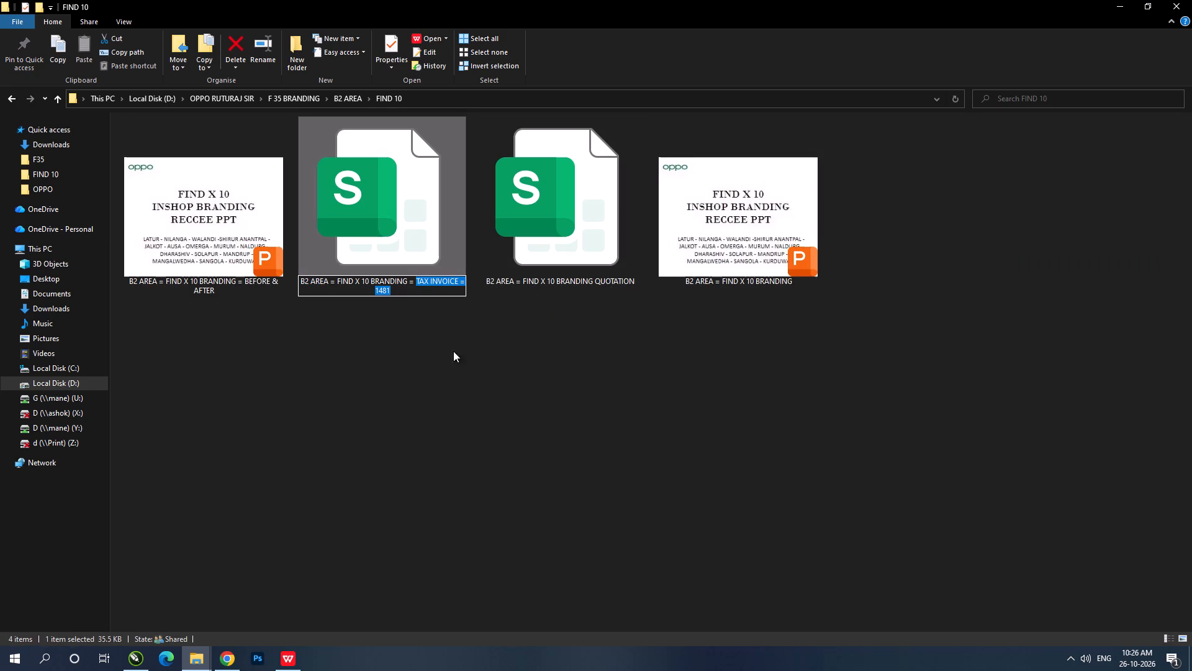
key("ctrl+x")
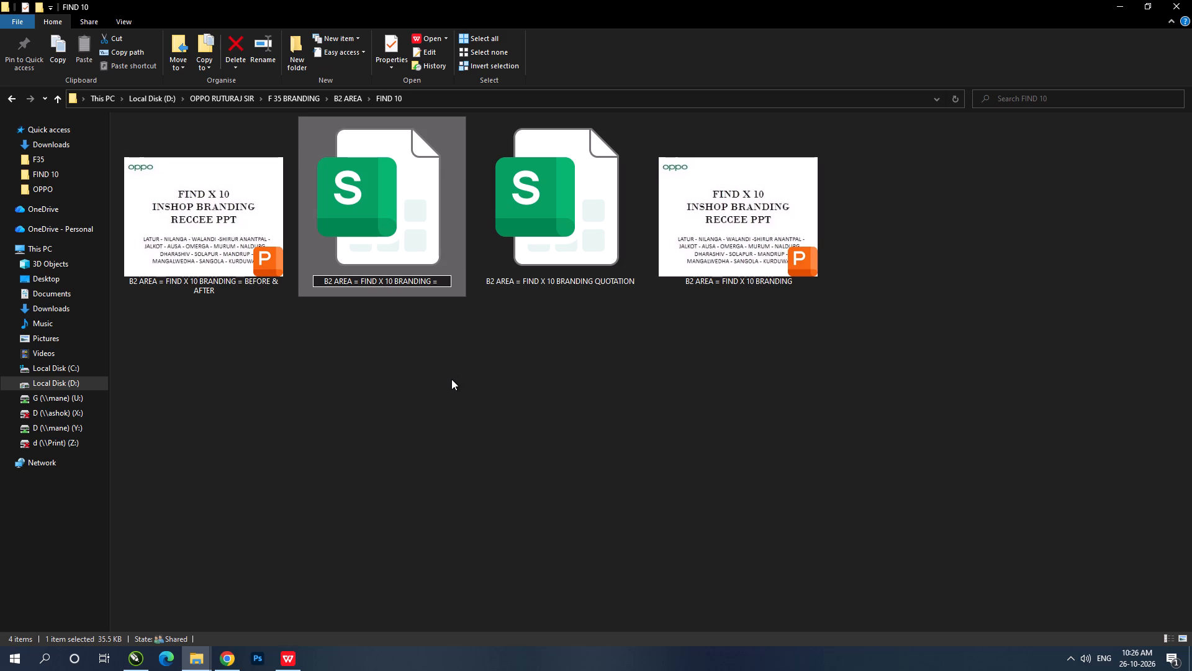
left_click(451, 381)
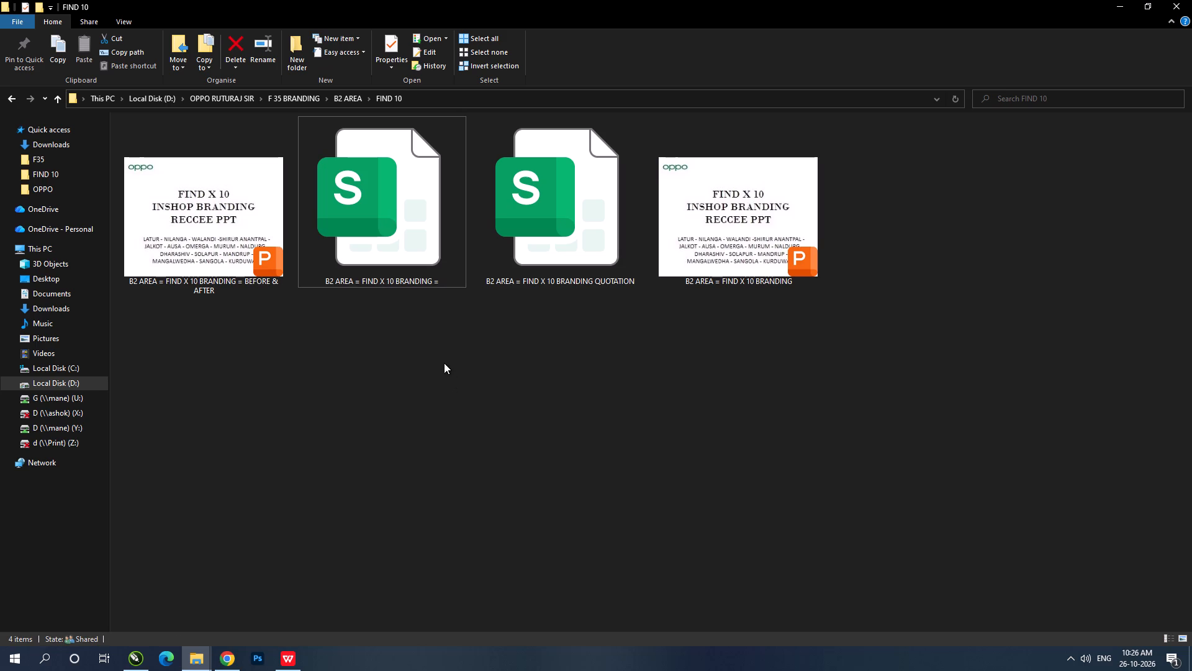
Look over the F 35 branding quotation file in the F35 folder and go back to B2 AREA.
key("BackSpace")
double_click(229, 222)
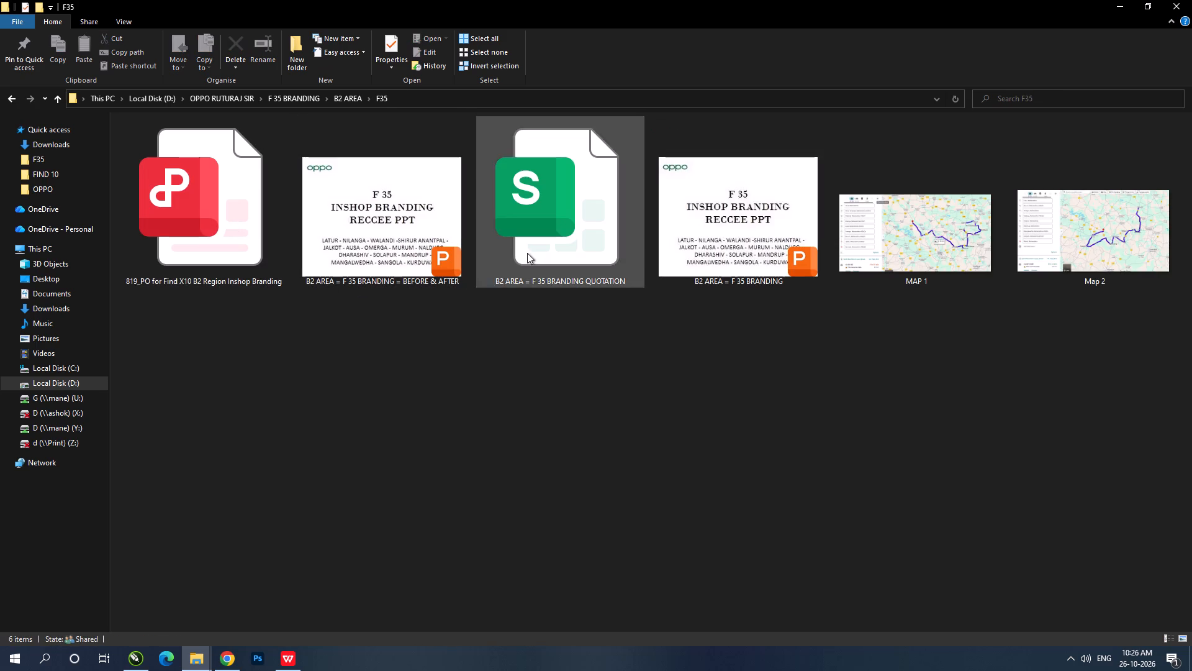
left_click(529, 252)
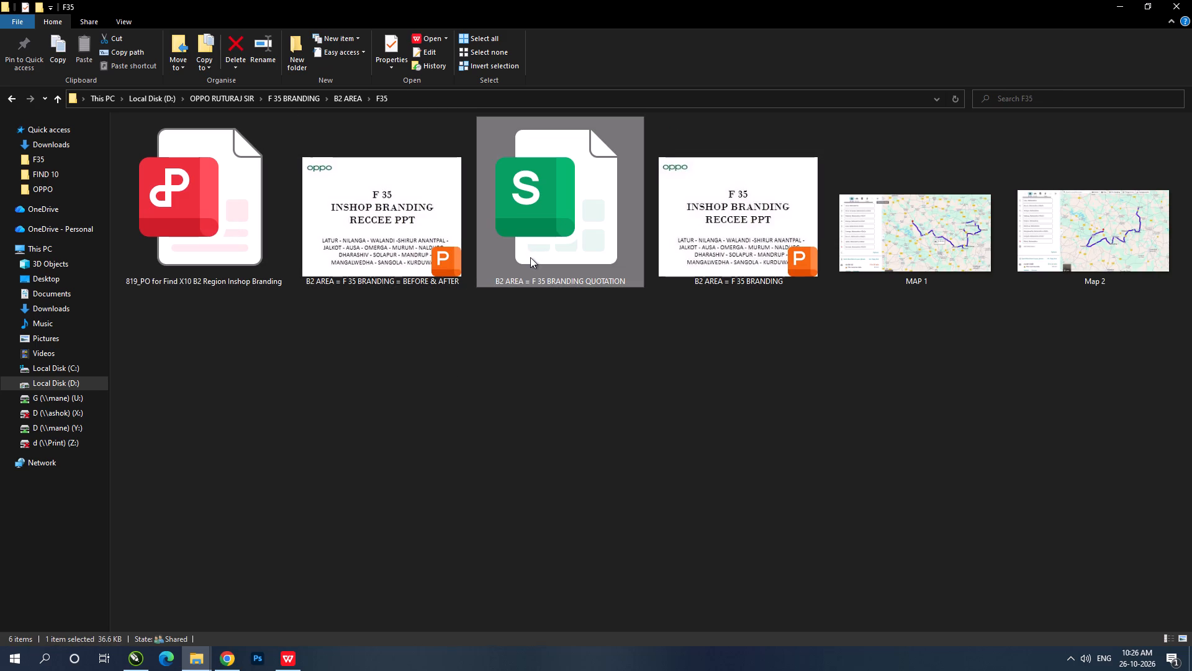
left_click(512, 372)
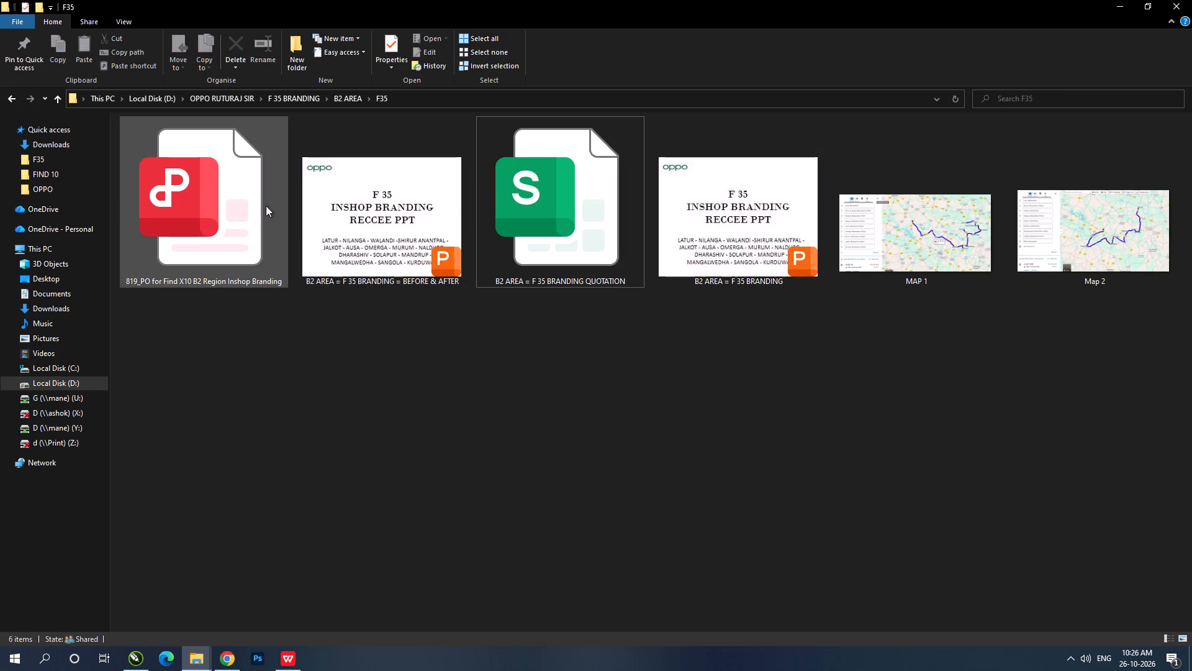
left_click(12, 99)
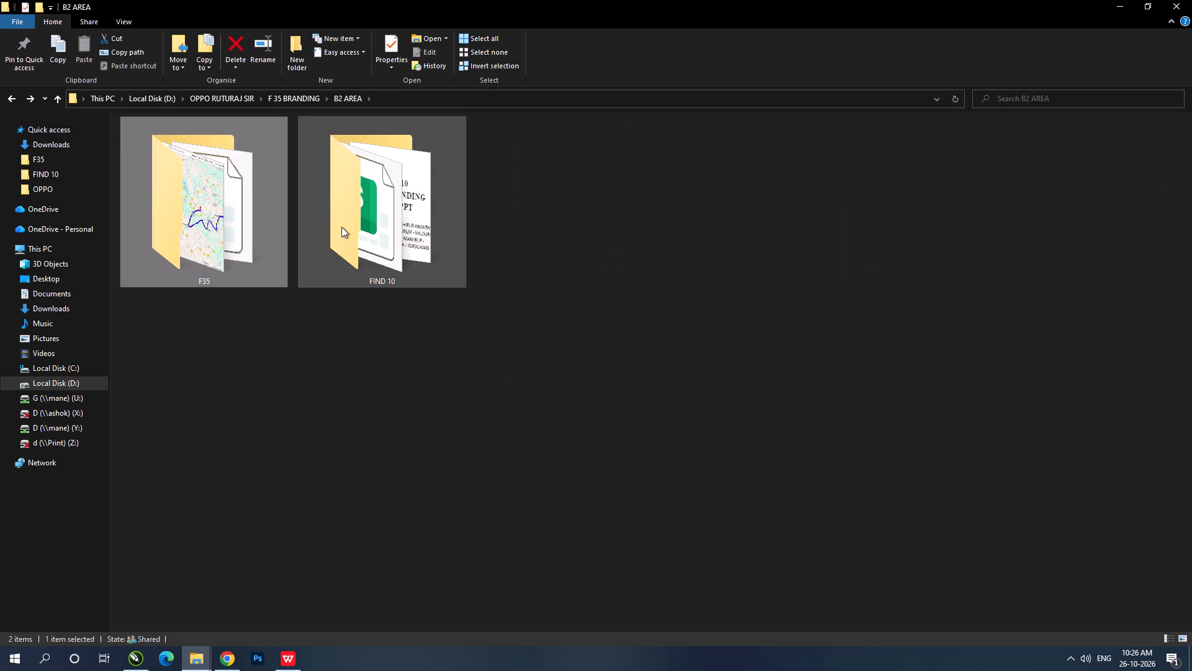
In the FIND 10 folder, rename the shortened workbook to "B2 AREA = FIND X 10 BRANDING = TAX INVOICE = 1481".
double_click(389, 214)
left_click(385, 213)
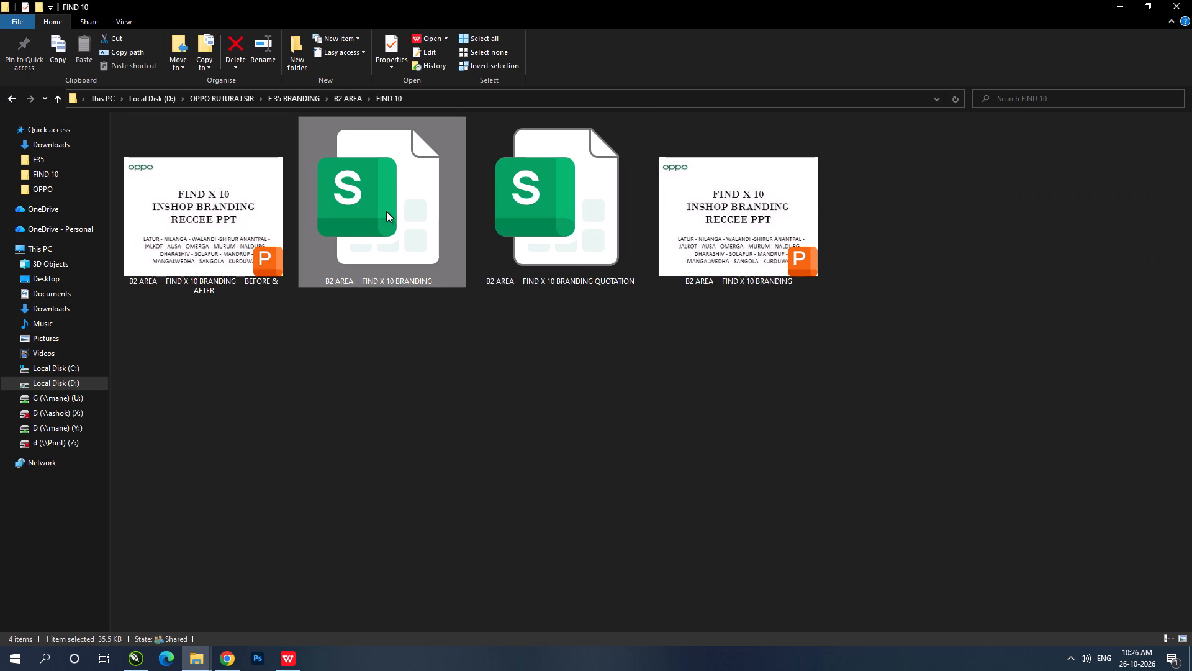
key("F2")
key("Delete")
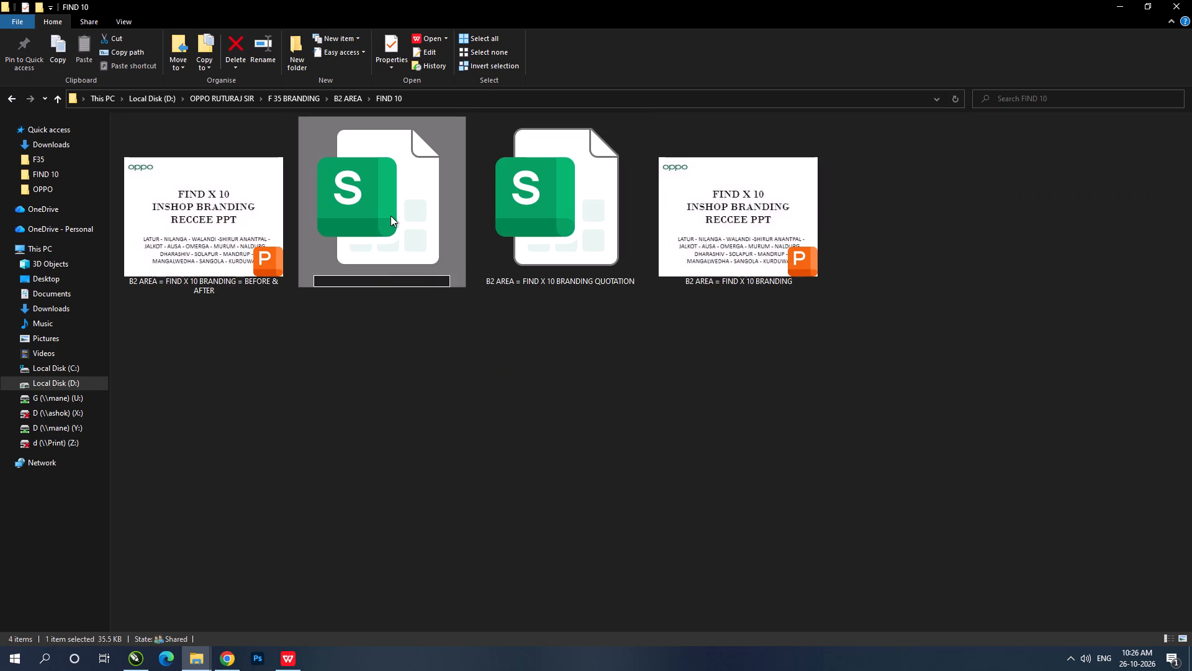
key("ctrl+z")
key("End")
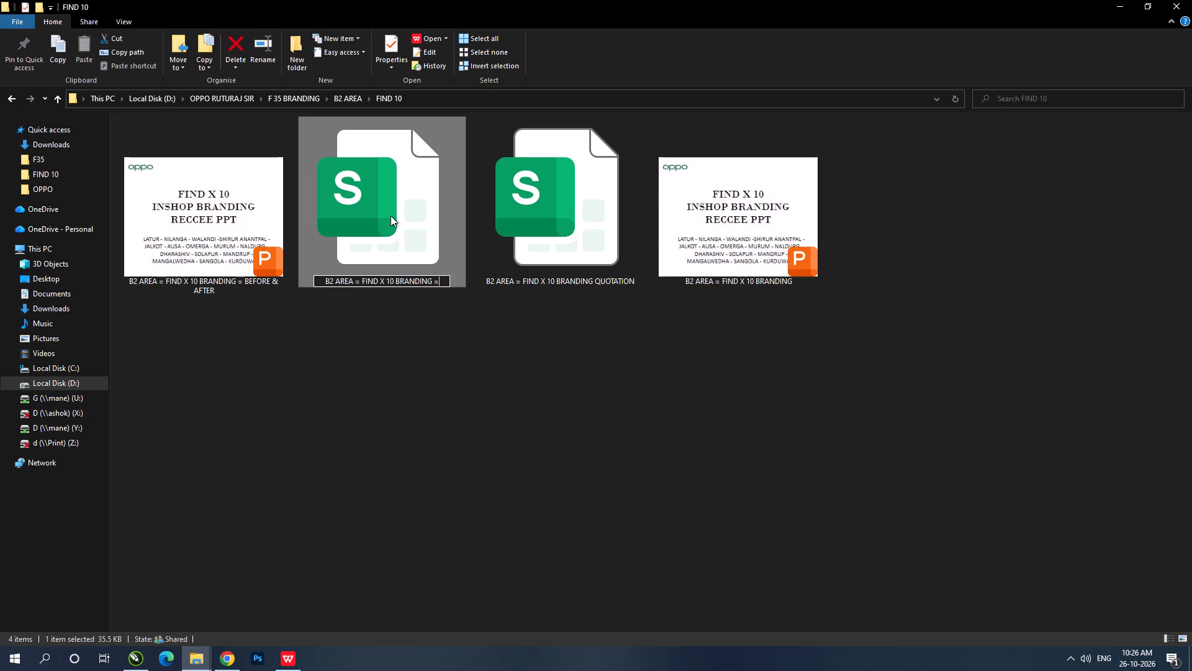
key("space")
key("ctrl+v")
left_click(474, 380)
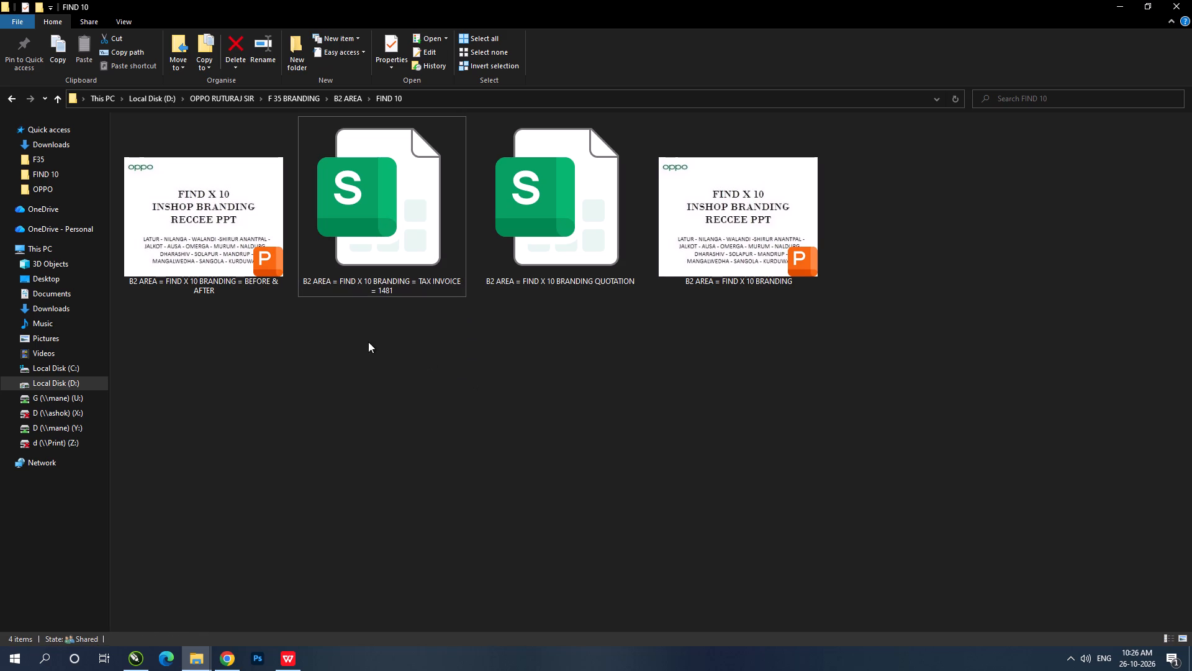
Leave the FIND 10 folder and open the F35 folder in B2 AREA.
left_click(456, 418)
key("BackSpace")
double_click(246, 226)
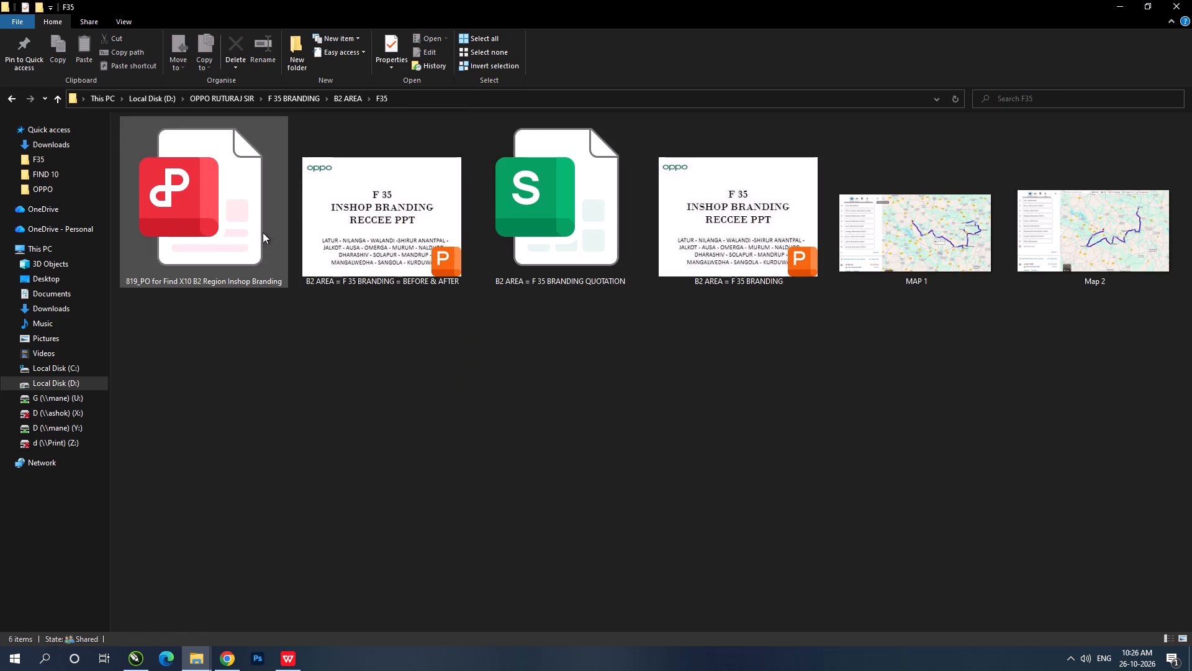
Duplicate the "B2 AREA = F 35 BRANDING QUOTATION" workbook within the F35 folder.
left_click(491, 367)
left_click(539, 250)
key("ctrl+c")
key("ctrl+v")
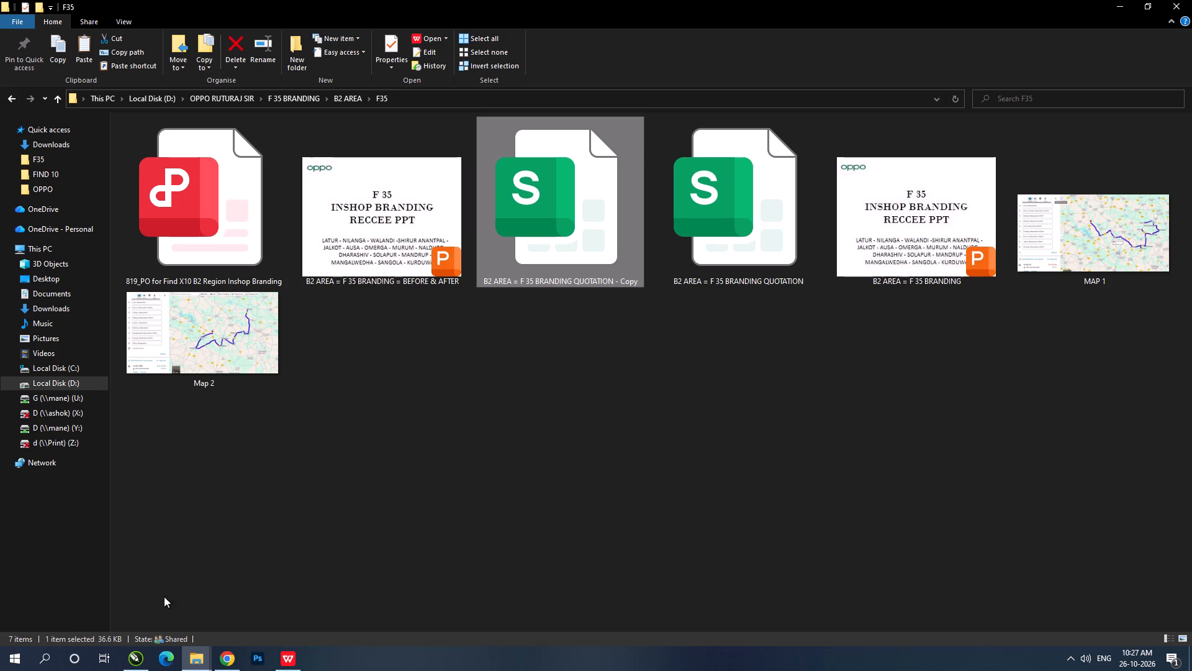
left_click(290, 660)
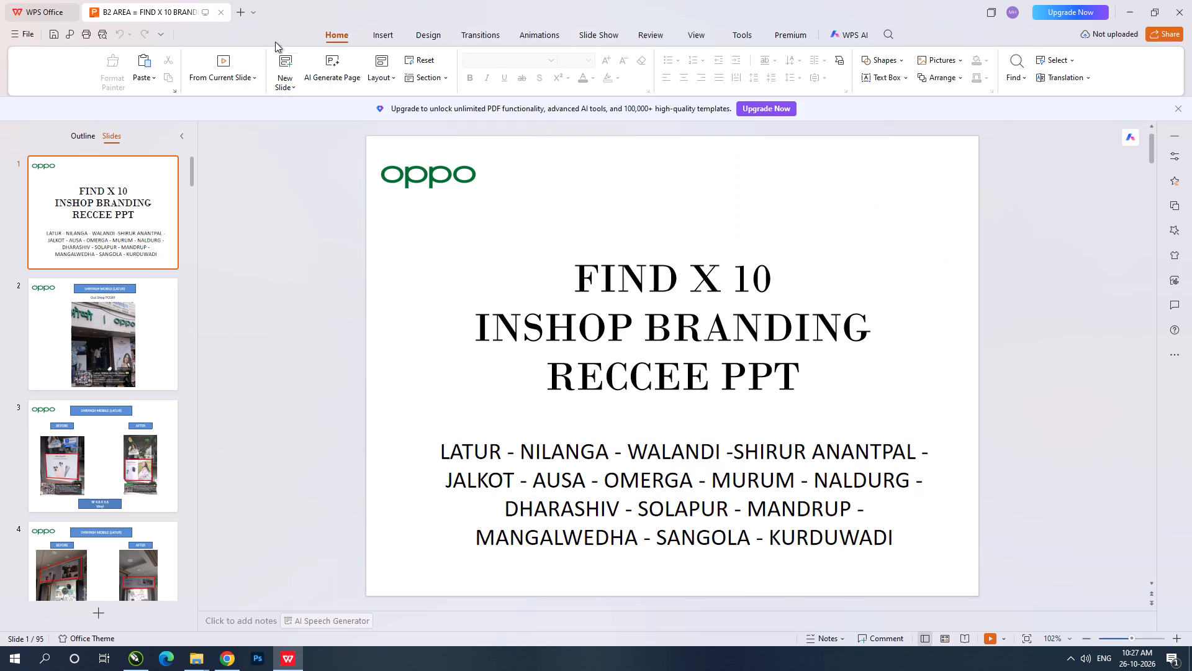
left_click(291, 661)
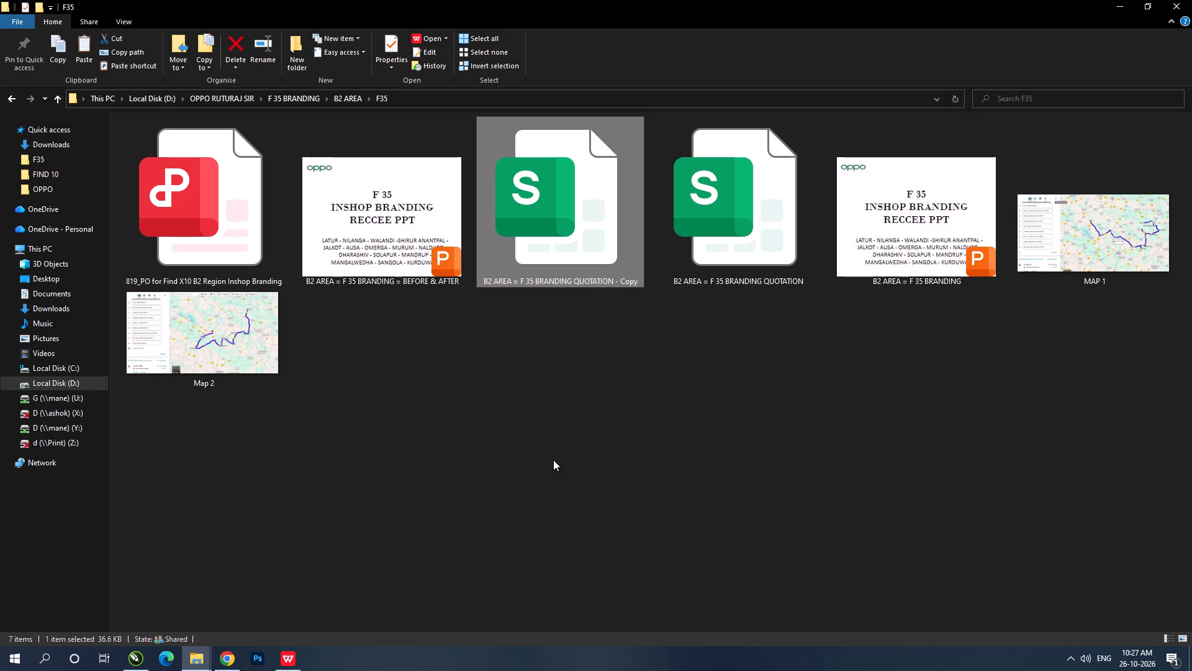
Leave the F35 folder, check the files in the FIND 10 folder, and return to B2 AREA.
left_click(14, 101)
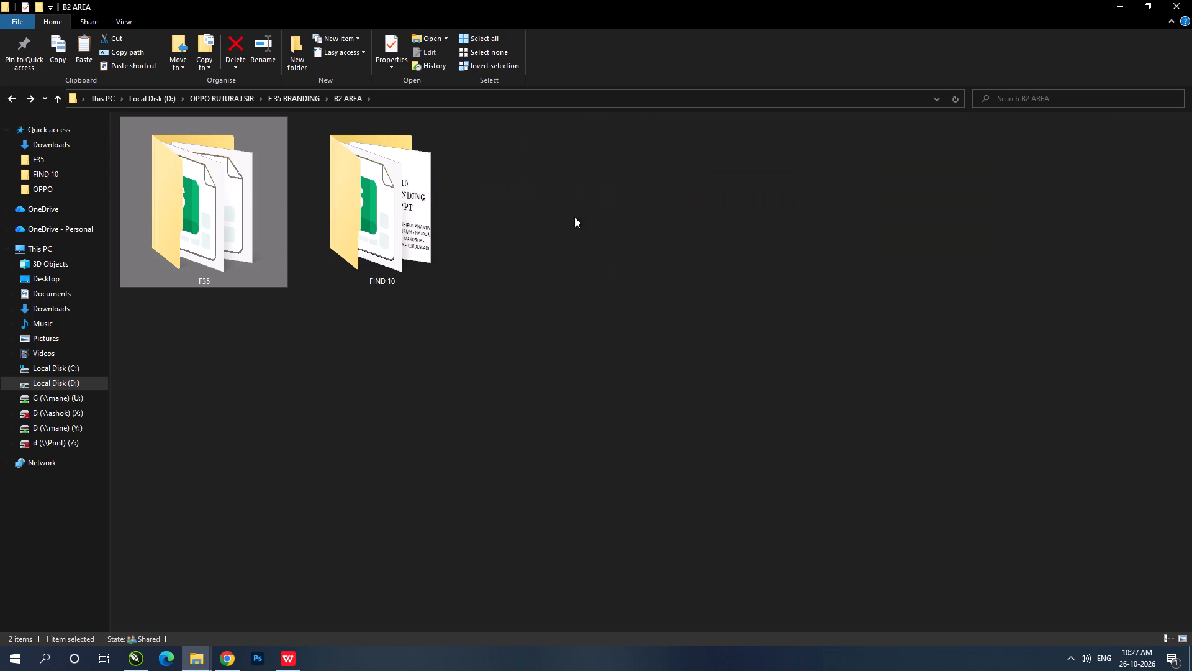
double_click(398, 226)
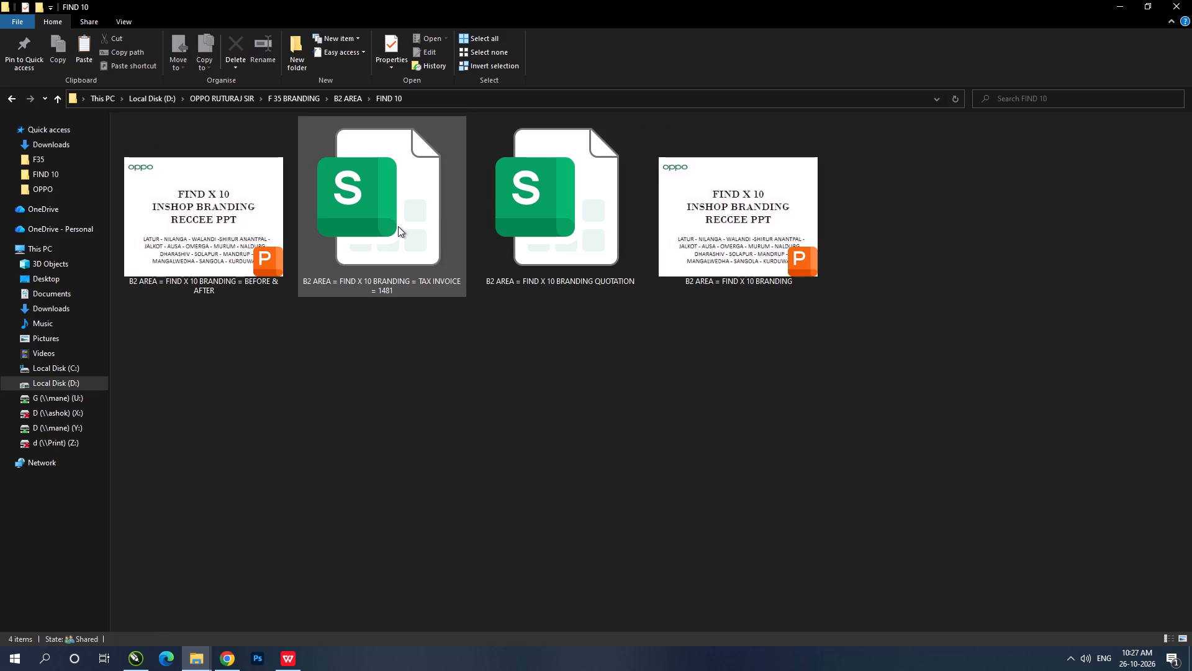
left_click(345, 101)
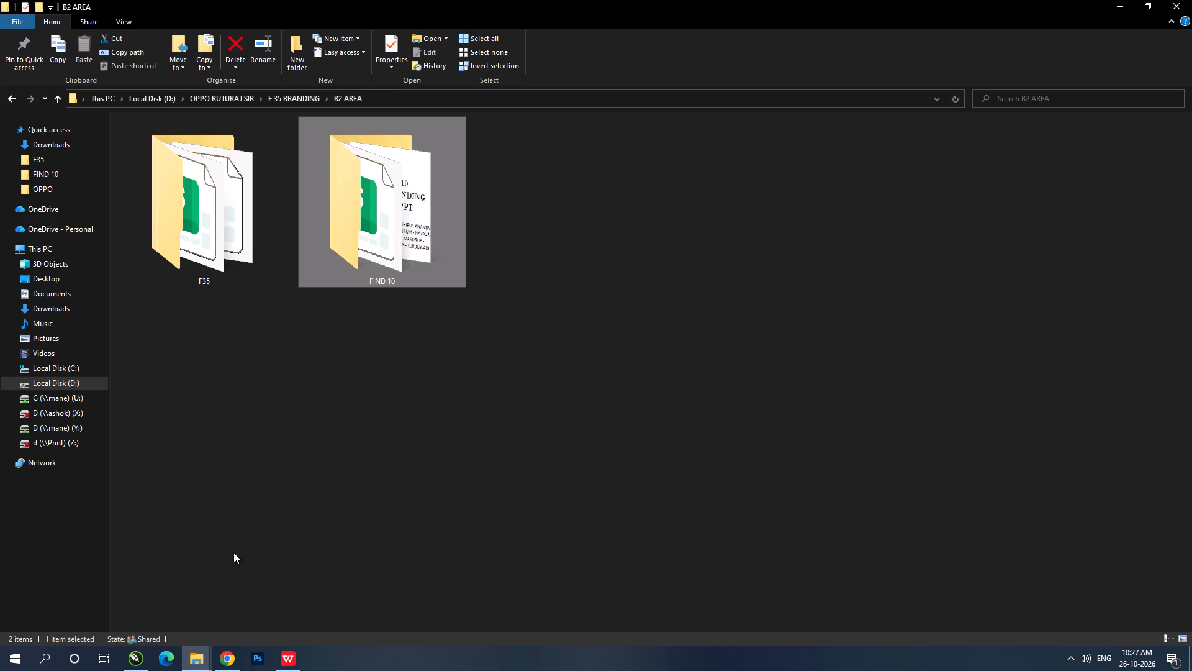
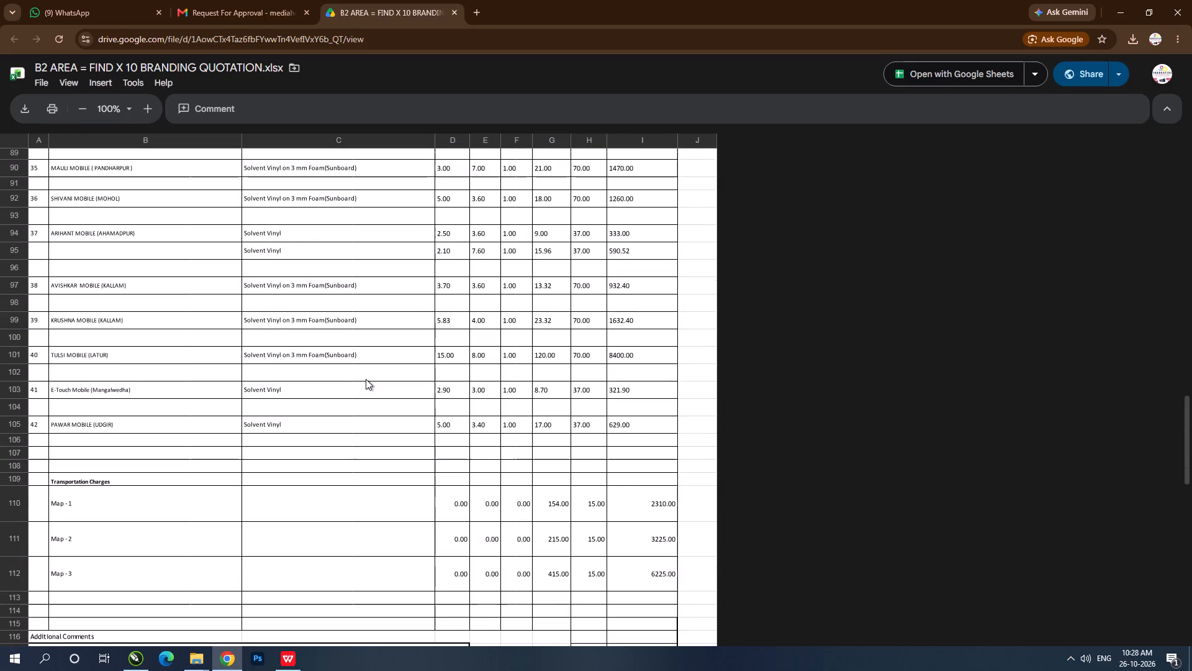
Examine the last shop entries, transportation charges and totals in the B2 AREA FIND X 10 branding quotation on Google Drive.
scroll(366, 379, "up", 5)
scroll(518, 531, "down", 7)
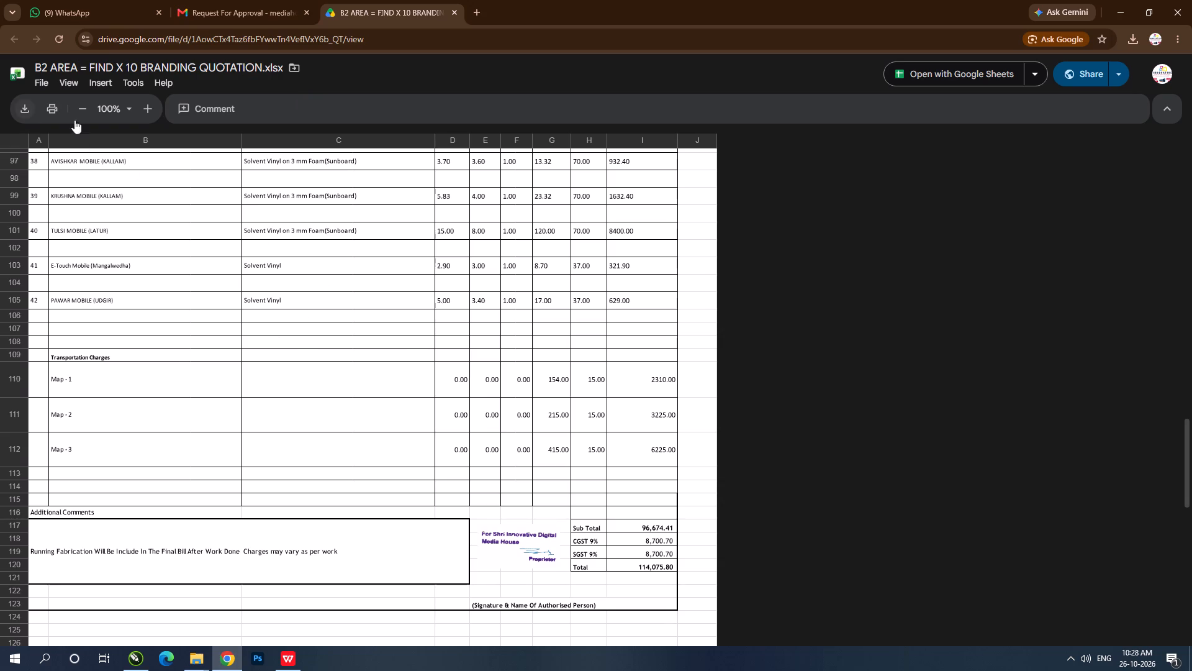
scroll(354, 427, "up", 6)
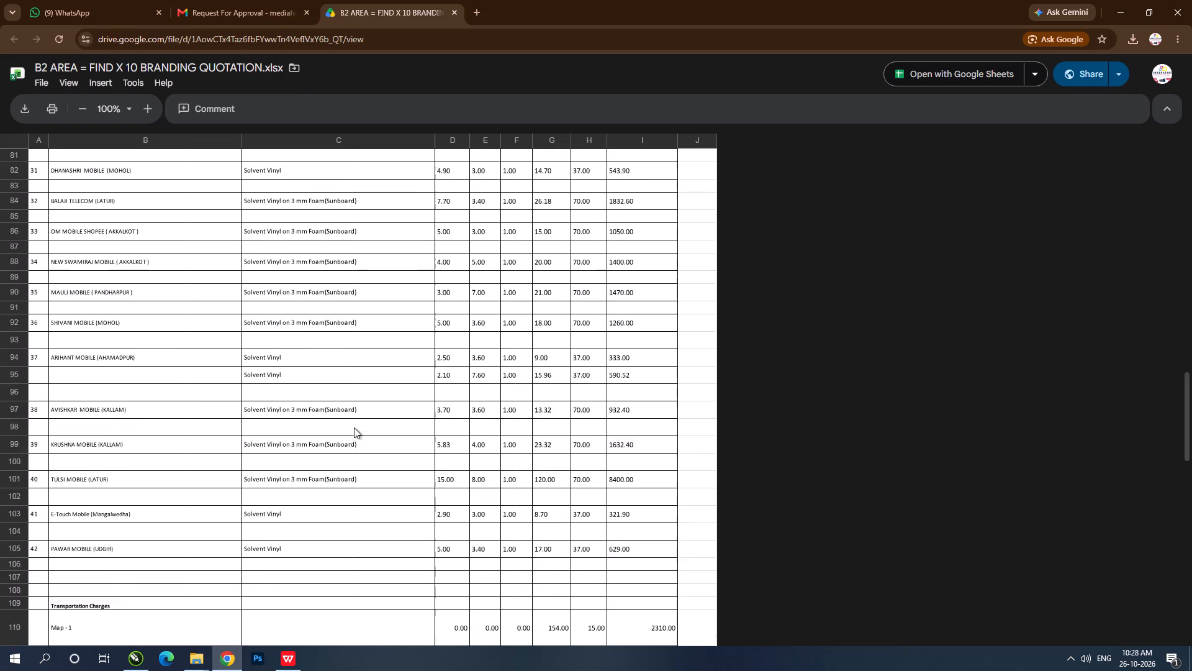
scroll(354, 427, "up", 20)
scroll(354, 427, "up", 5)
scroll(349, 424, "down", 20)
scroll(349, 424, "down", 5)
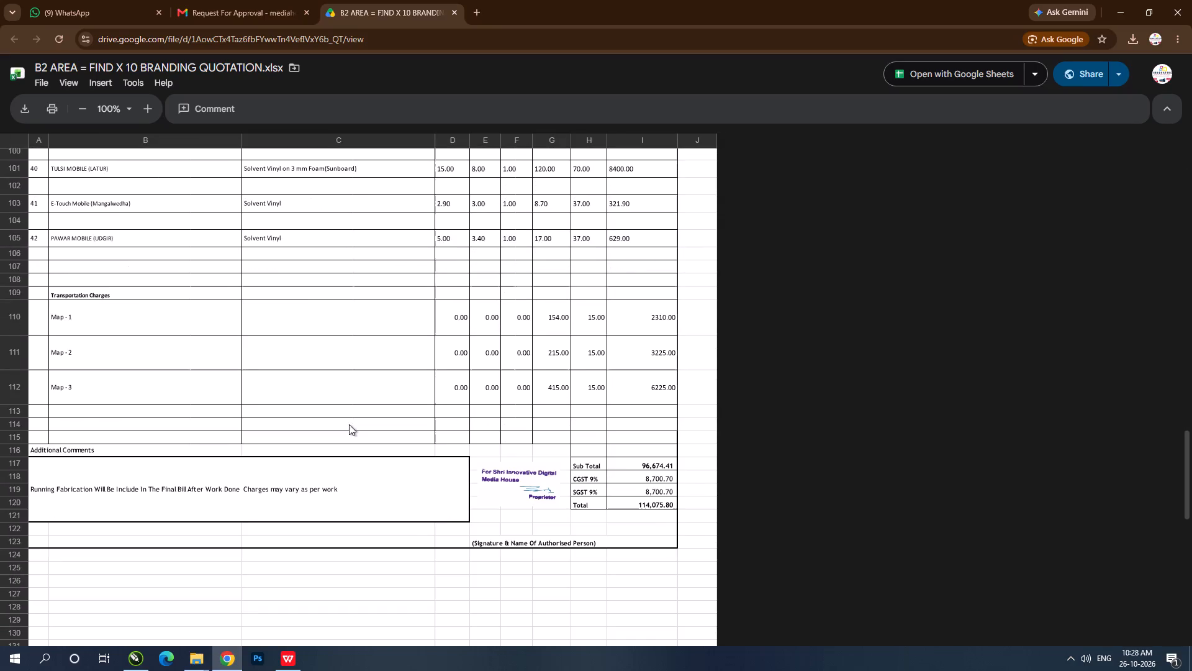
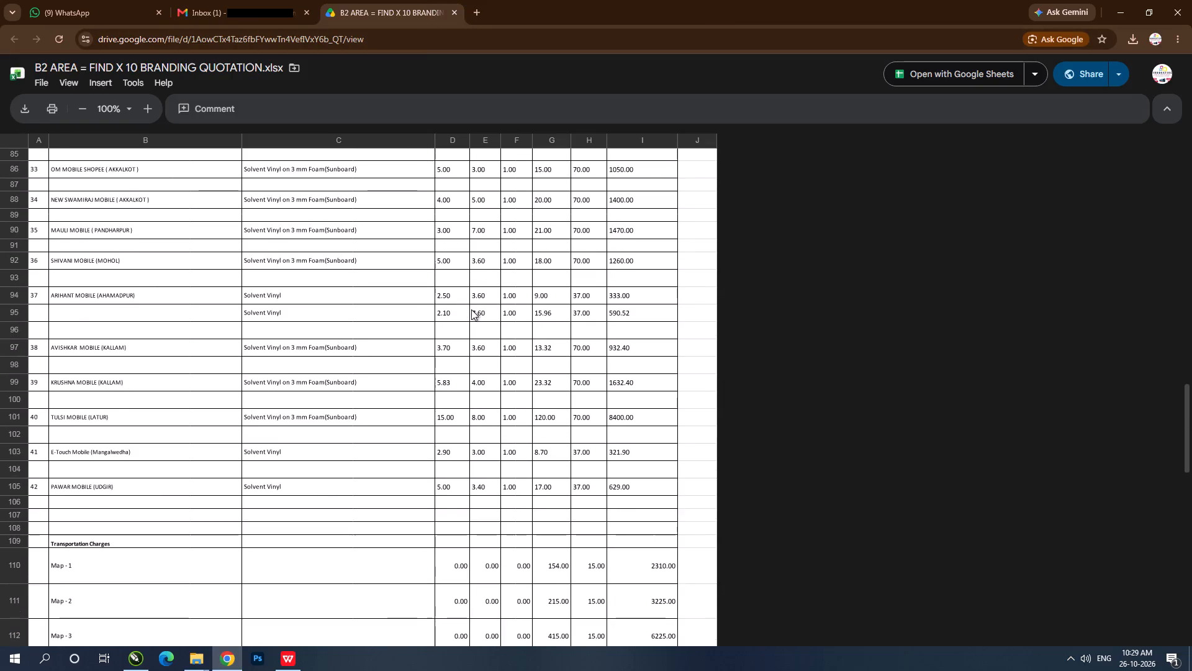
Check the last shop entries, transportation charges and totals at the end of the FIND X 10 branding quotation.
scroll(470, 310, "down", 5)
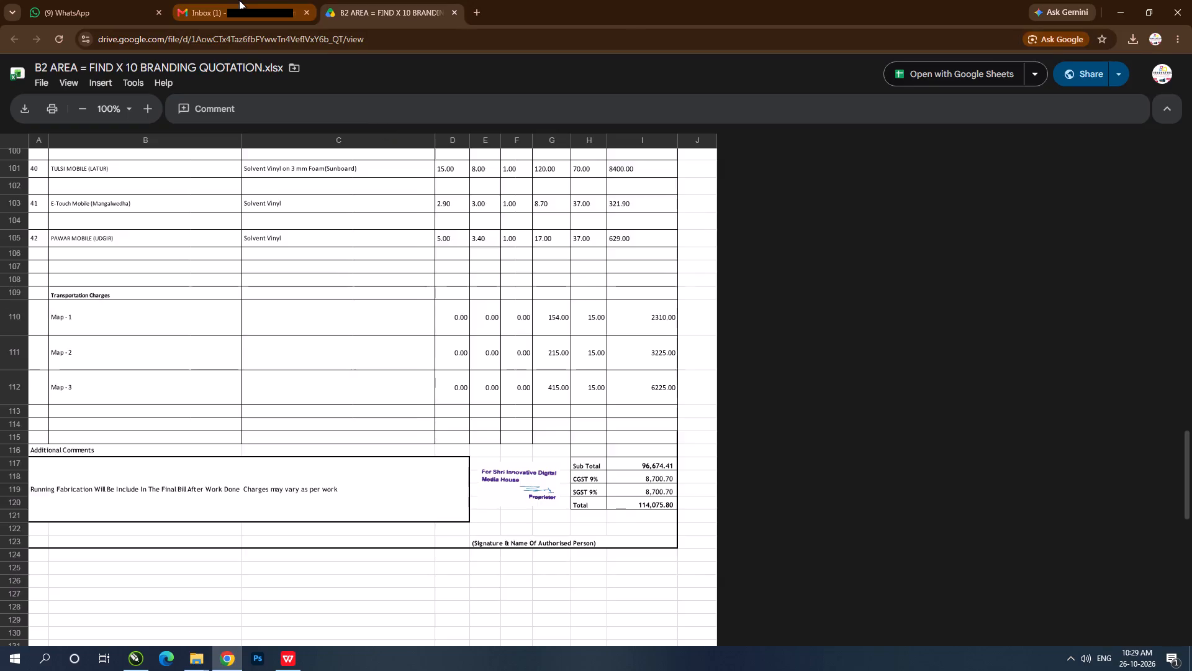
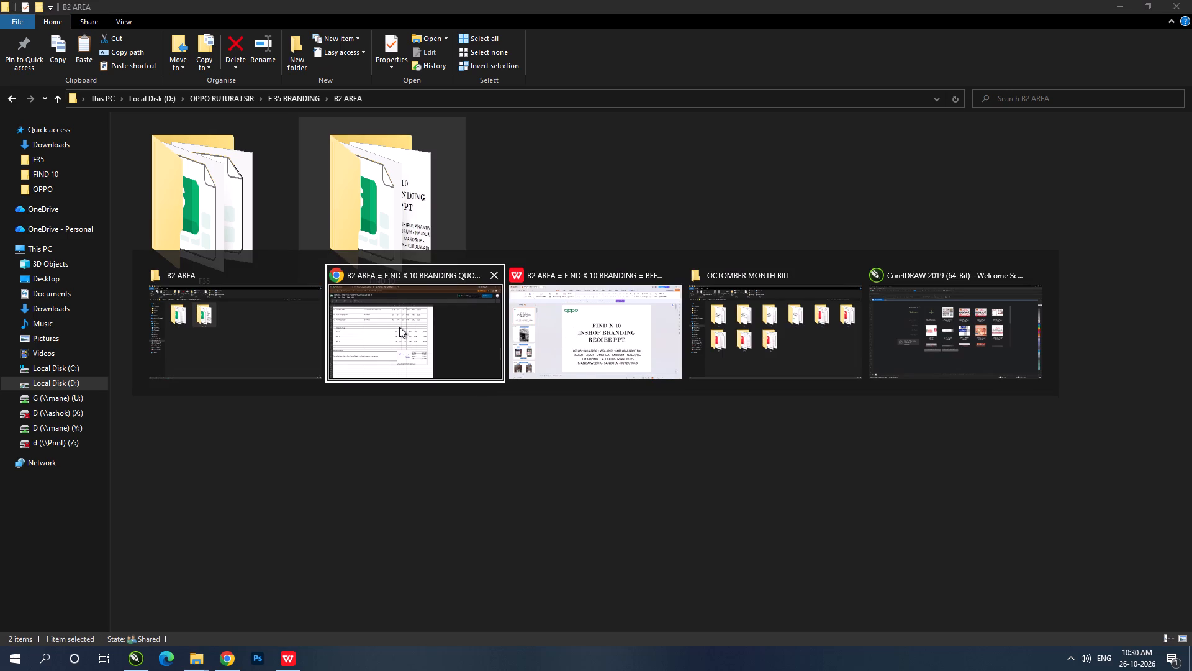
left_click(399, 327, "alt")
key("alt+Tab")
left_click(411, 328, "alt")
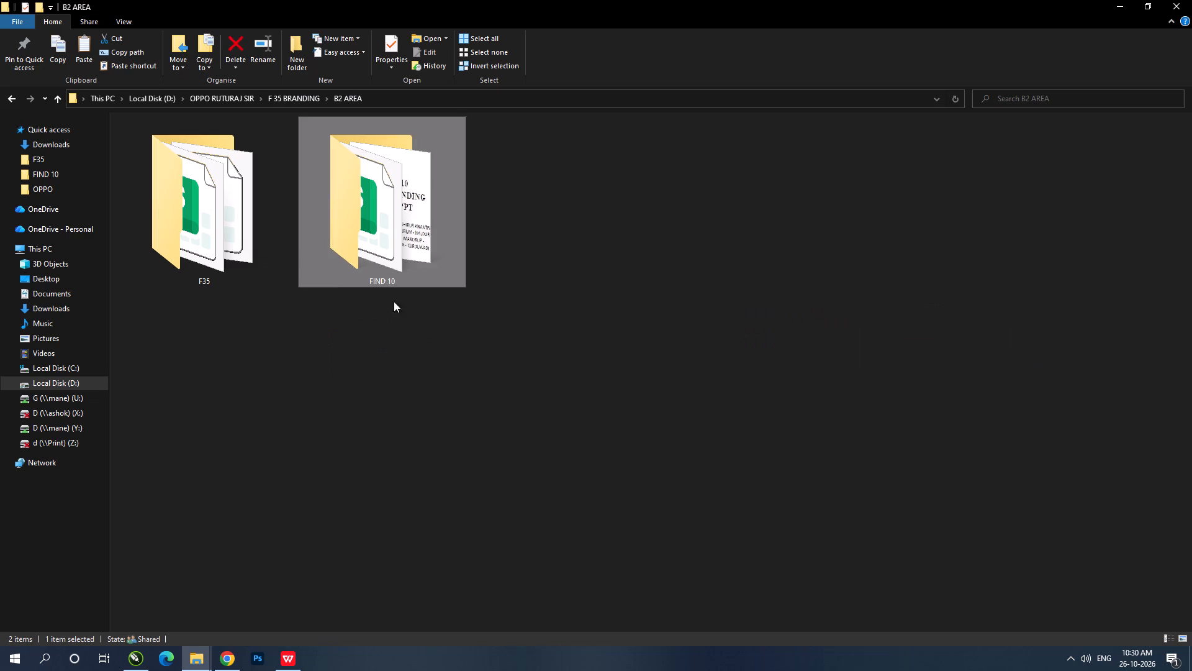
In the F35 folder, replace "QUOTATION - Copy" in the copied F 35 branding quotation's file name with "TAX INVOICE = ".
double_click(225, 245)
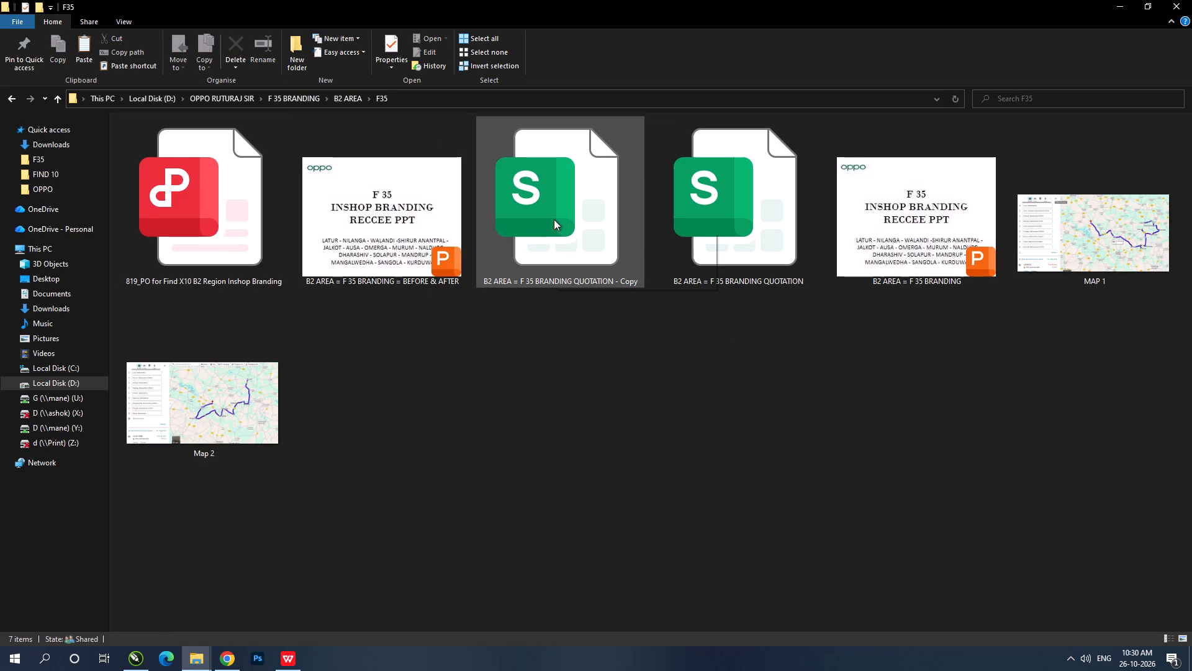
left_click(528, 250)
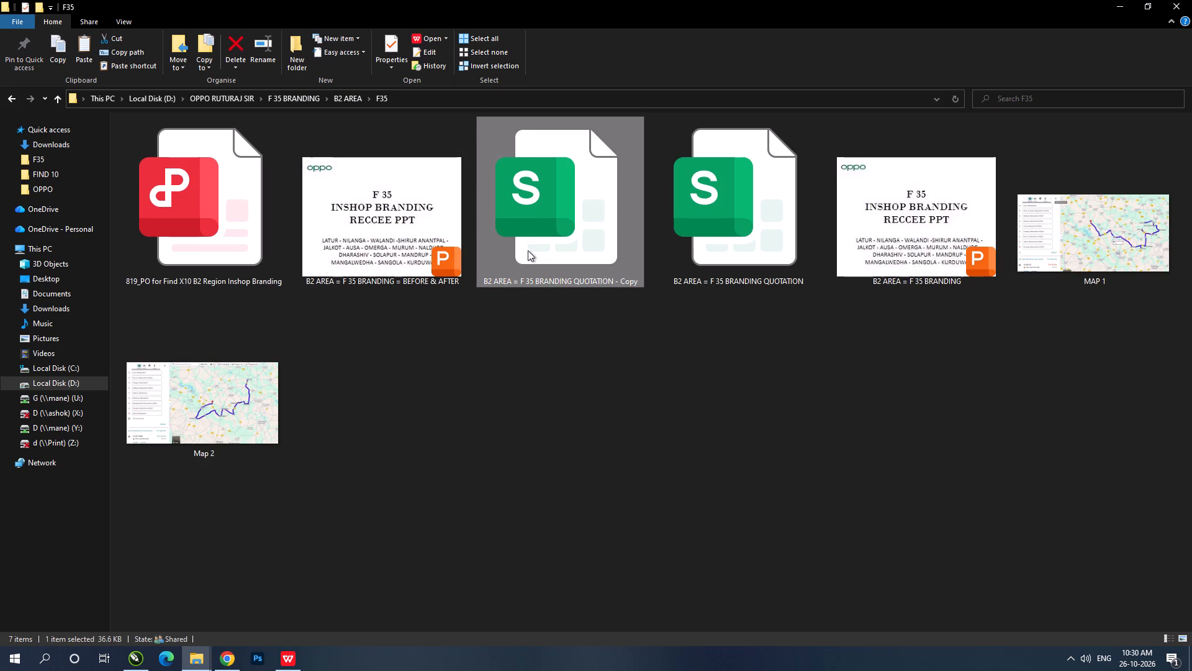
key("F2")
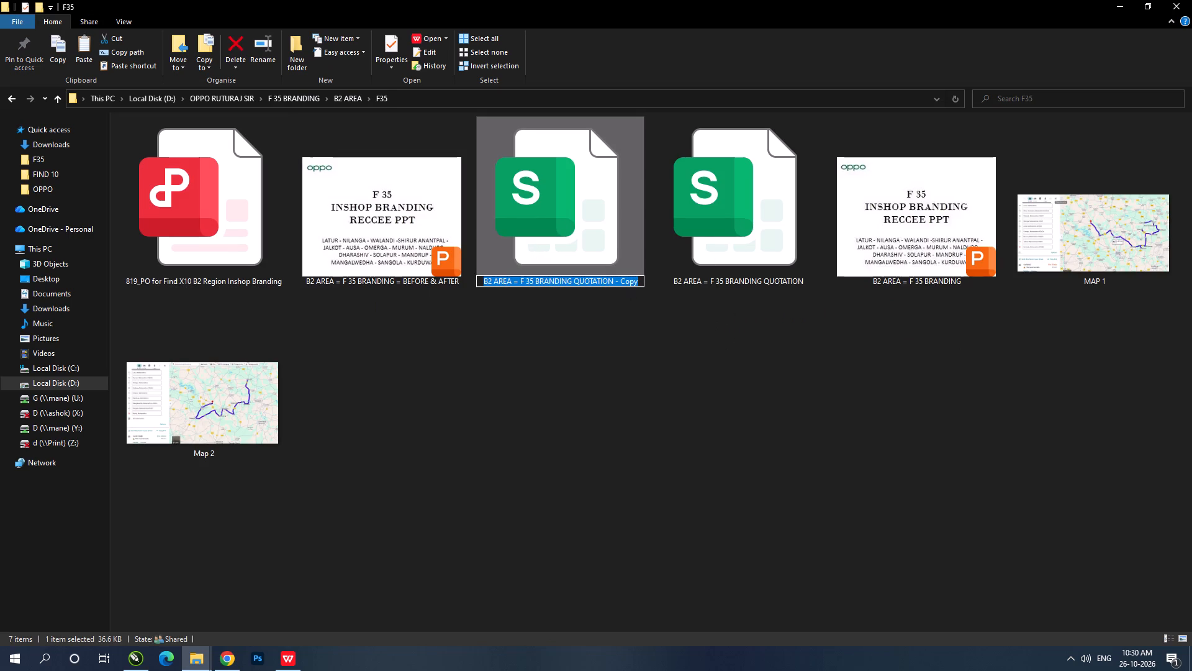
left_click_drag(576, 281, 677, 286)
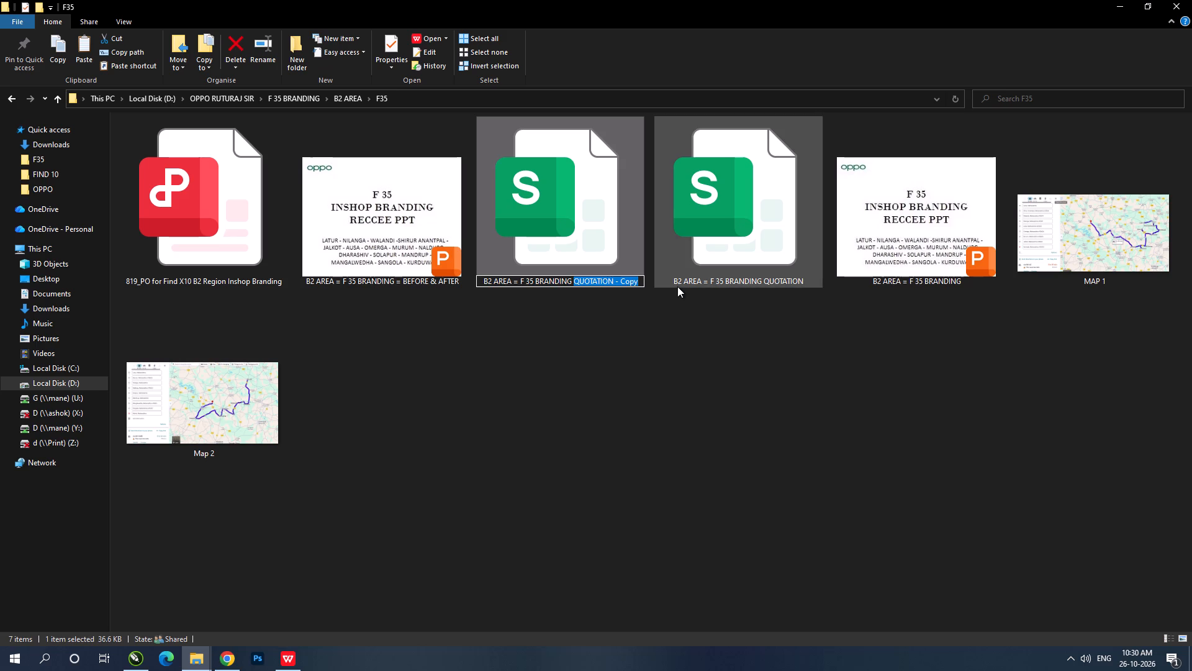
key("ctrl+v")
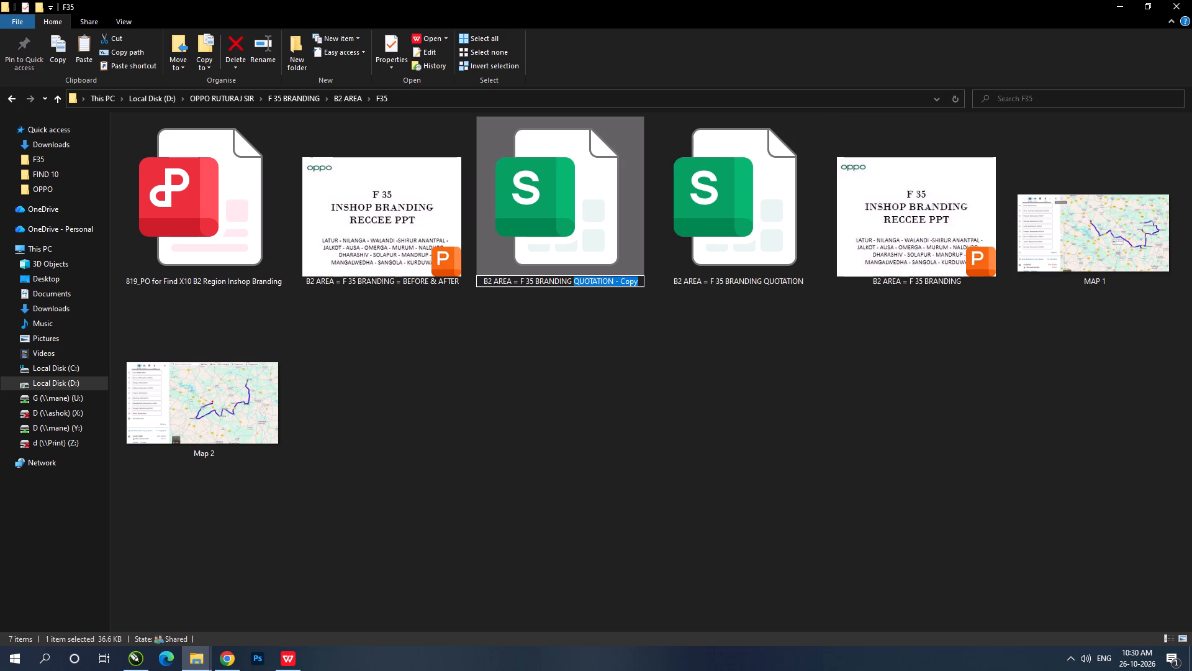
type("TAX INVOICE =")
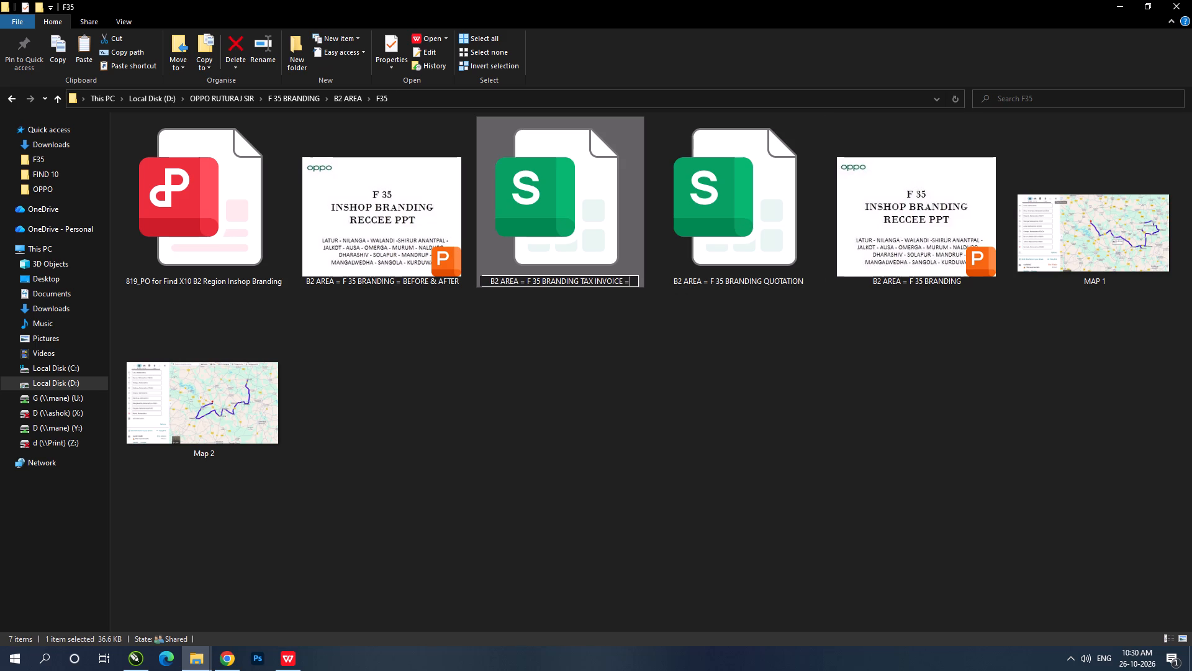
key("space")
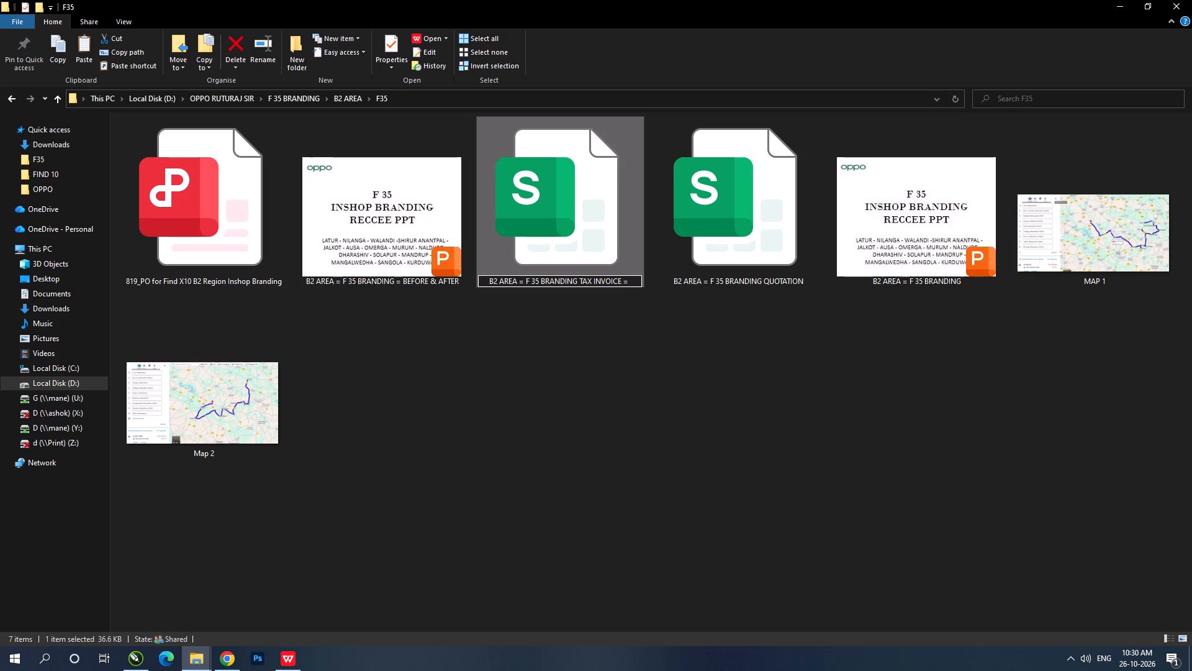
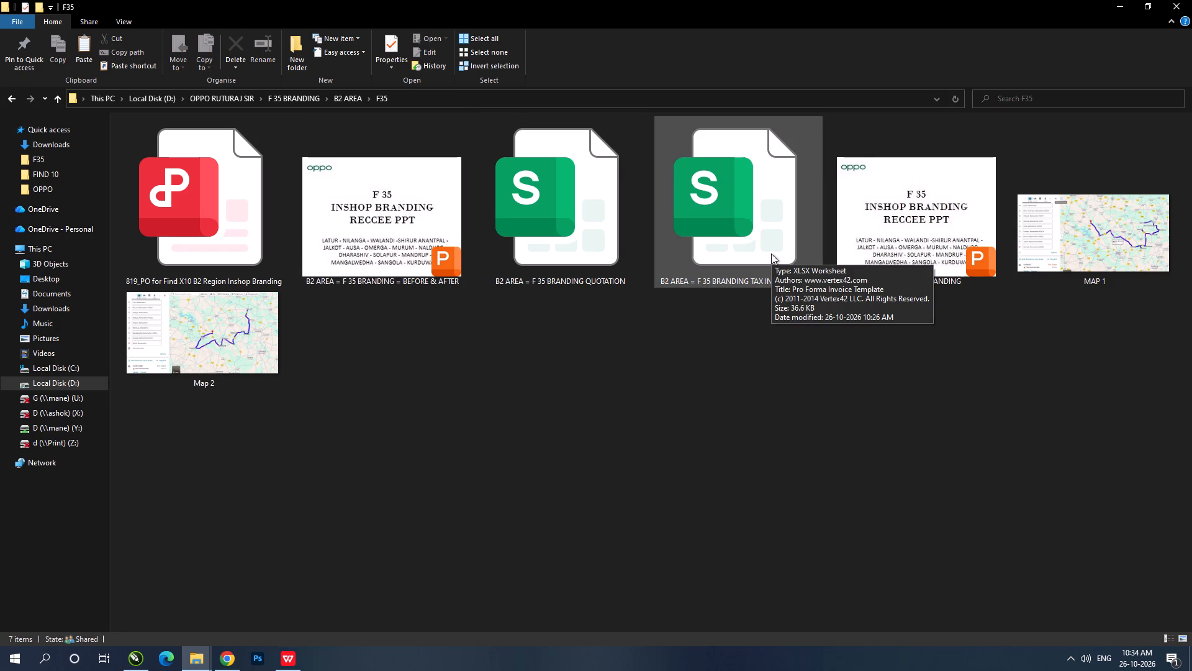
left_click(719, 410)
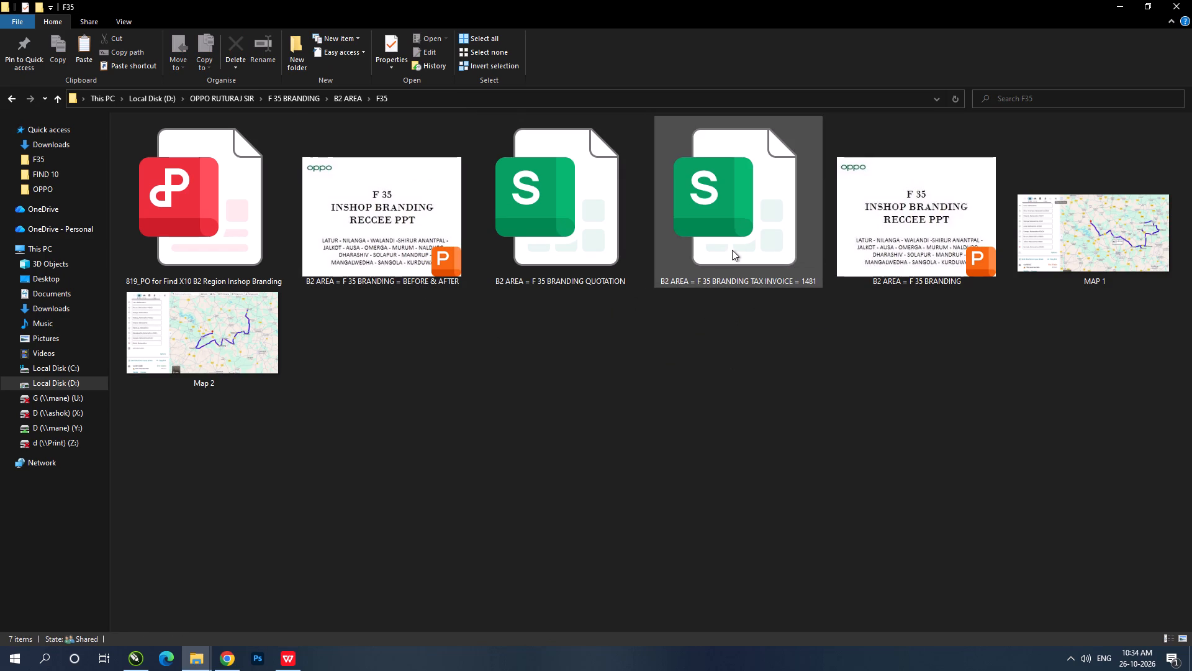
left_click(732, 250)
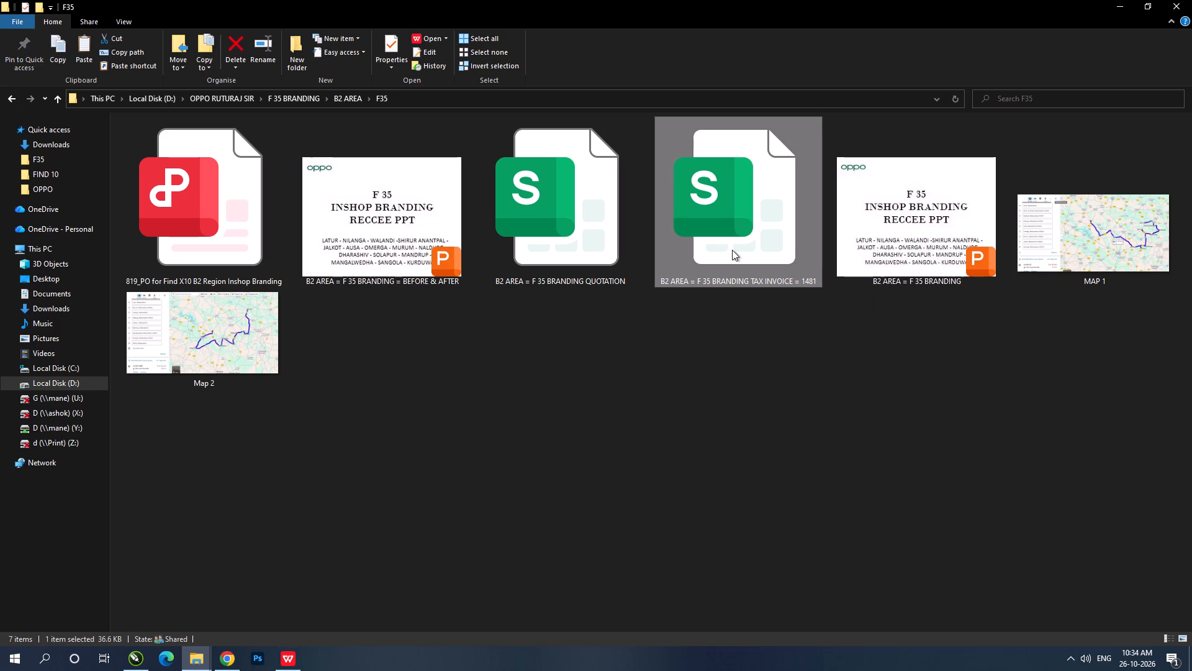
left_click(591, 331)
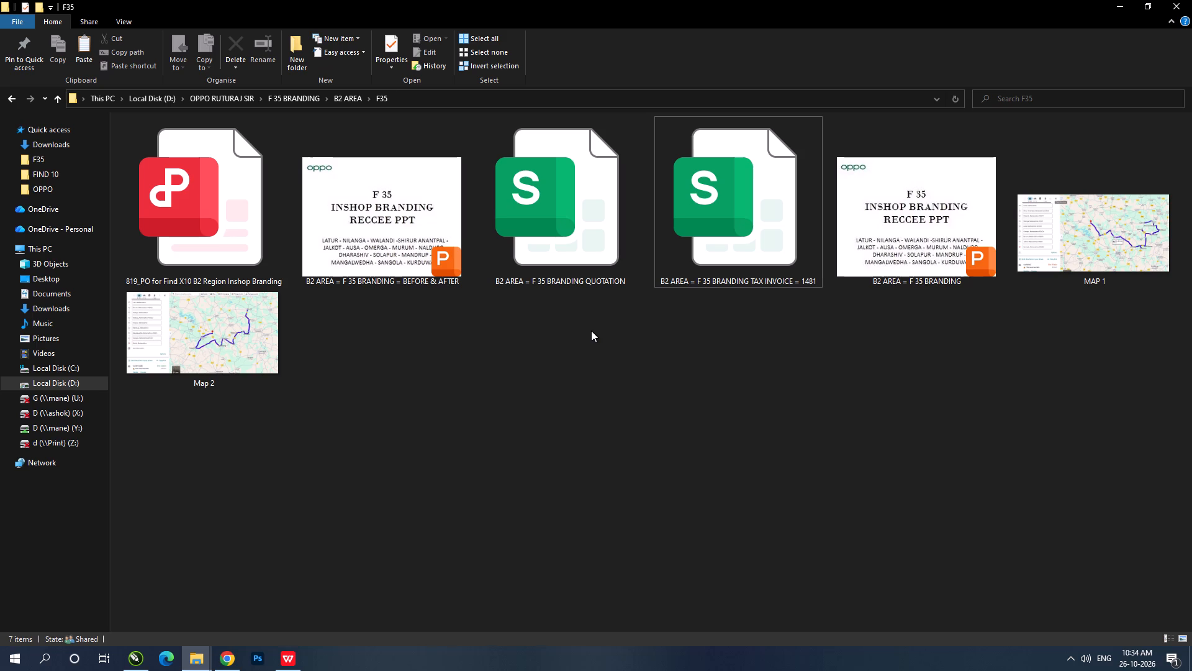
Open the "B2 AREA = F 35 BRANDING TAX INVOICE = 1481" workbook from the F35 folder.
left_click(702, 213)
double_click(702, 213)
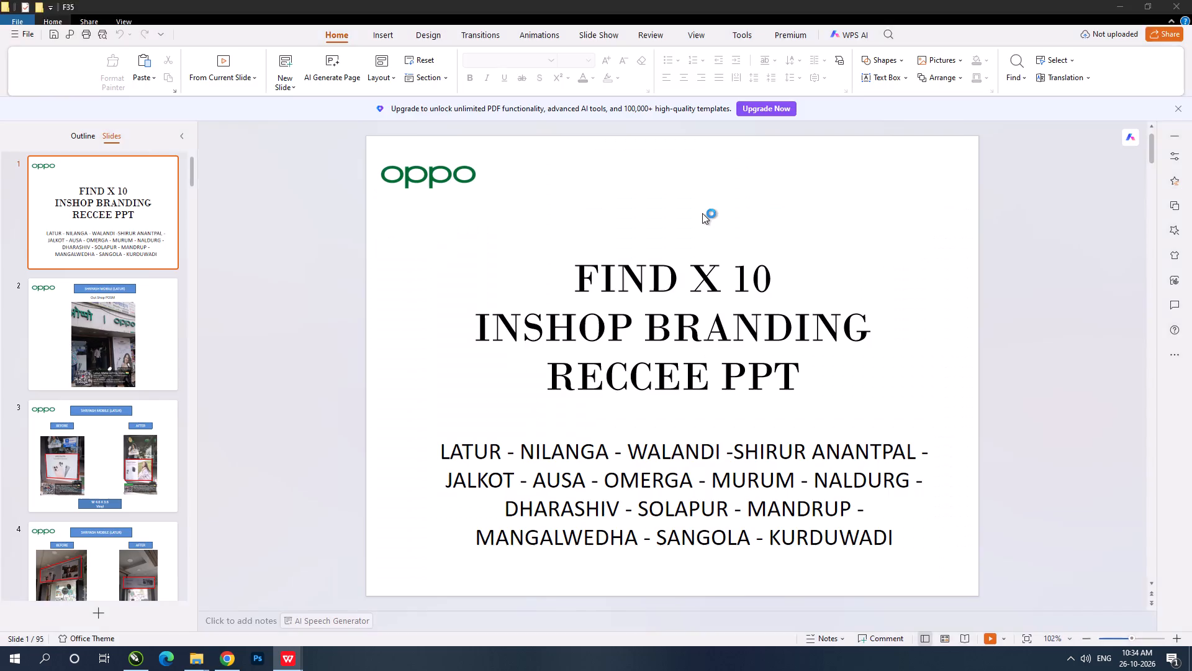
Open the Reno 16 changeover tax invoice 1441 from OPPO JUNE > ISB RENO 16 > B1 AREA > RENO 16 CHANGEOVER in the OPPO RUTURAJ SIR folder.
left_click(194, 670)
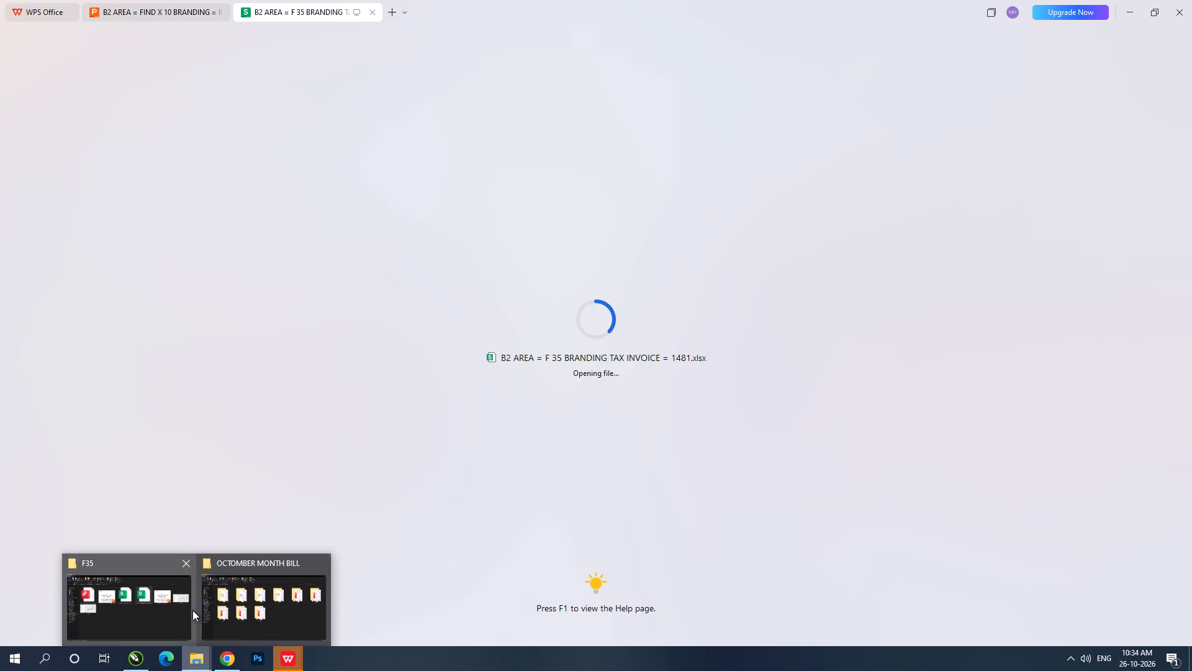
left_click(242, 607)
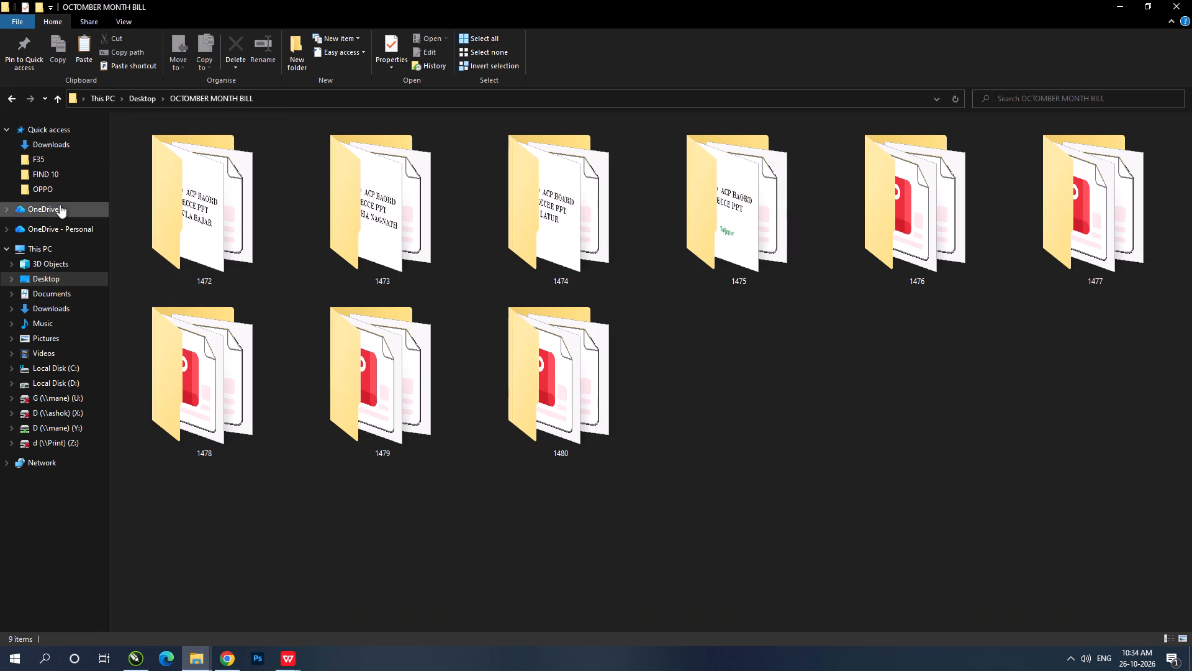
left_click(47, 165)
left_click(231, 96)
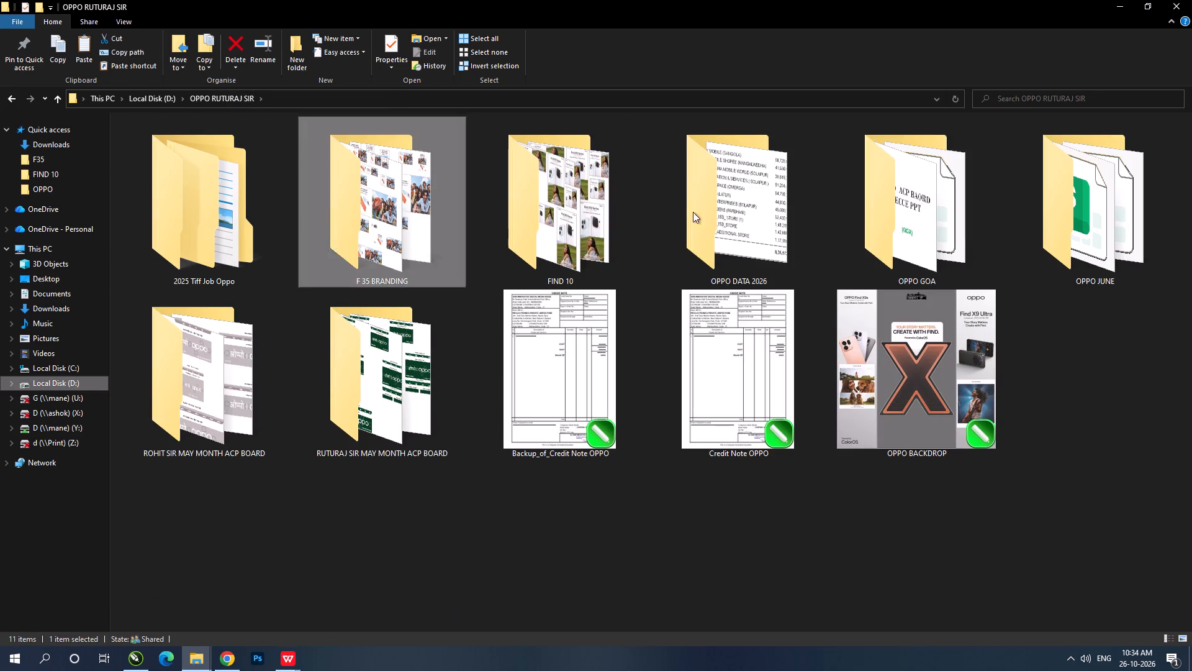
double_click(1062, 227)
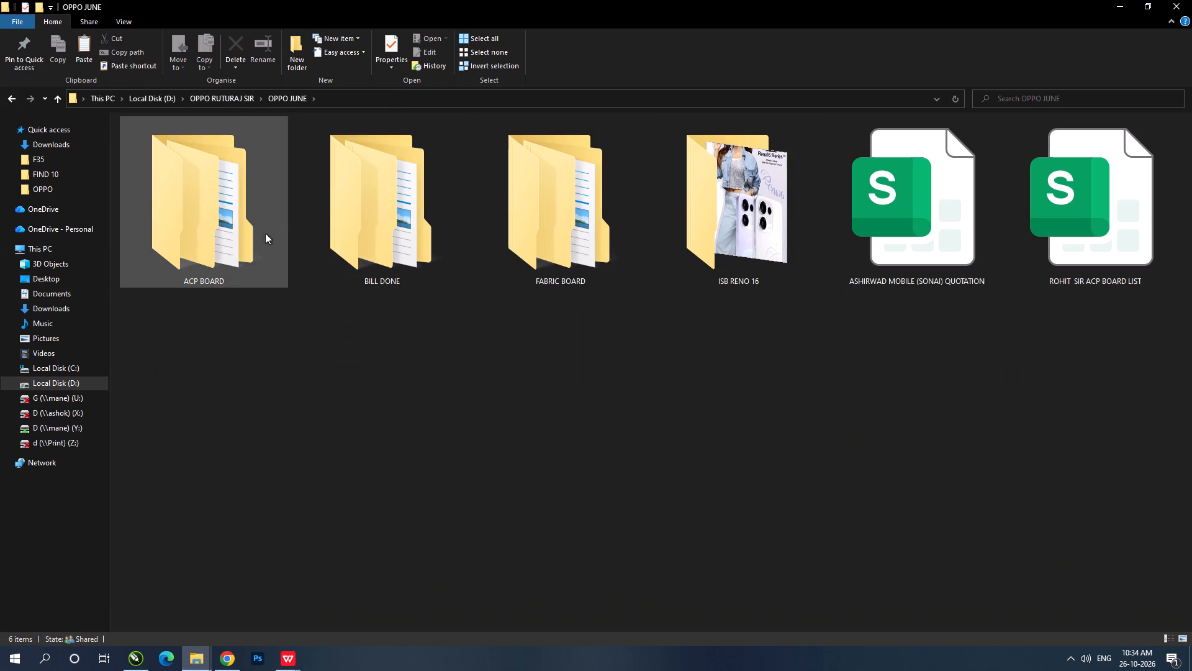
double_click(761, 237)
double_click(177, 193)
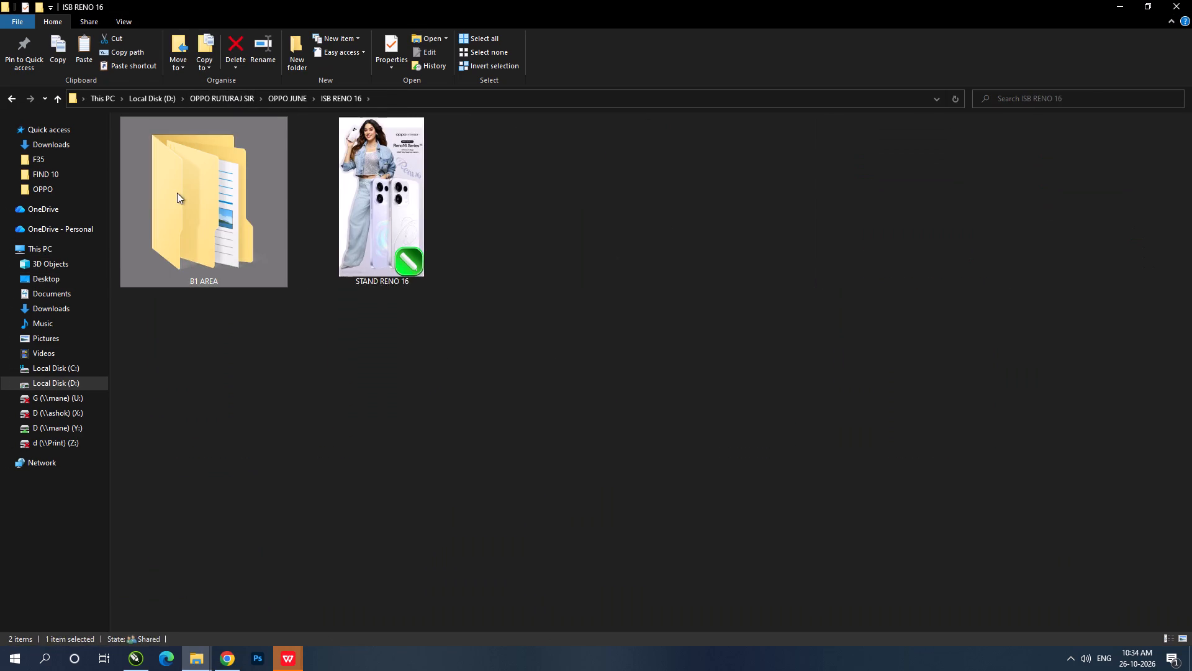
double_click(181, 135)
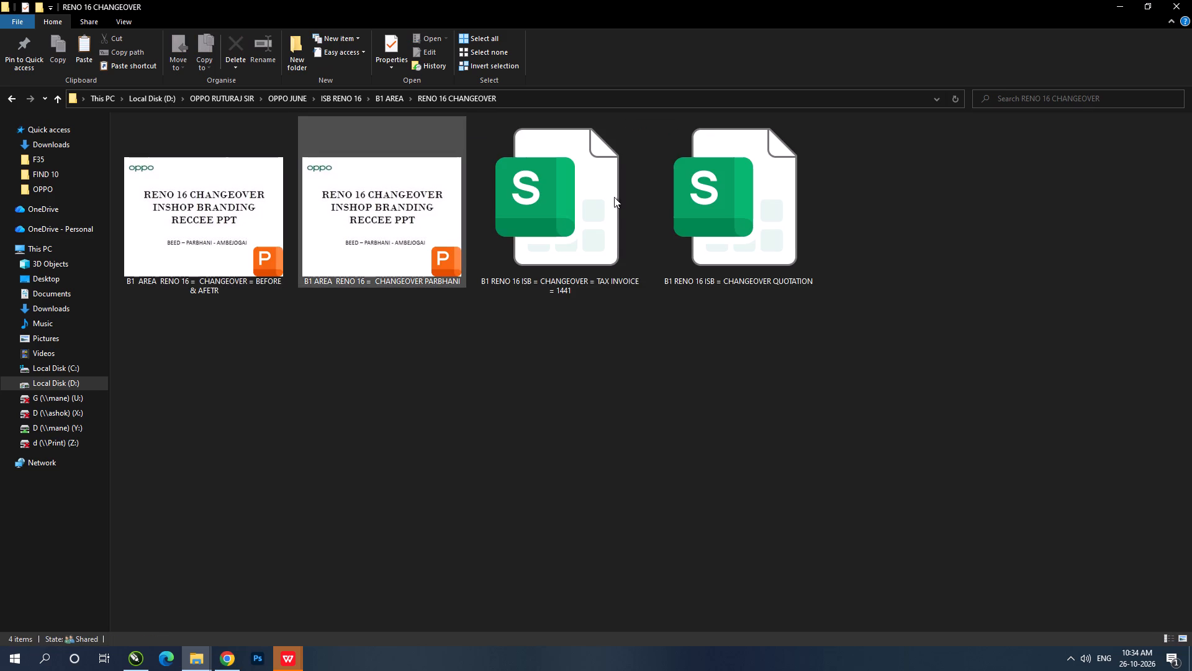
double_click(617, 196)
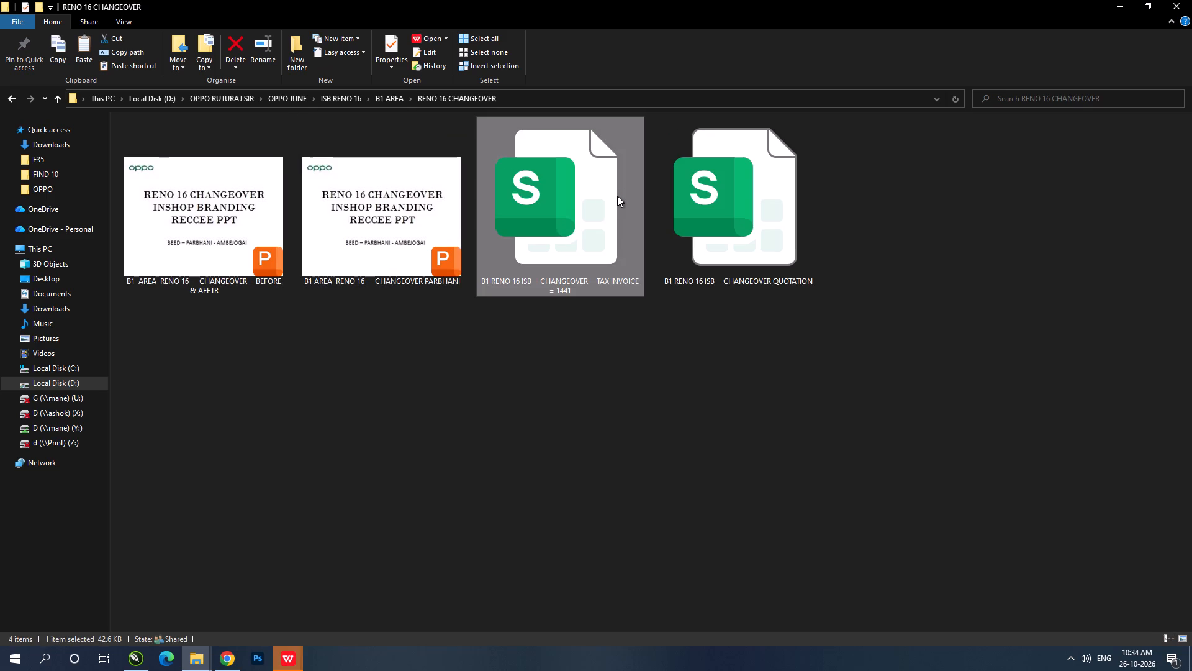
left_click(280, 670)
left_click(396, 593)
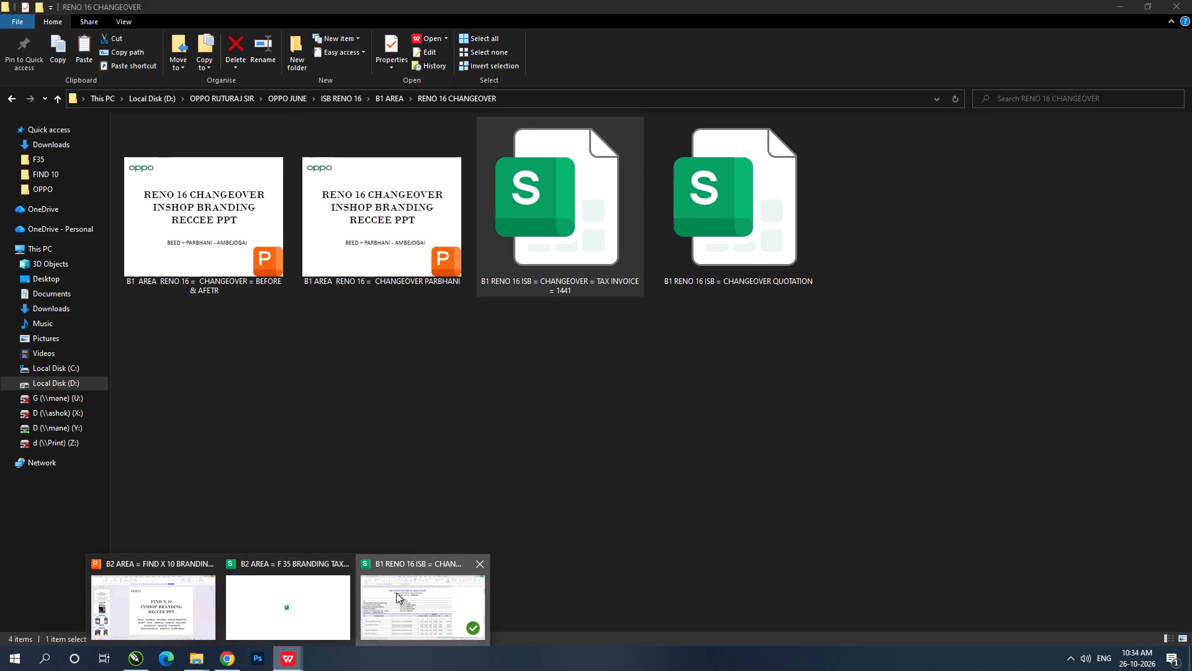
Copy header rows 1 to 13 of tax invoice 1441 over the quotation header in the F 35 tax invoice workbook.
scroll(63, 223, "up", 4)
left_click(13, 148)
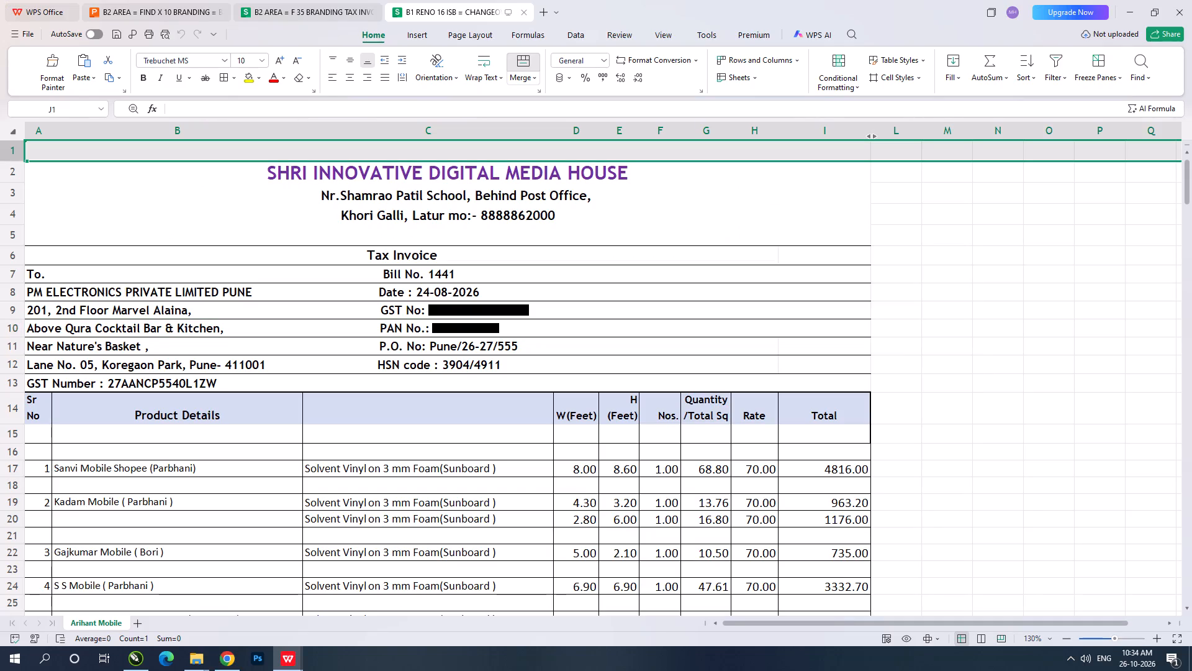
left_click(9, 383, "shift")
key("ctrl+c")
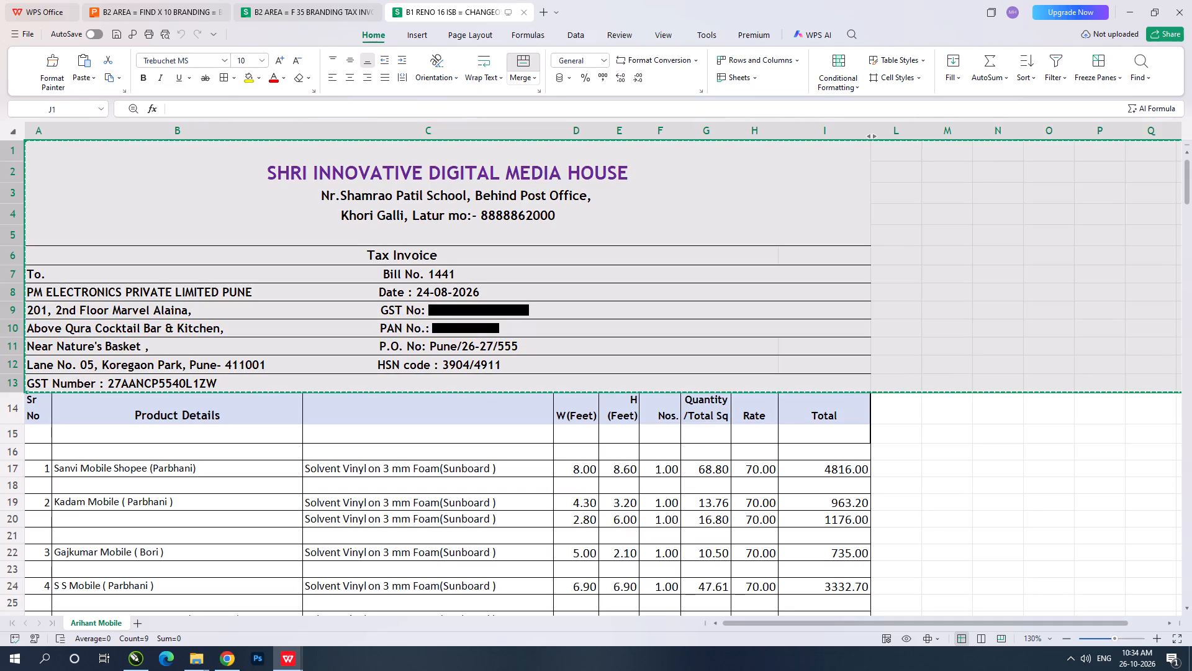
left_click(300, 0)
scroll(260, 383, "up", 20)
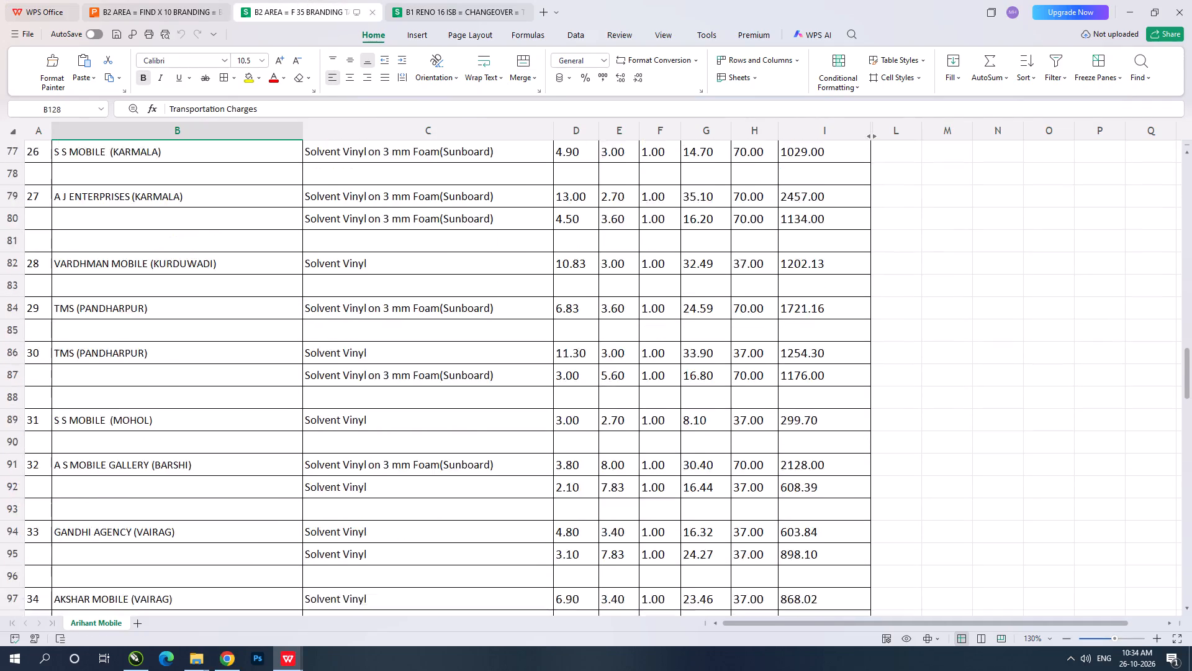
scroll(408, 378, "up", 3)
left_click_drag(1186, 332, 1190, 132)
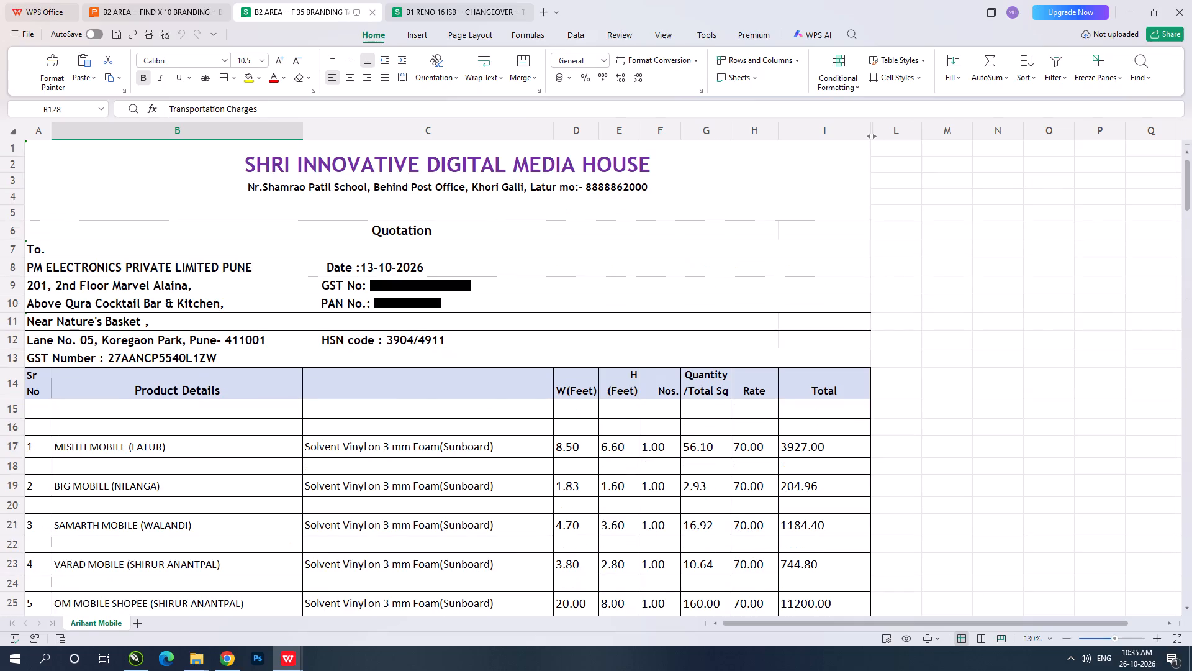
left_click(12, 146)
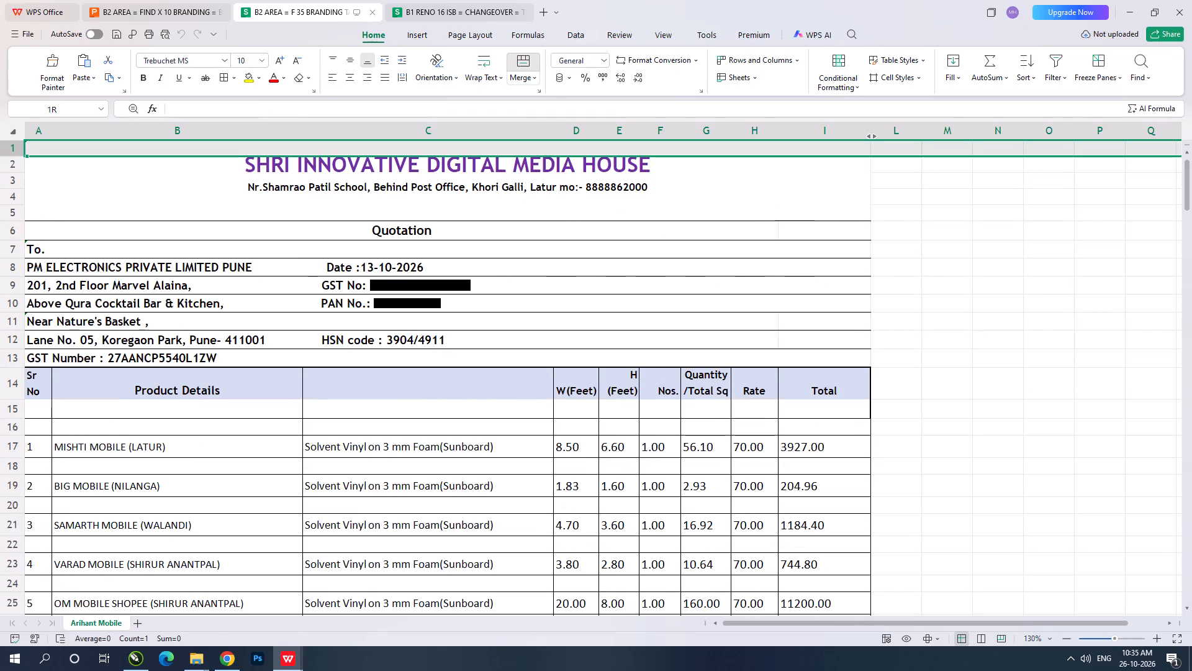
key("ctrl+v")
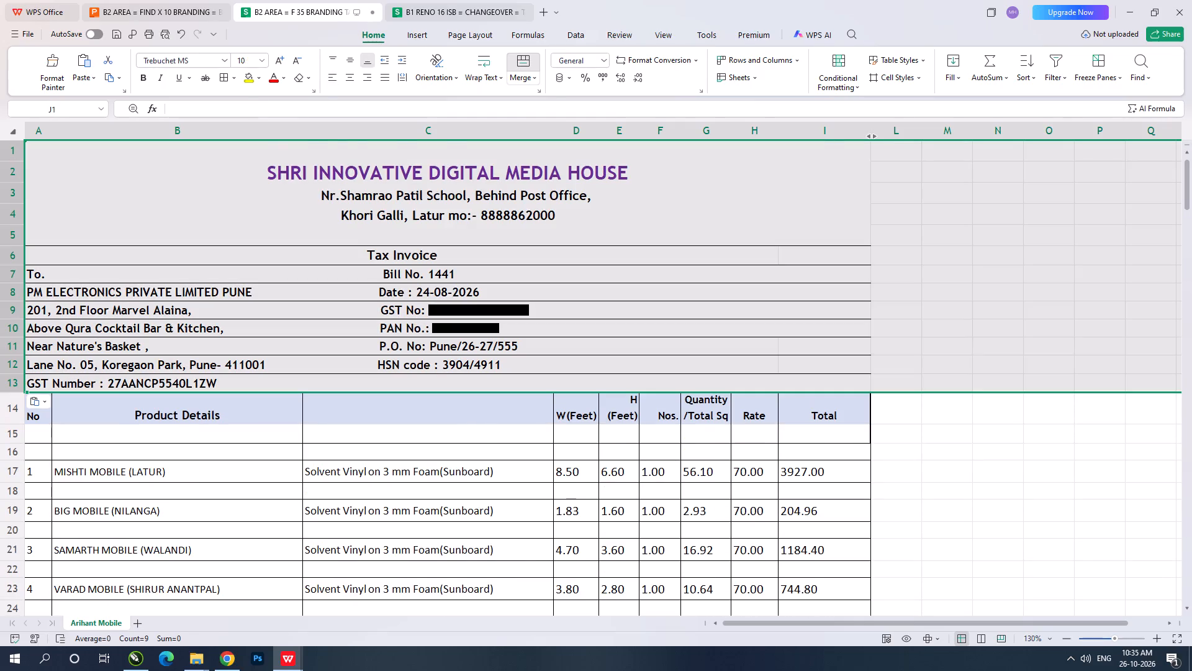
Set the bill number in the F 35 tax invoice header to 1481.
double_click(469, 275)
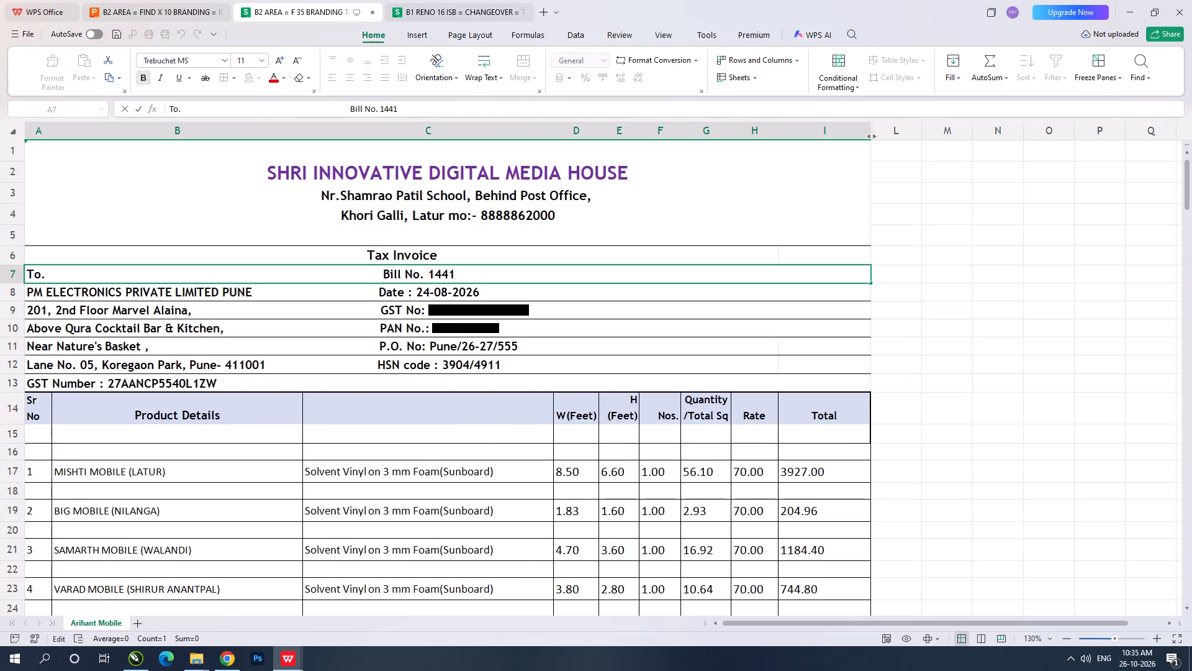
key("BackSpace")
key("BackSpace")
type("81")
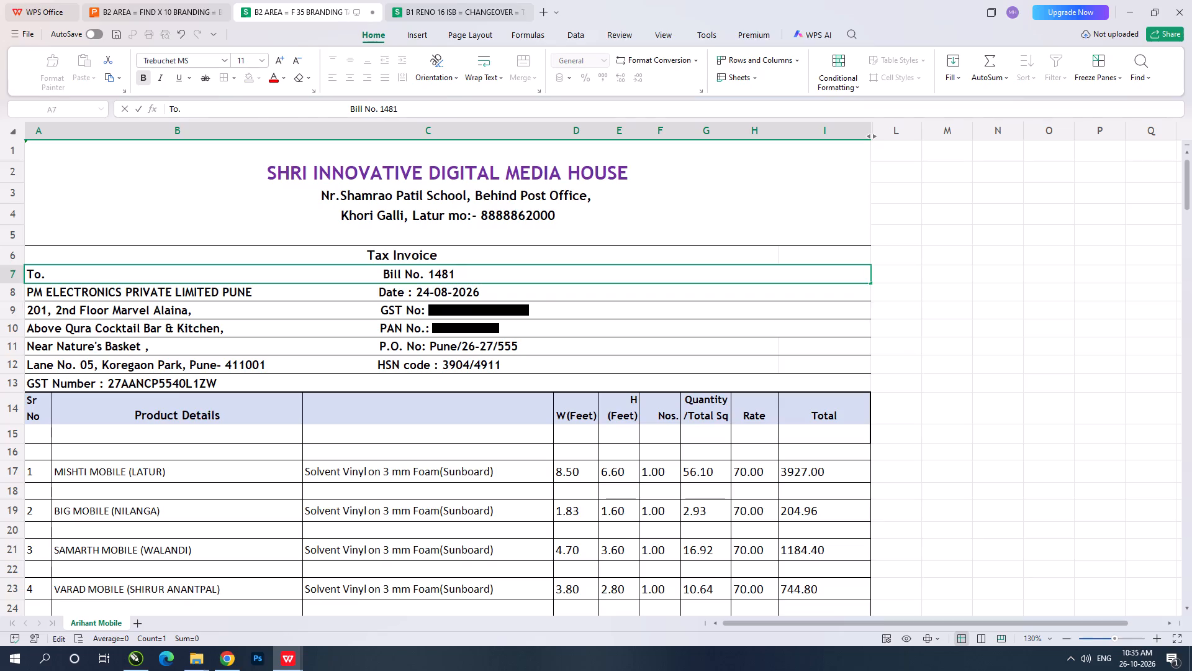
left_click(475, 300)
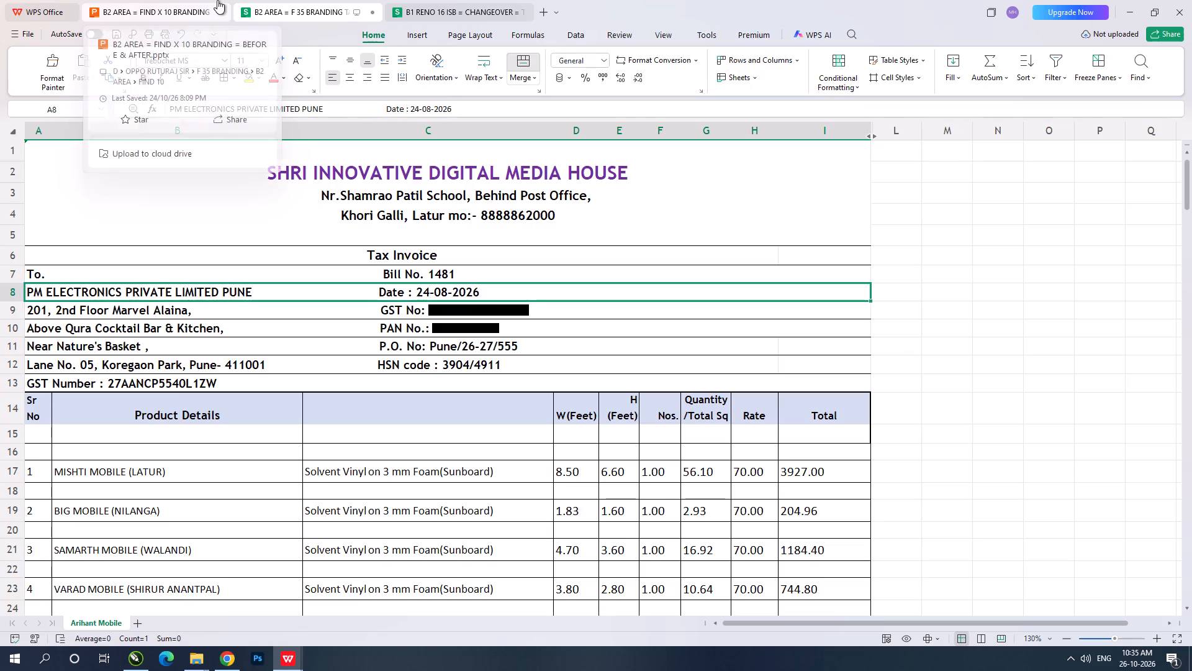
Cut the four design and rent JPG images listed under Today in the Downloads folder.
key("alt+Tab")
key("alt+Tab")
key("alt+Tab")
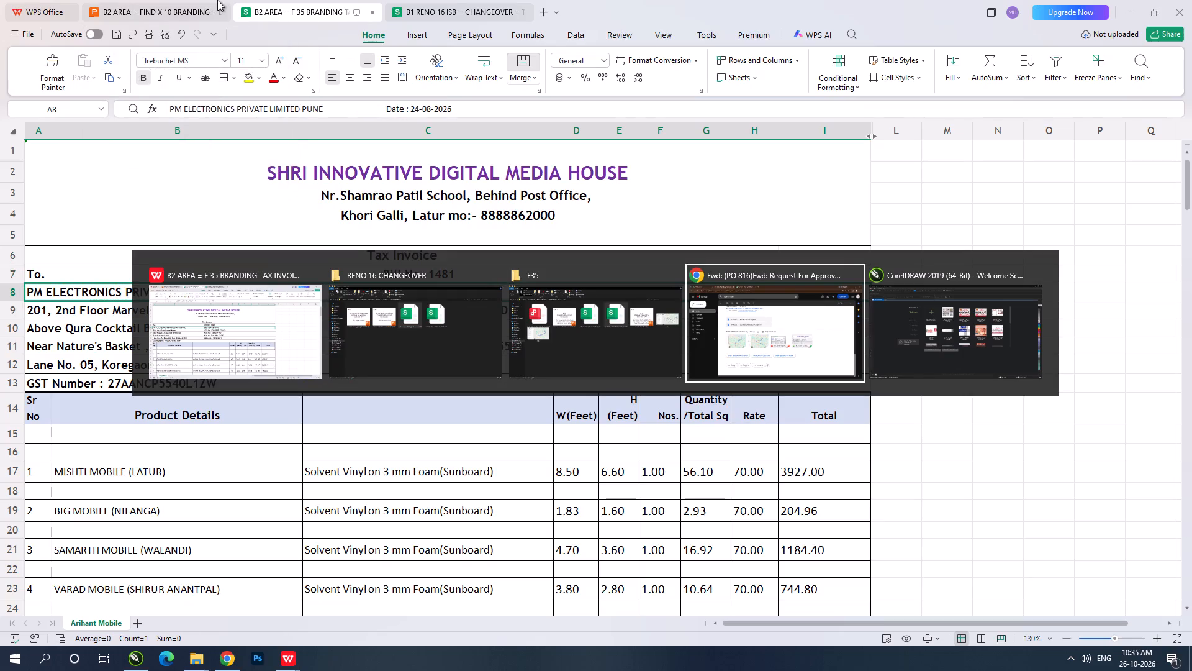
key("alt+Tab")
left_click(950, 324, "alt")
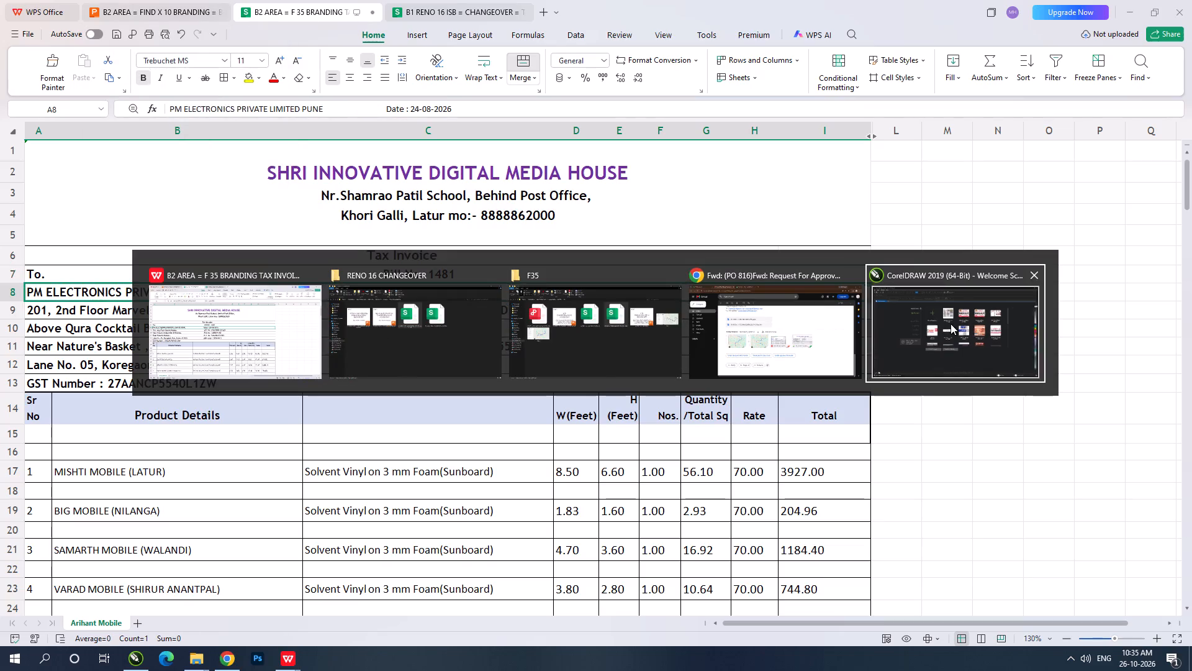
left_click(200, 657)
left_click(245, 614)
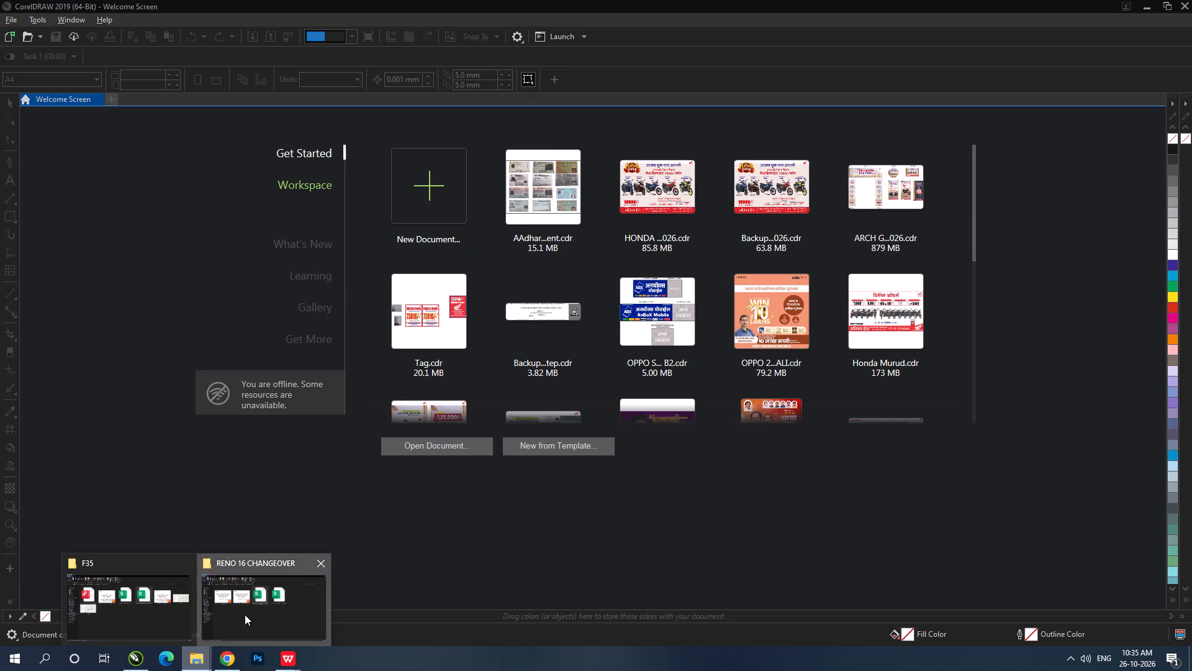
left_click(51, 145)
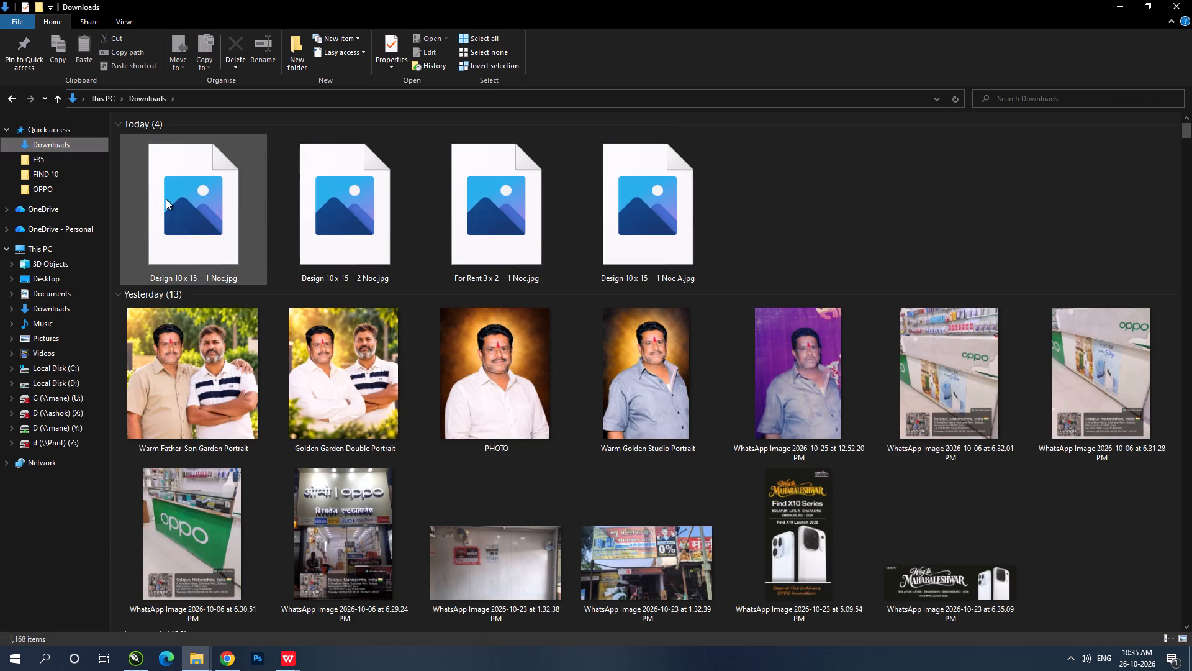
left_click(179, 214)
left_click(630, 211, "shift")
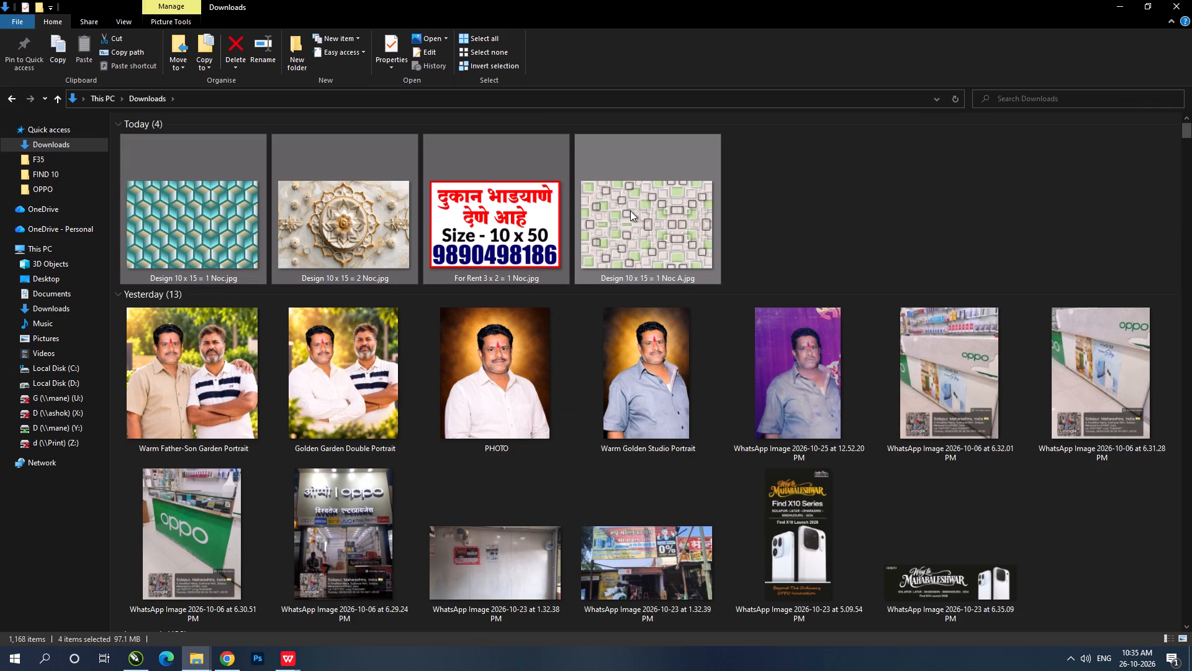
key("ctrl+x")
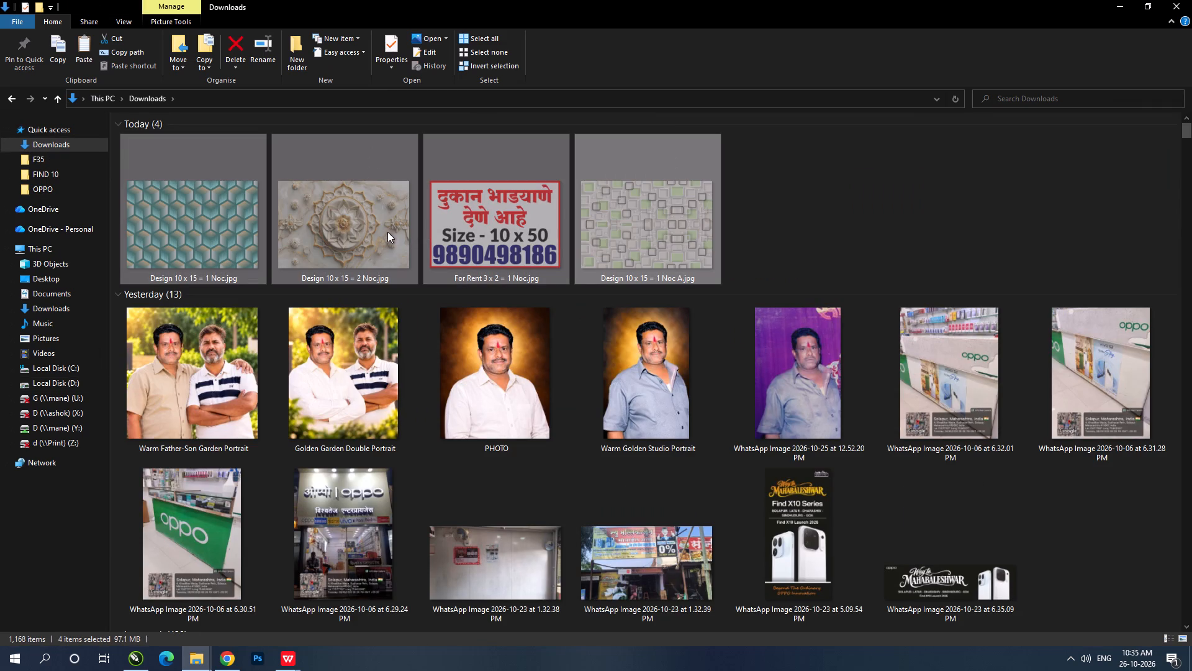
Create a folder named 26 in TIFF JOB = 2026 > 10 October on the Y: drive and open it.
left_click(41, 251)
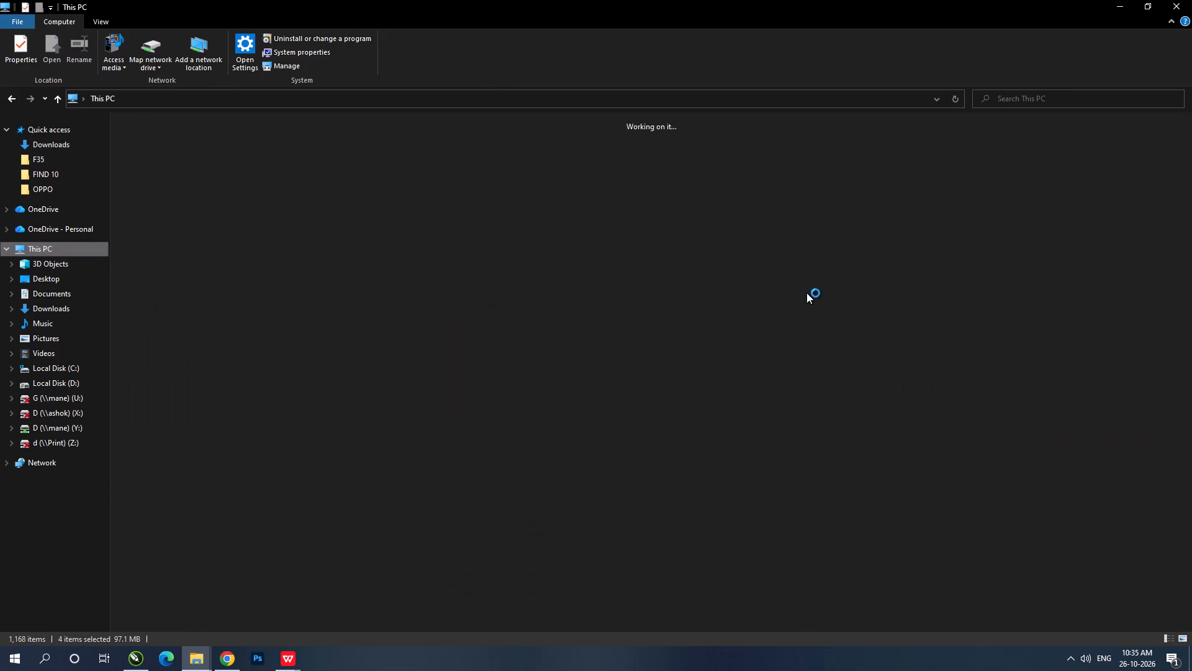
left_click(670, 429)
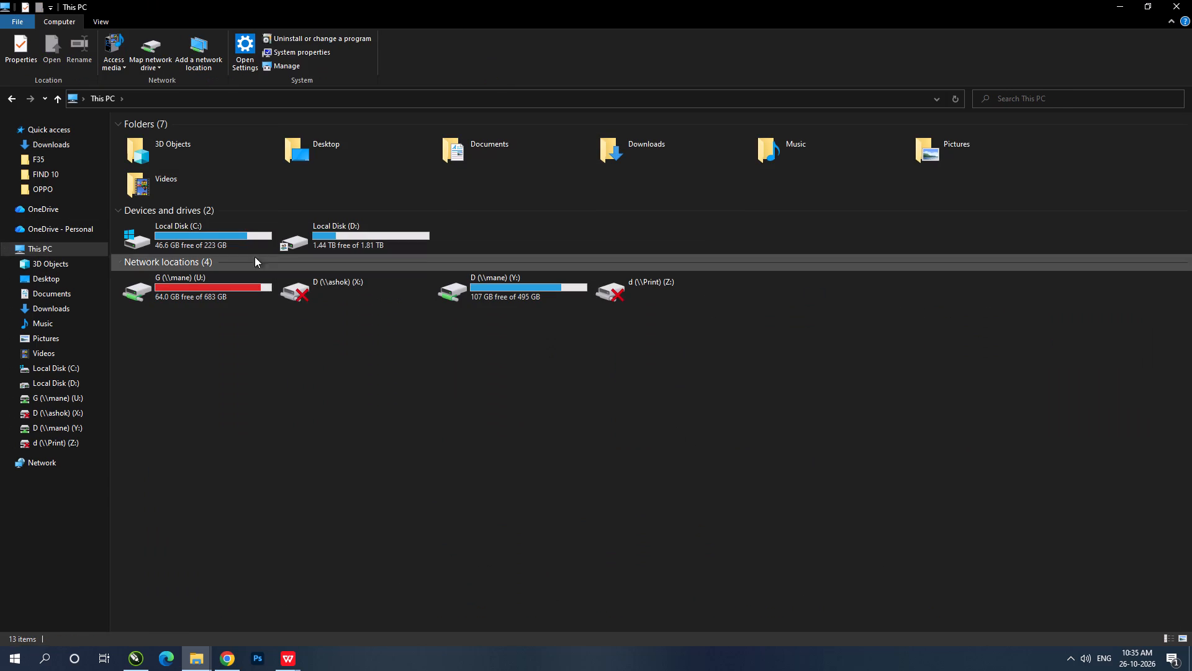
left_click(49, 188)
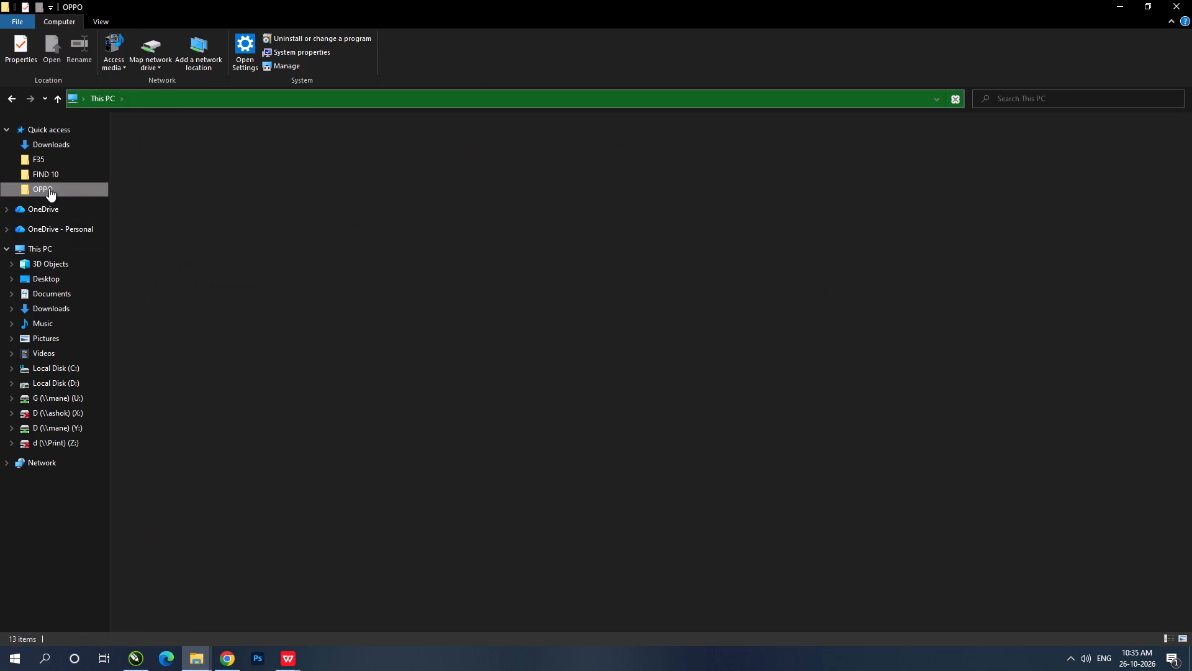
left_click(310, 96)
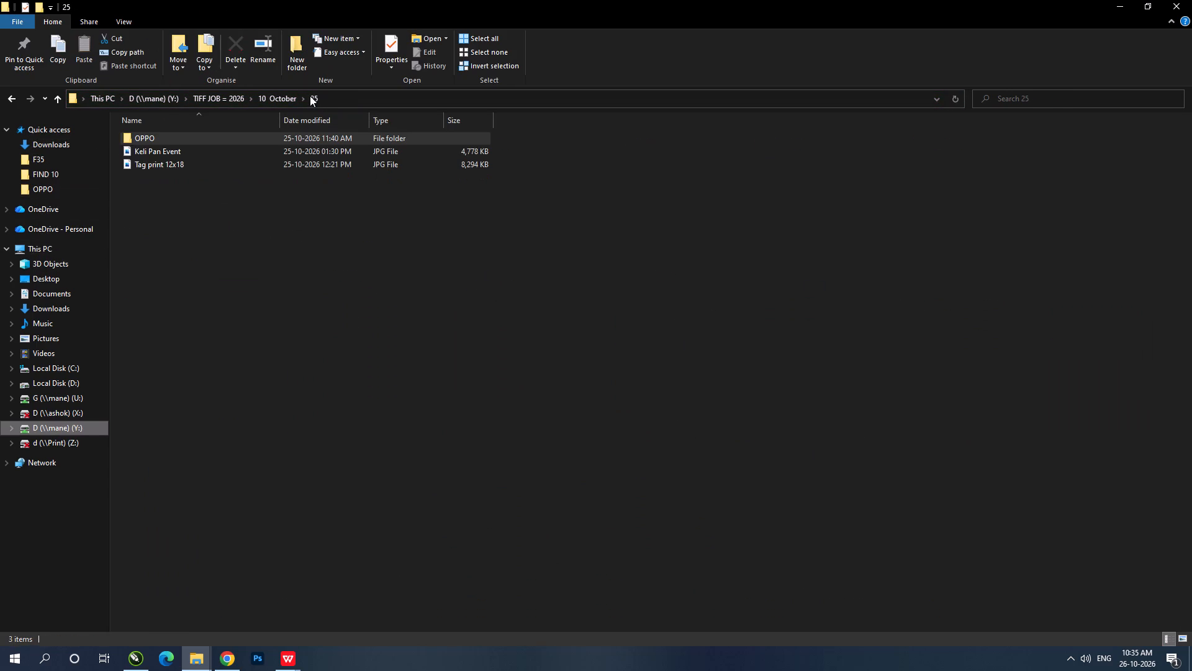
left_click(279, 100)
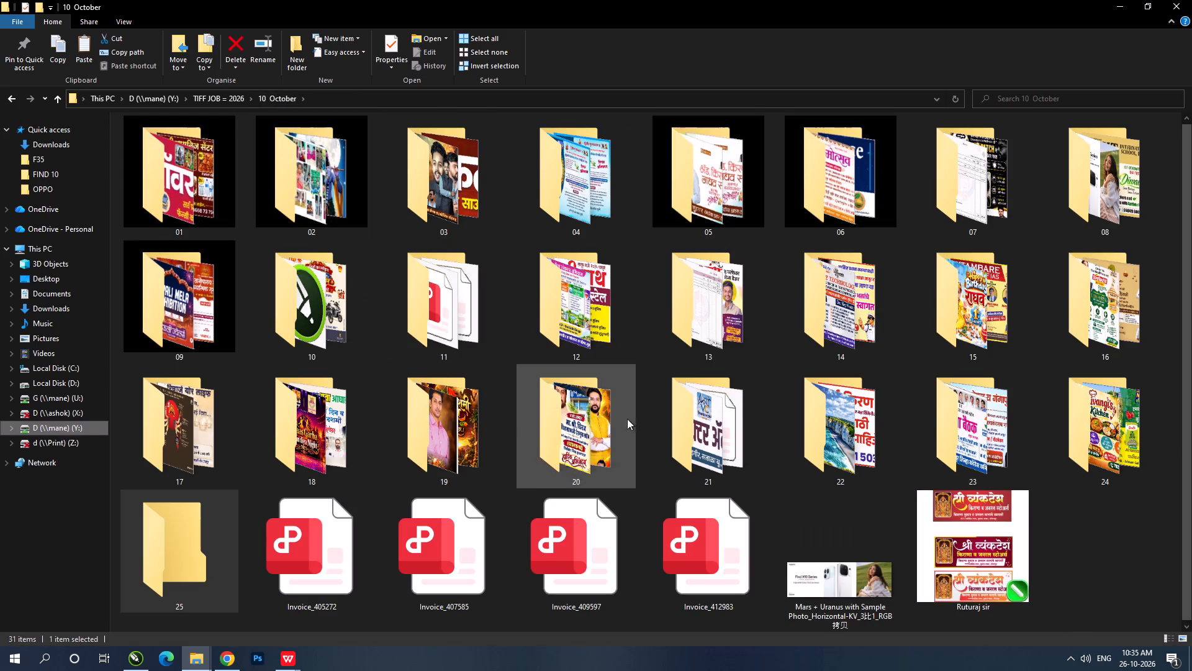
left_click(1126, 538)
right_click(1125, 537)
left_click(1101, 514)
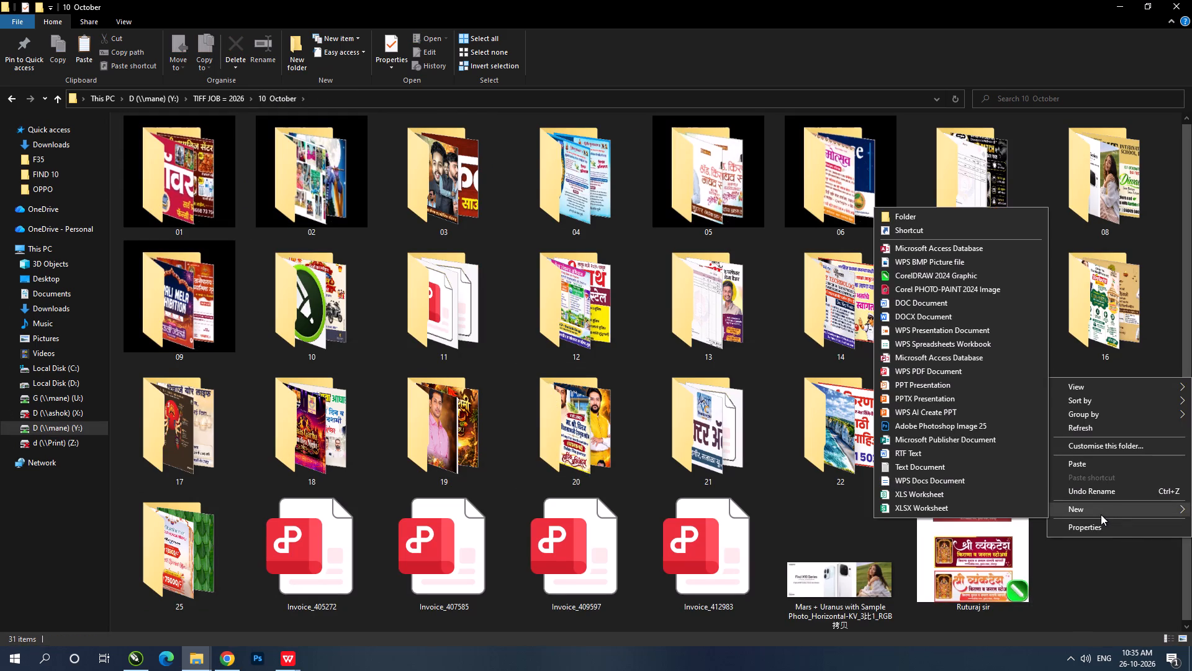
left_click(918, 214)
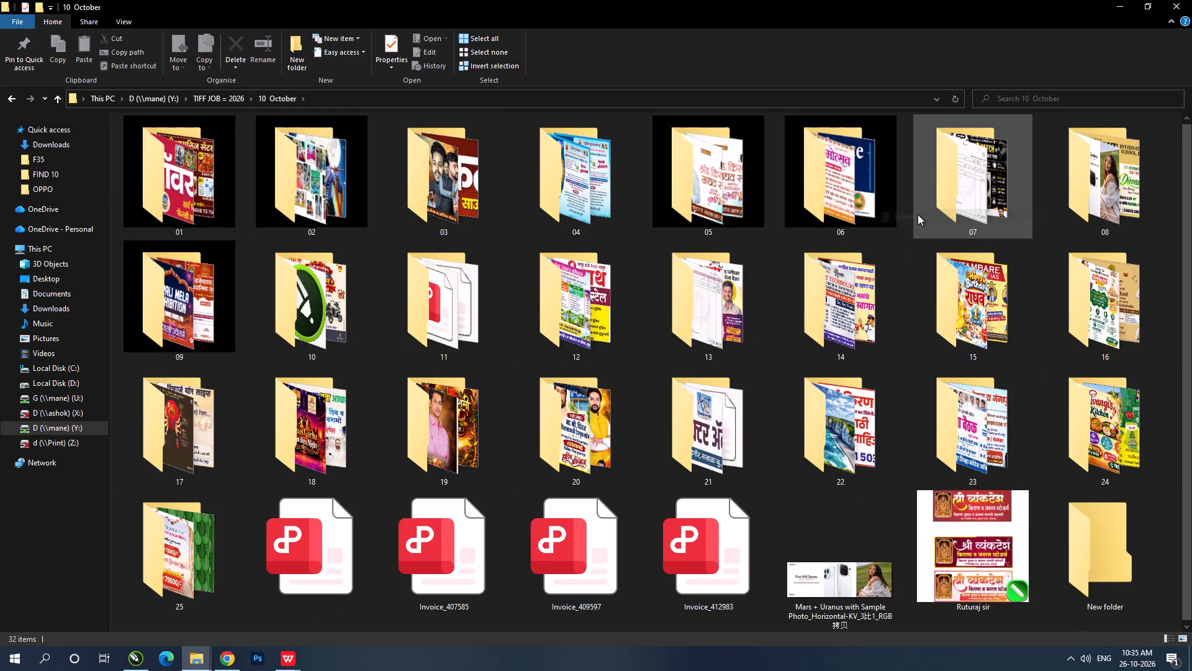
type("26")
key("Return")
key("Return")
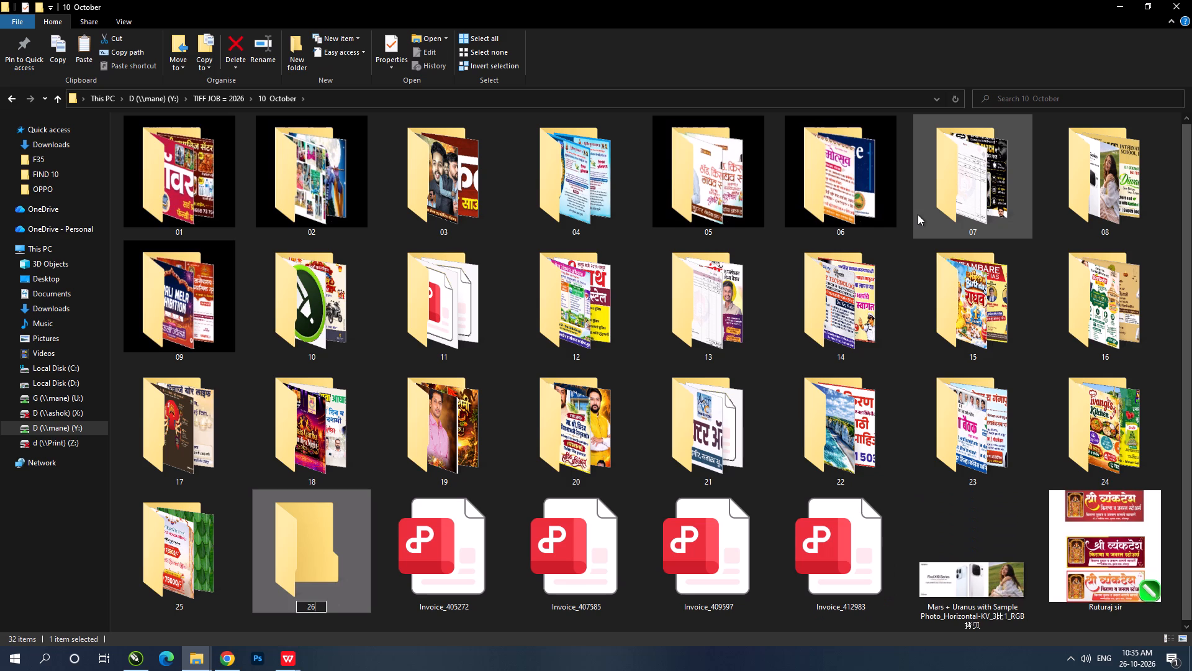
Paste the four cut images into the new folder 26.
right_click(454, 309)
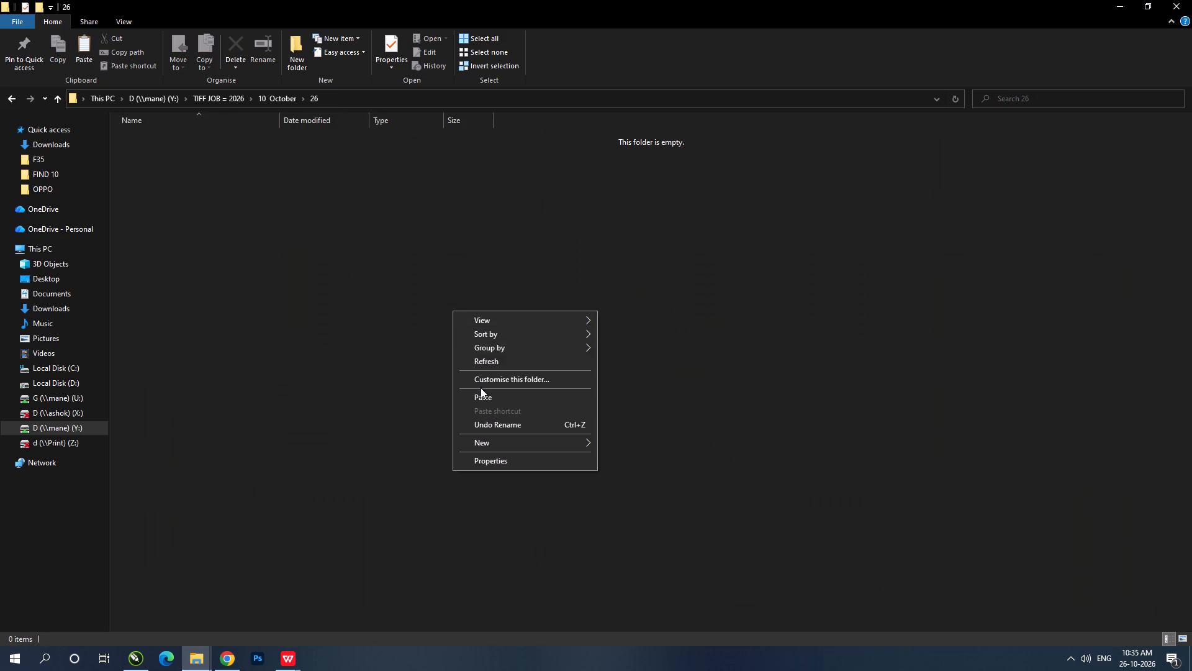
left_click(481, 394)
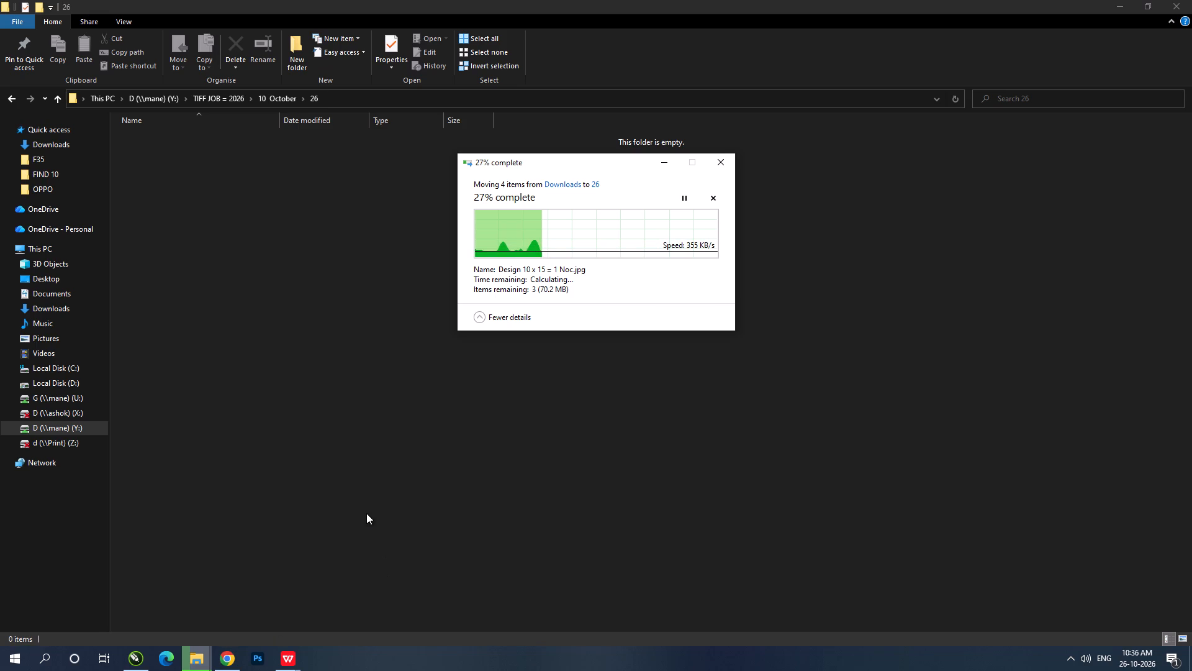
Back in the F 35 tax invoice workbook, set the invoice date's day to 26 and select the month's last digit for editing.
key("alt+Tab")
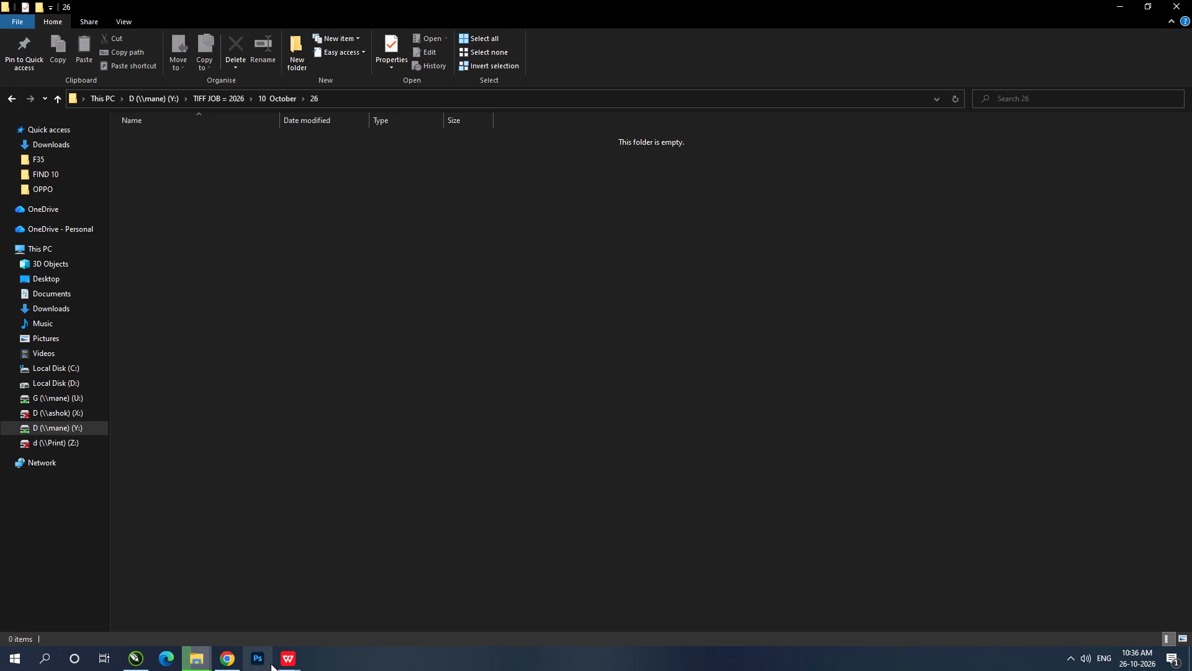
key("alt+Tab")
left_click(339, 404, "alt")
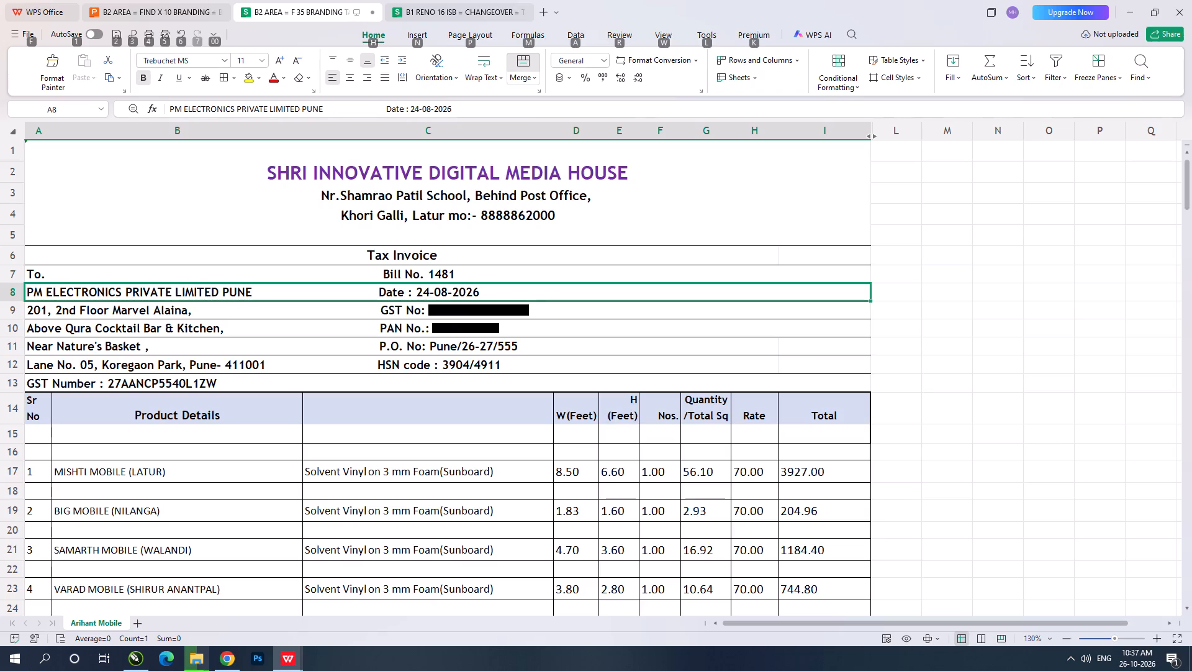
left_click(431, 293)
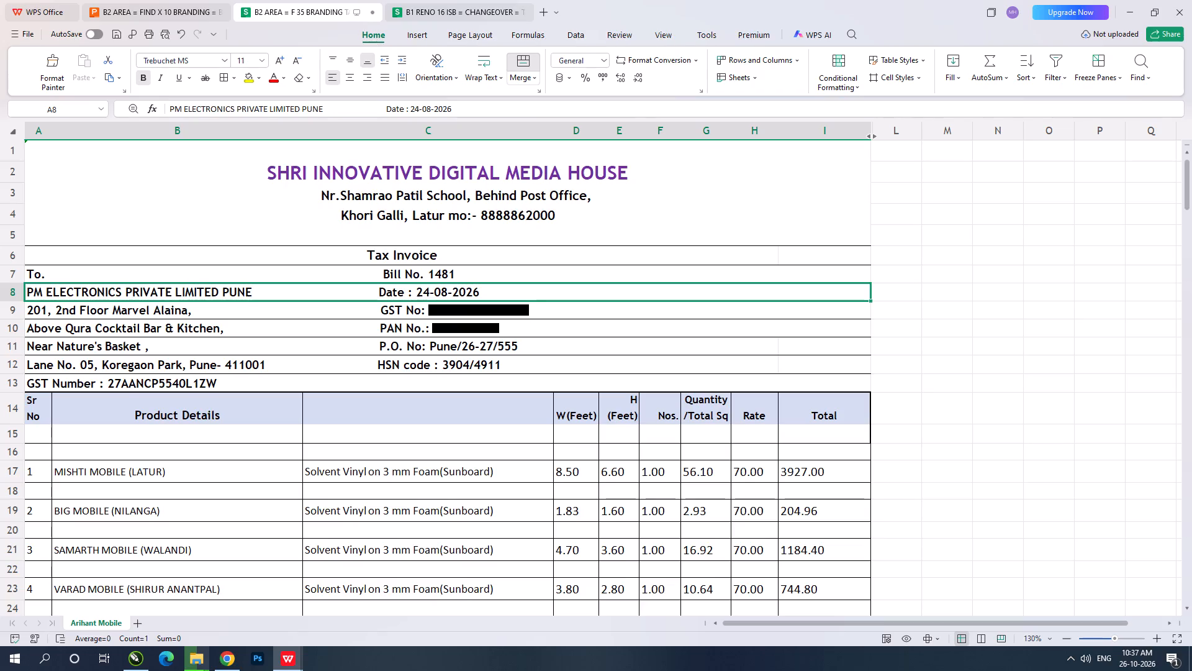
double_click(435, 291)
left_click(425, 293)
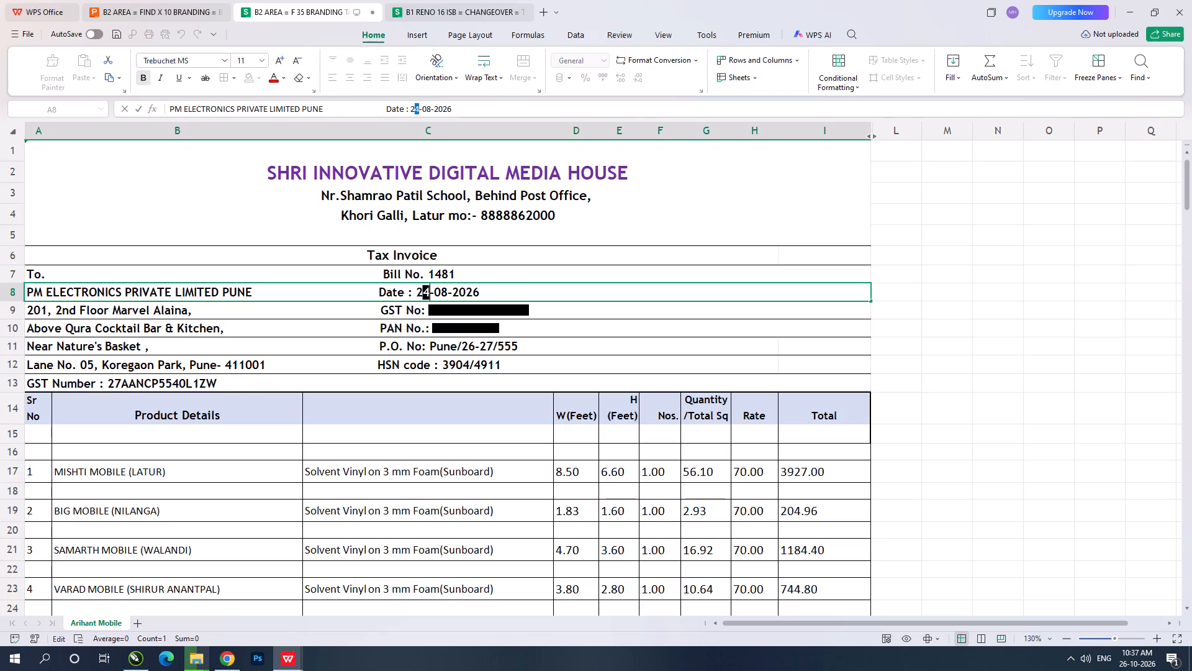
key("6")
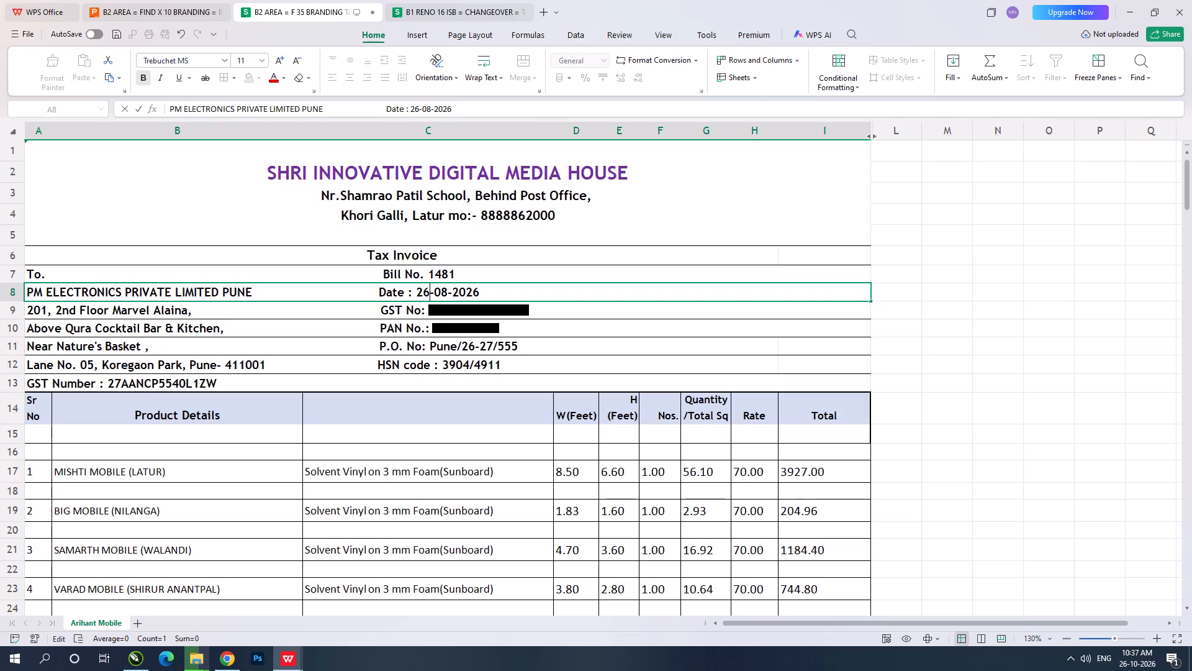
left_click_drag(438, 293, 446, 296)
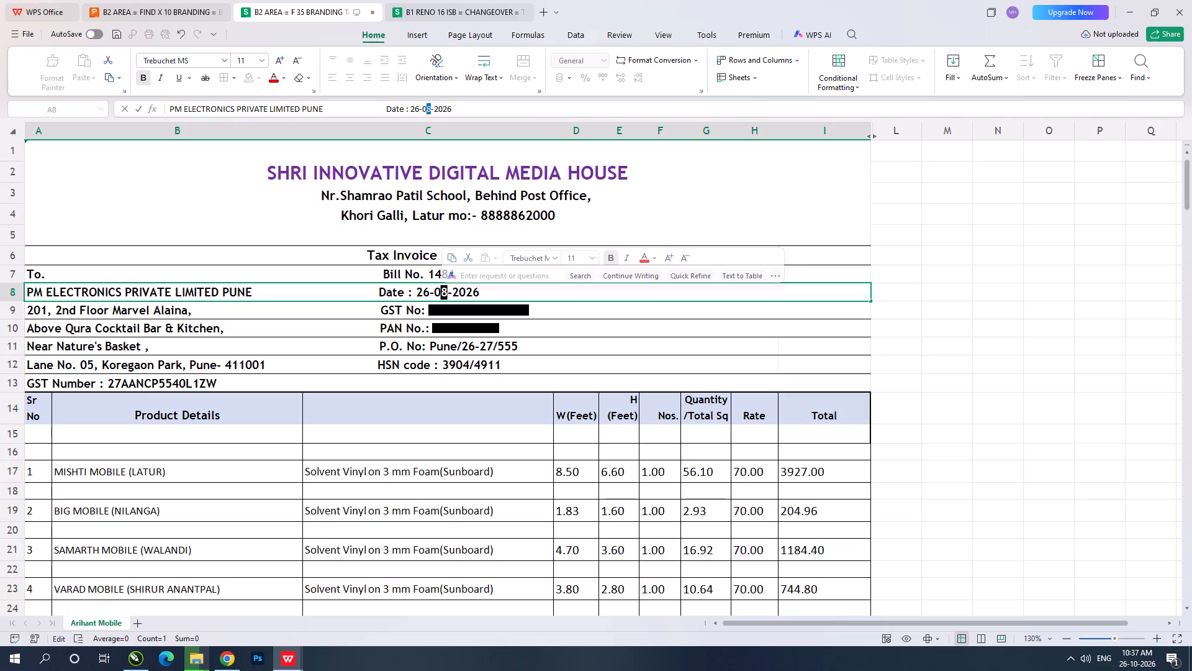
Set the month in the tax invoice's date to 10, giving 26-10-2026, and save the workbook.
key("Right")
key("Left")
key("shift+Left")
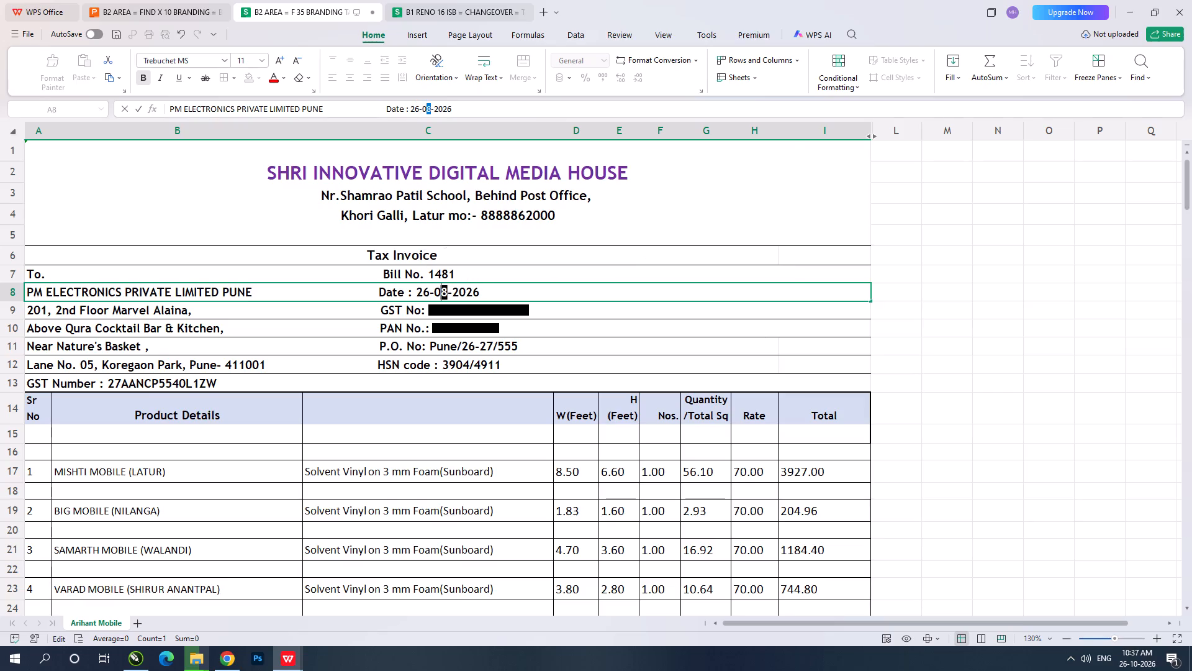
key("shift+Left")
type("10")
left_click(493, 291)
key("ctrl+s")
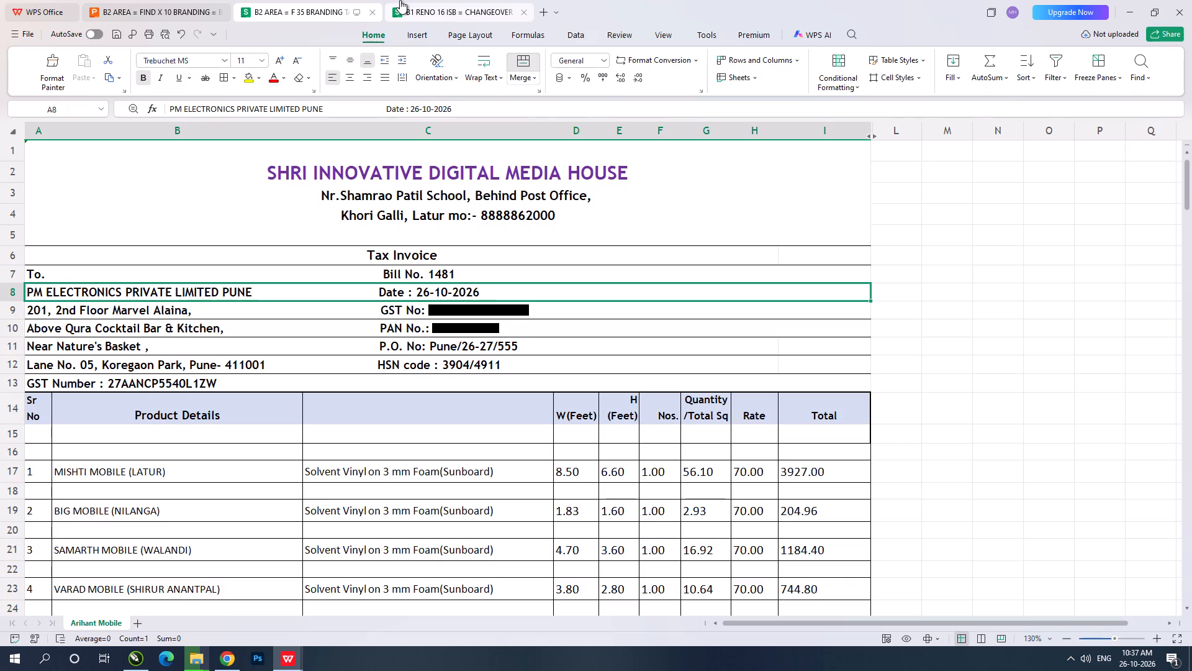
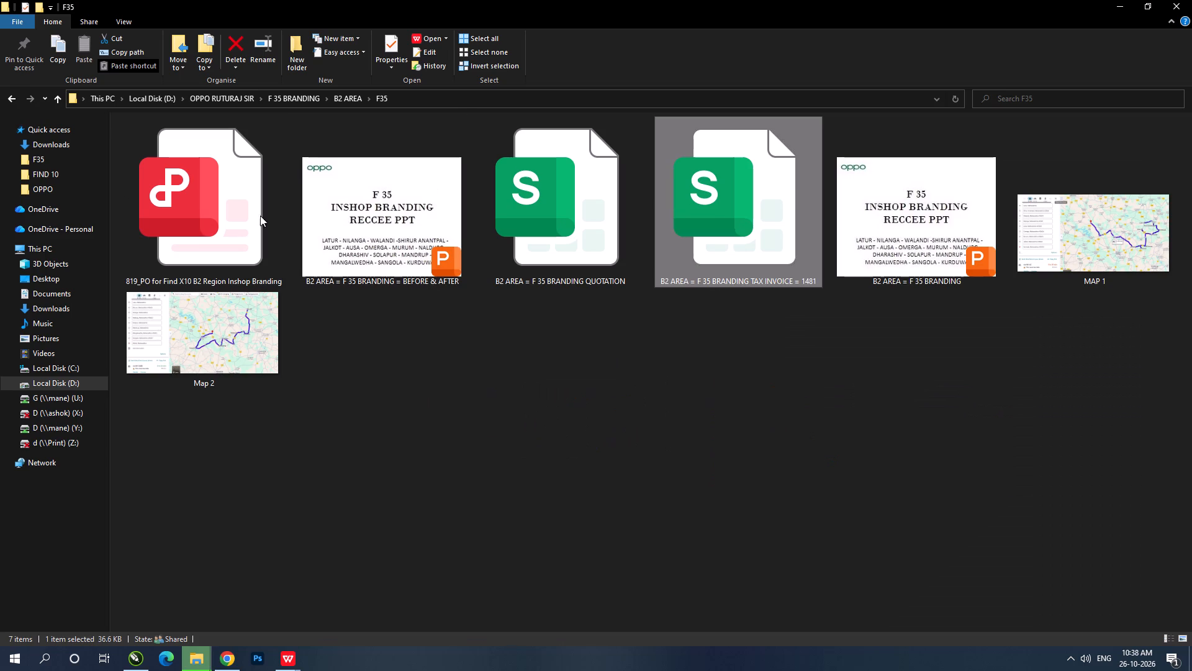
Open the 819_PO purchase order PDF from the F35 folder and copy its P.O. number line.
left_click(255, 212)
double_click(255, 212)
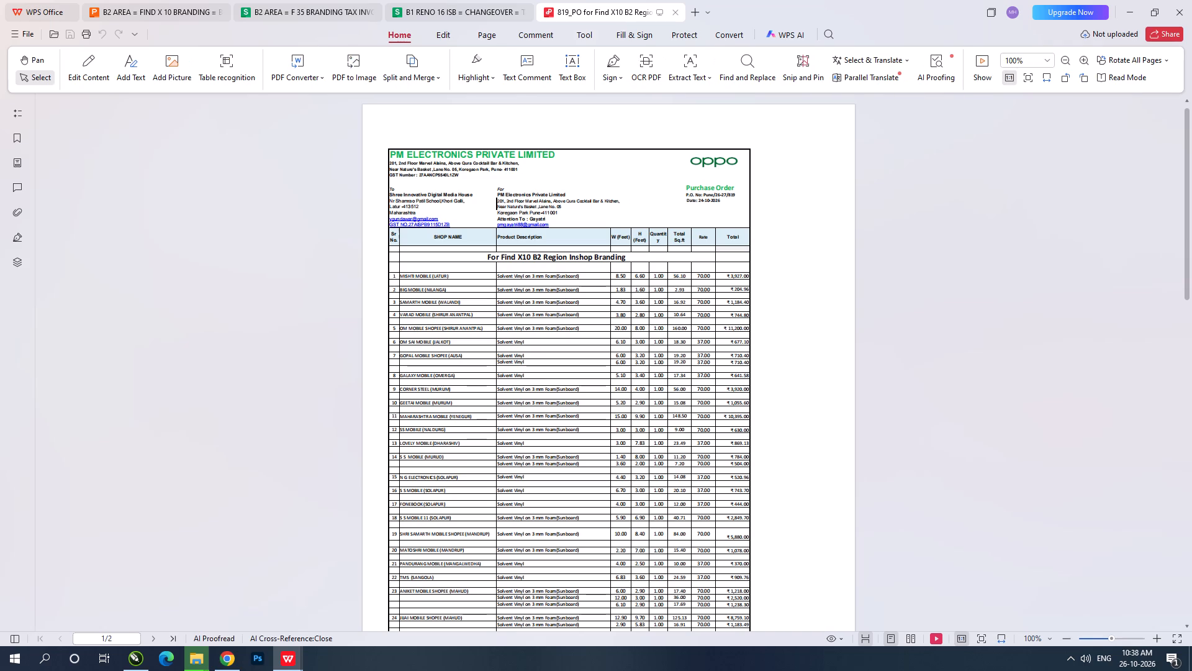
left_click_drag(687, 196, 742, 197)
key("ctrl+c")
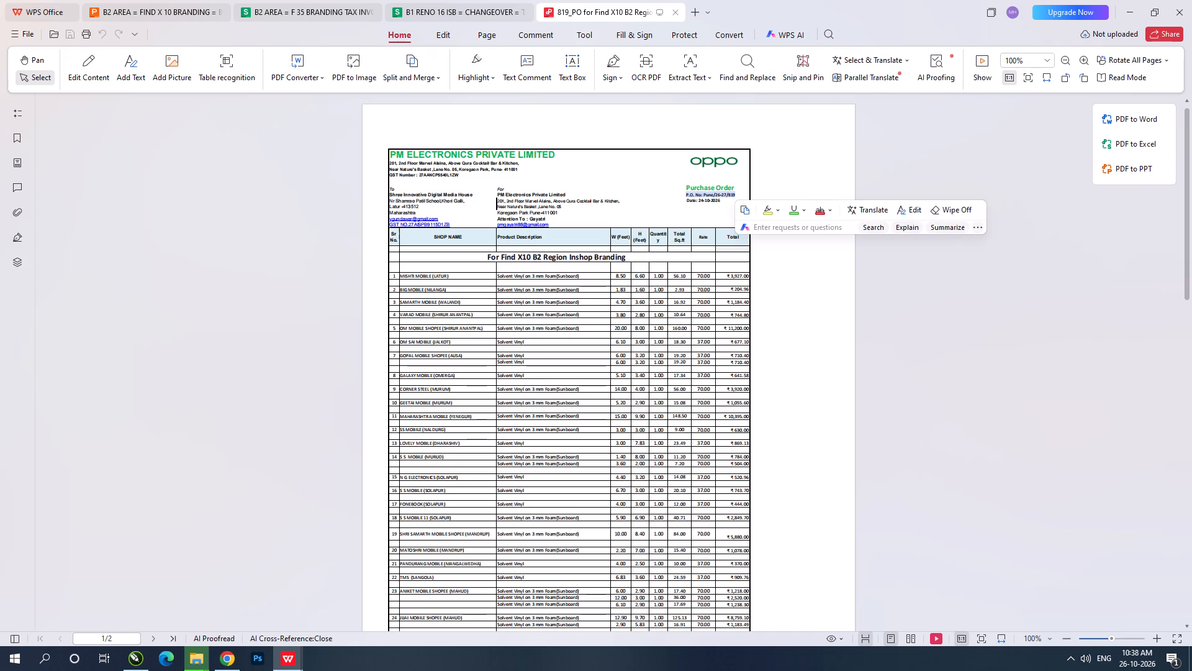
In the F 35 tax invoice workbook, replace the row 11 P.O. number text with the copied P.O. No: Pune/26-27/819 and save.
key("alt+Tab")
key("alt+Tab")
left_click(422, 0)
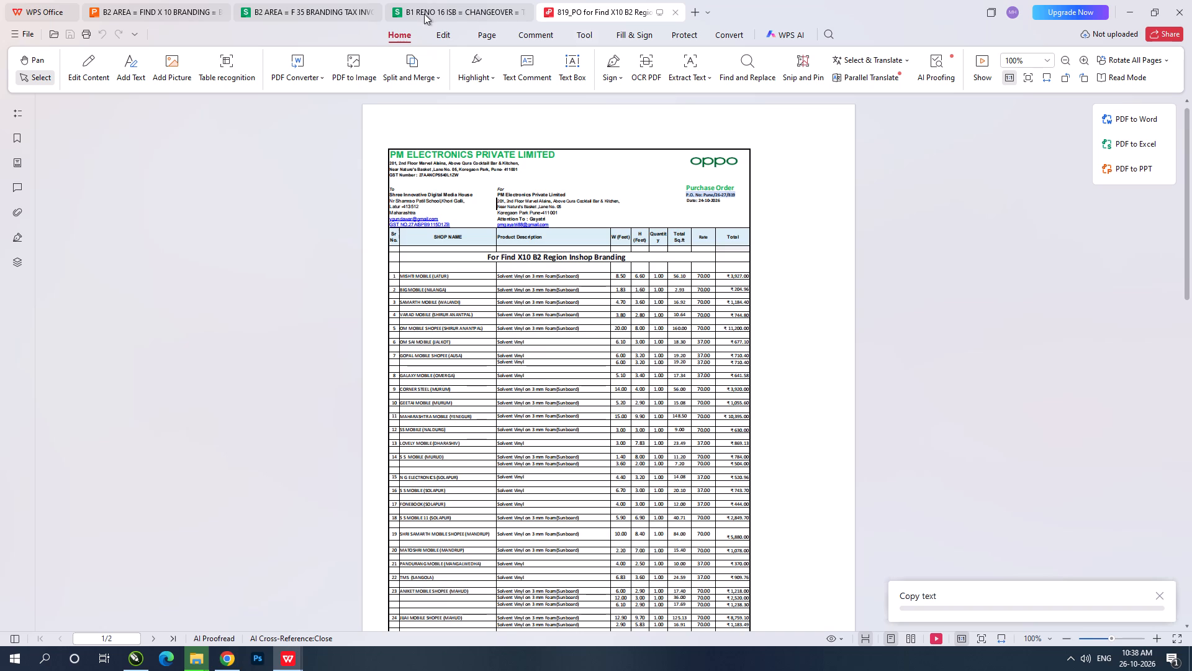
left_click(312, 3)
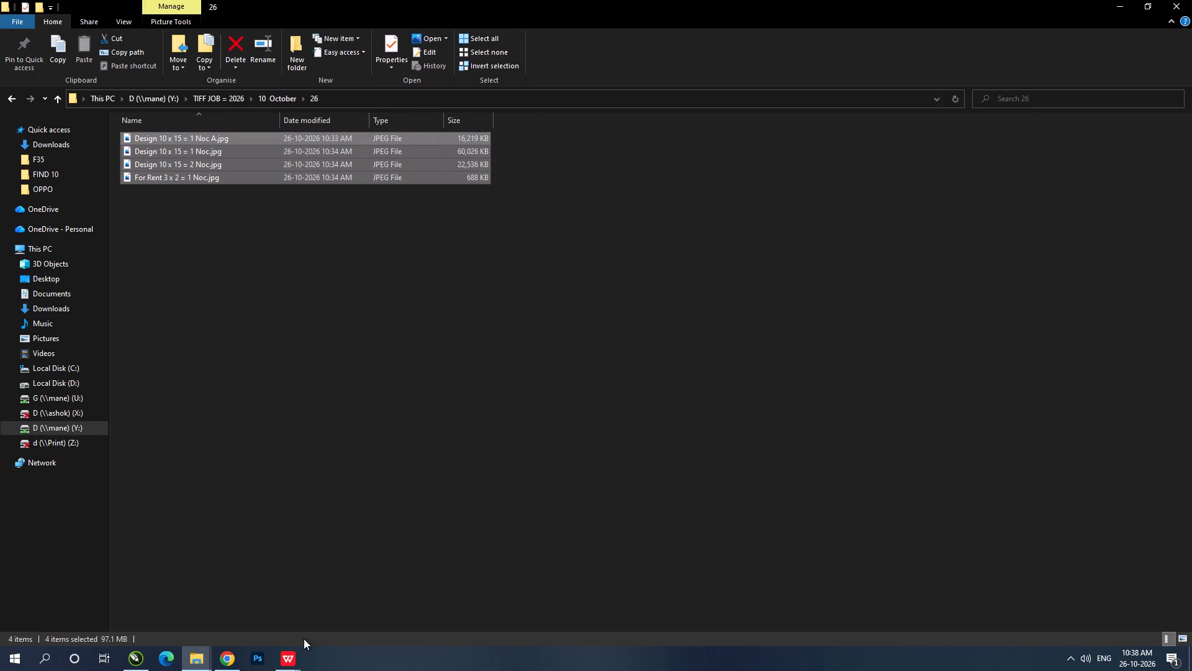
left_click(295, 663)
left_click(367, 612)
left_click(324, 9)
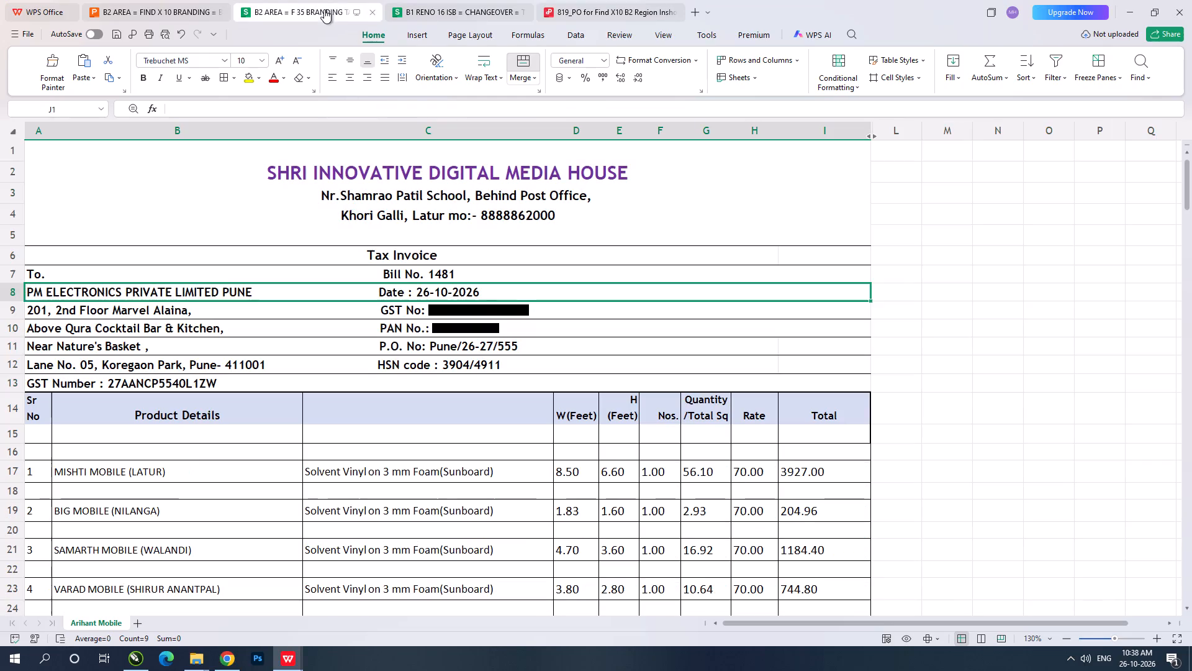
double_click(441, 345)
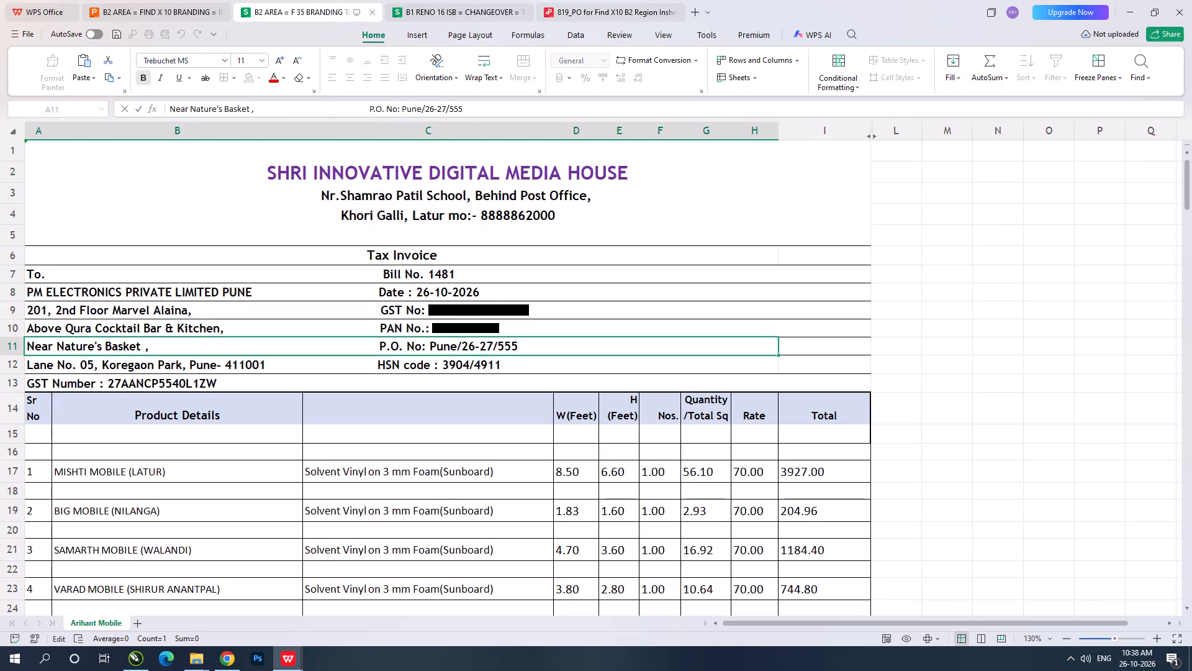
left_click_drag(378, 346, 522, 347)
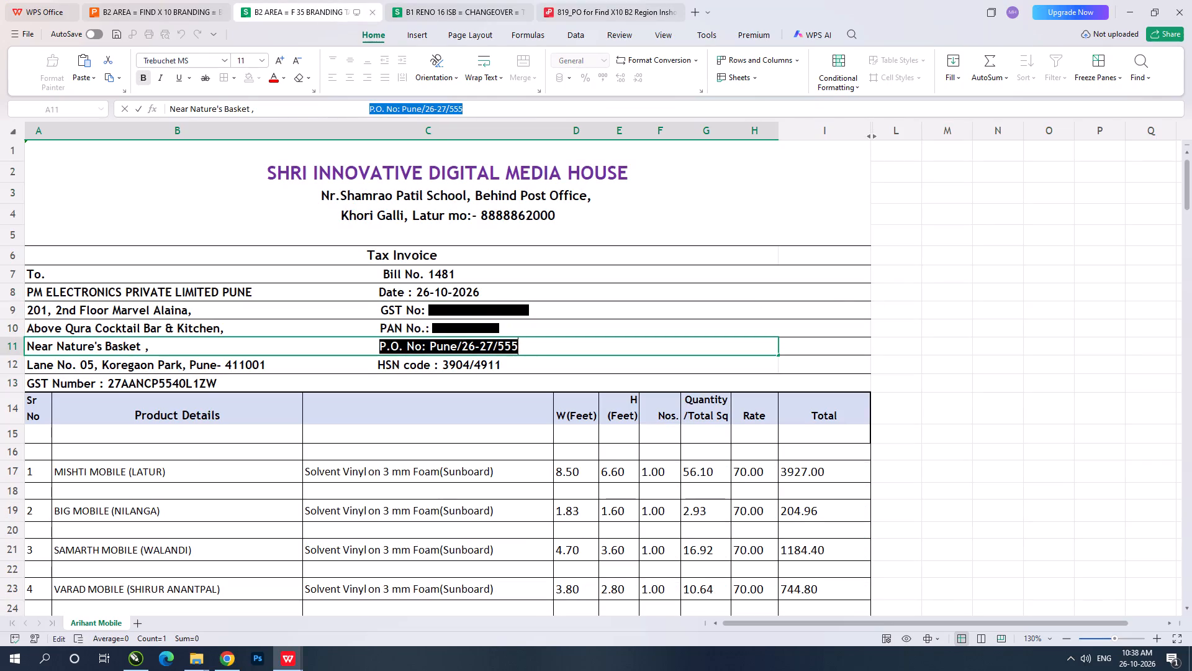
key("ctrl+v")
key("ctrl+s")
Look through the invoice sheet's full length and check its print setup and page breaks, returning to the normal view.
scroll(458, 478, "down", 5)
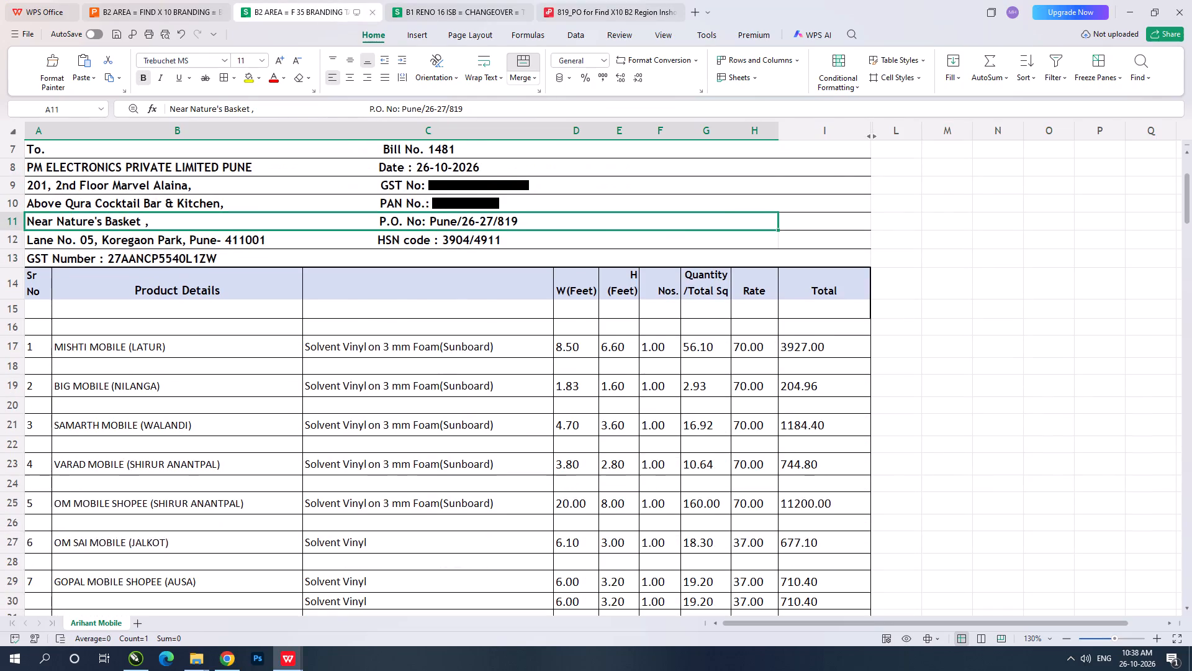
left_click_drag(1188, 199, 1191, 563)
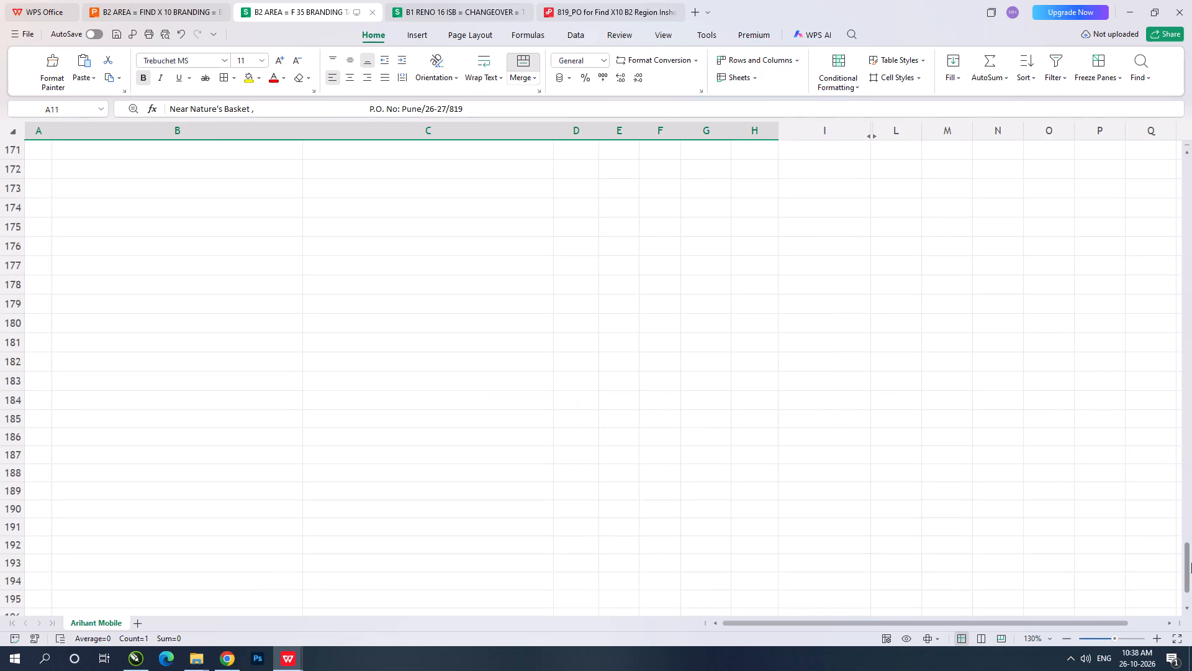
left_click_drag(1191, 563, 1175, 167)
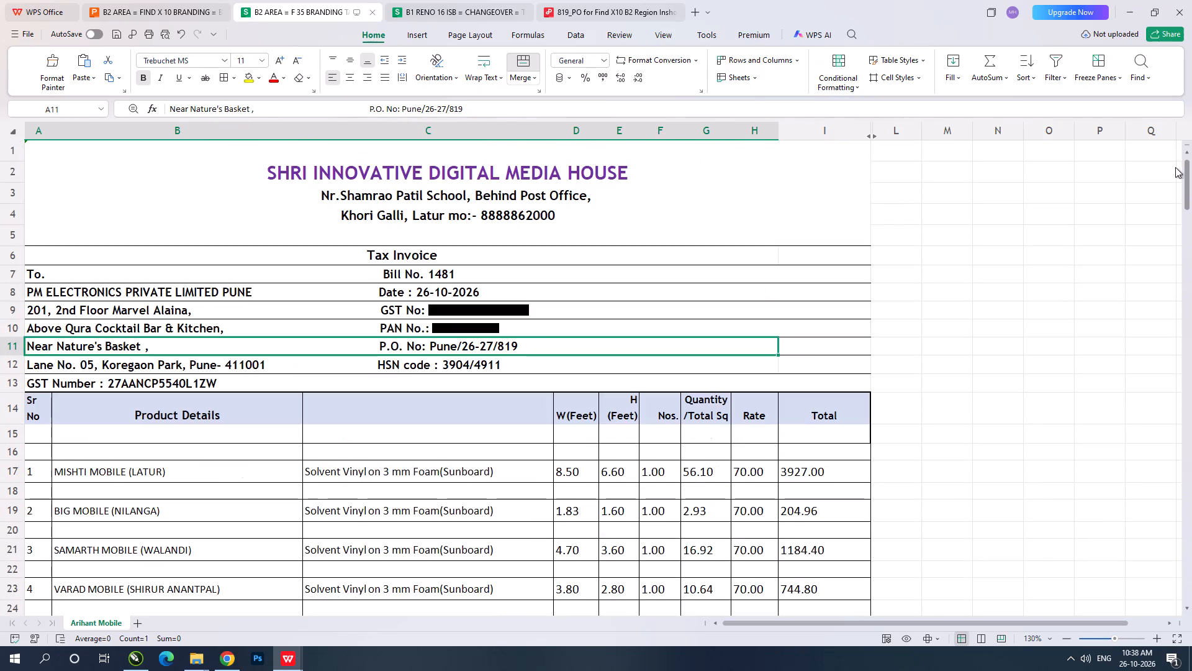
left_click_drag(1175, 167, 1175, 165)
key("ctrl+p")
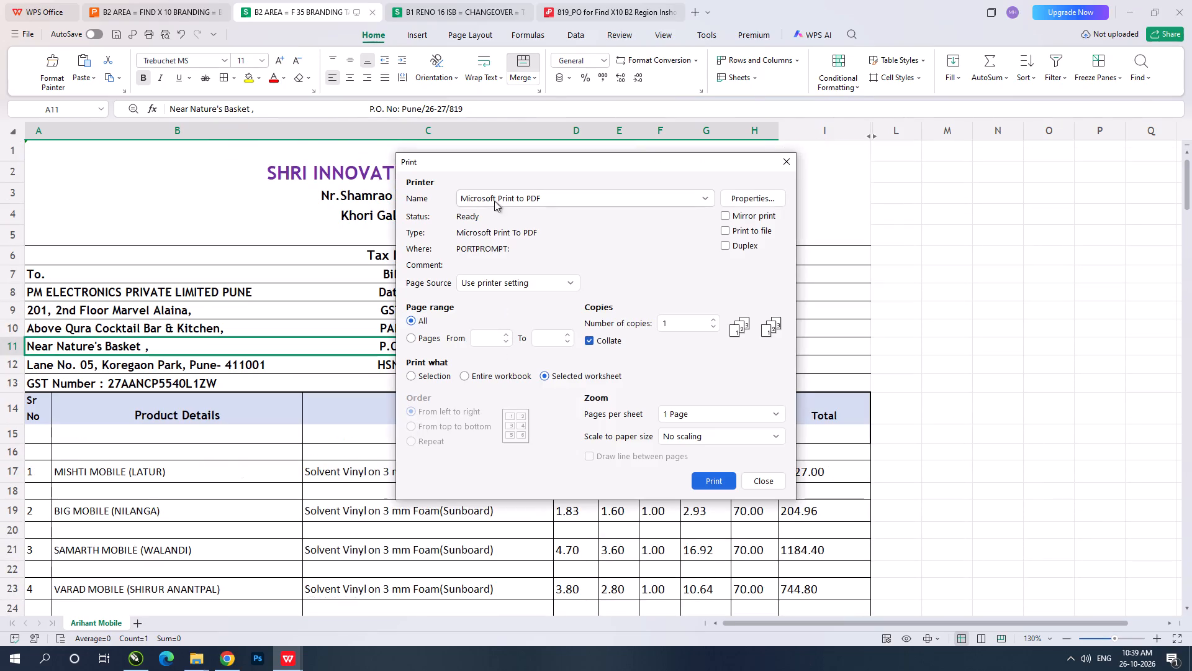
left_click(771, 474)
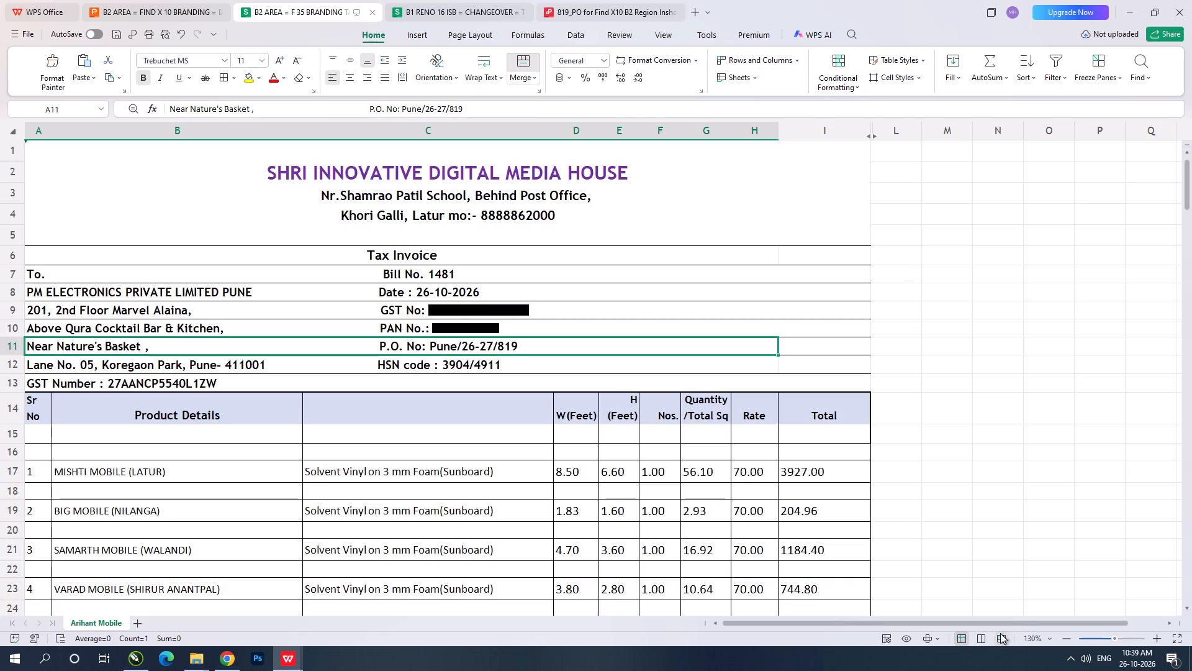
left_click(1006, 639)
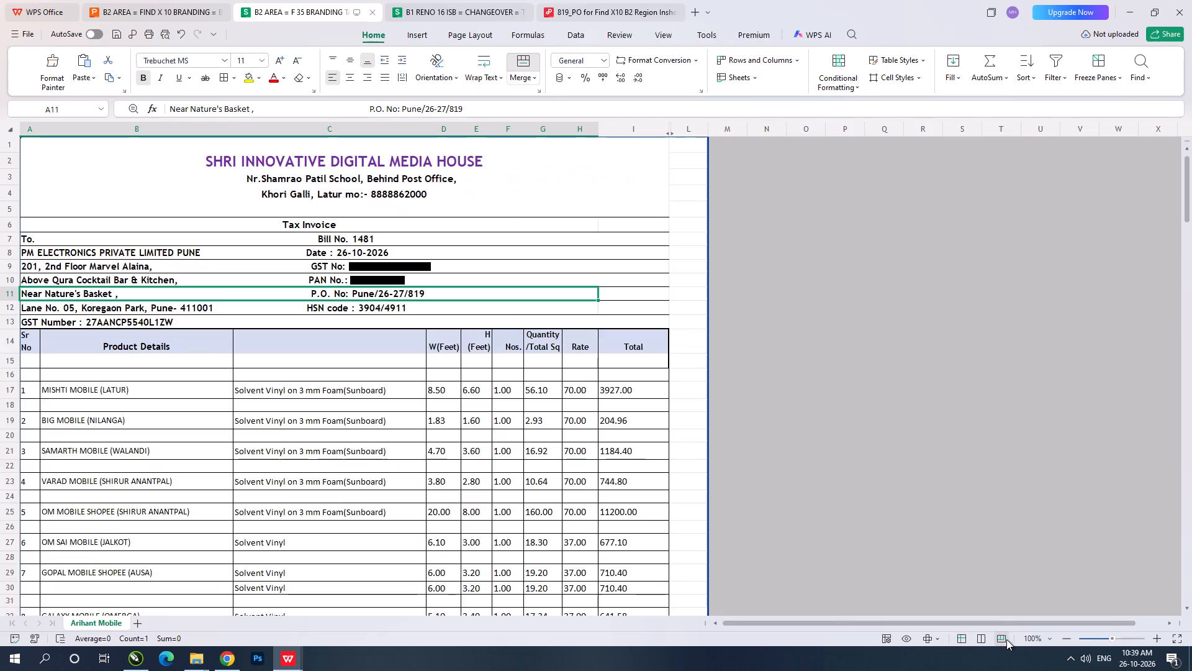
left_click(1006, 639)
left_click(964, 639)
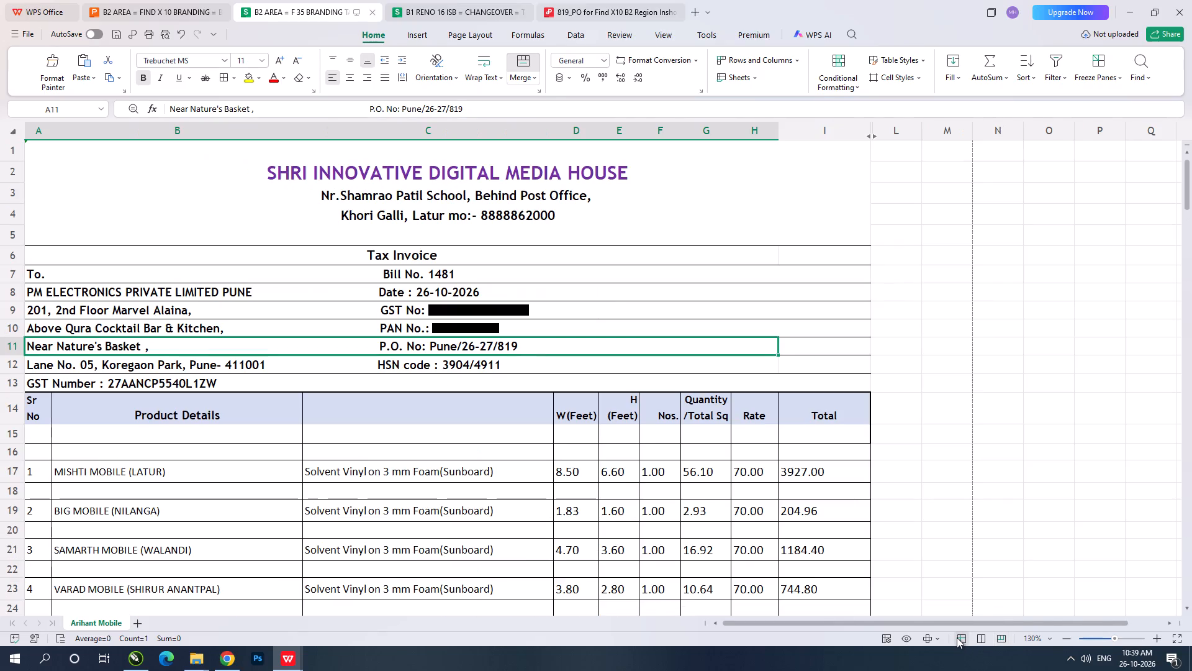
Print all pages of the selected invoice worksheet, one copy, to Microsoft Print to PDF.
key("ctrl+p")
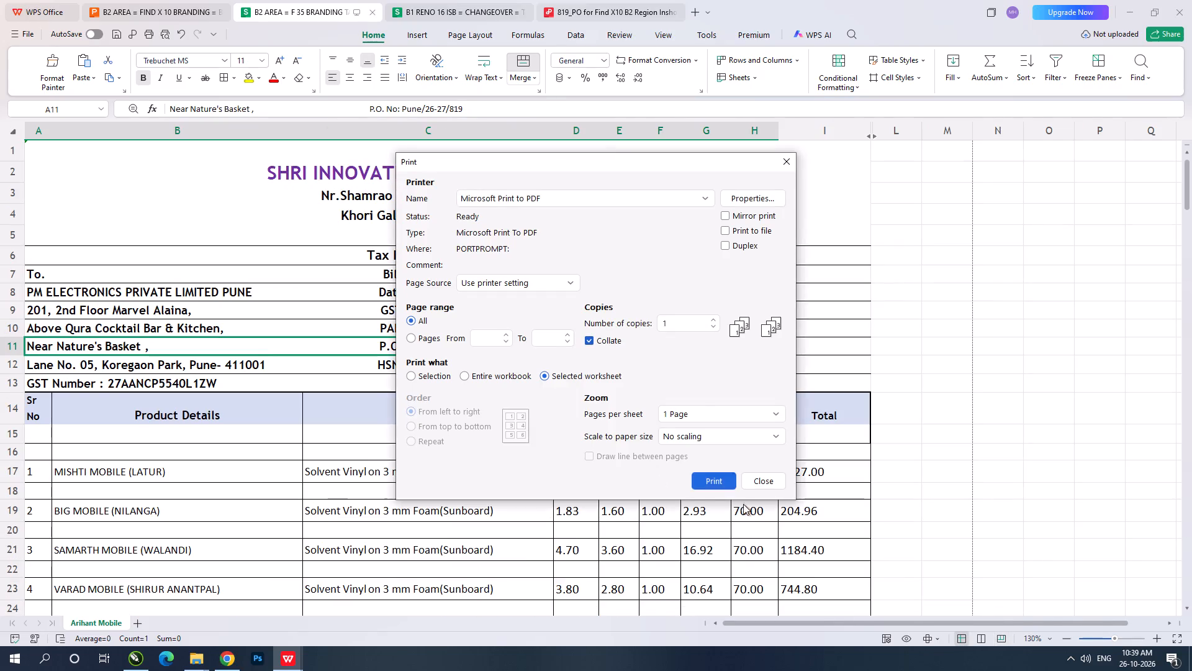
left_click(723, 483)
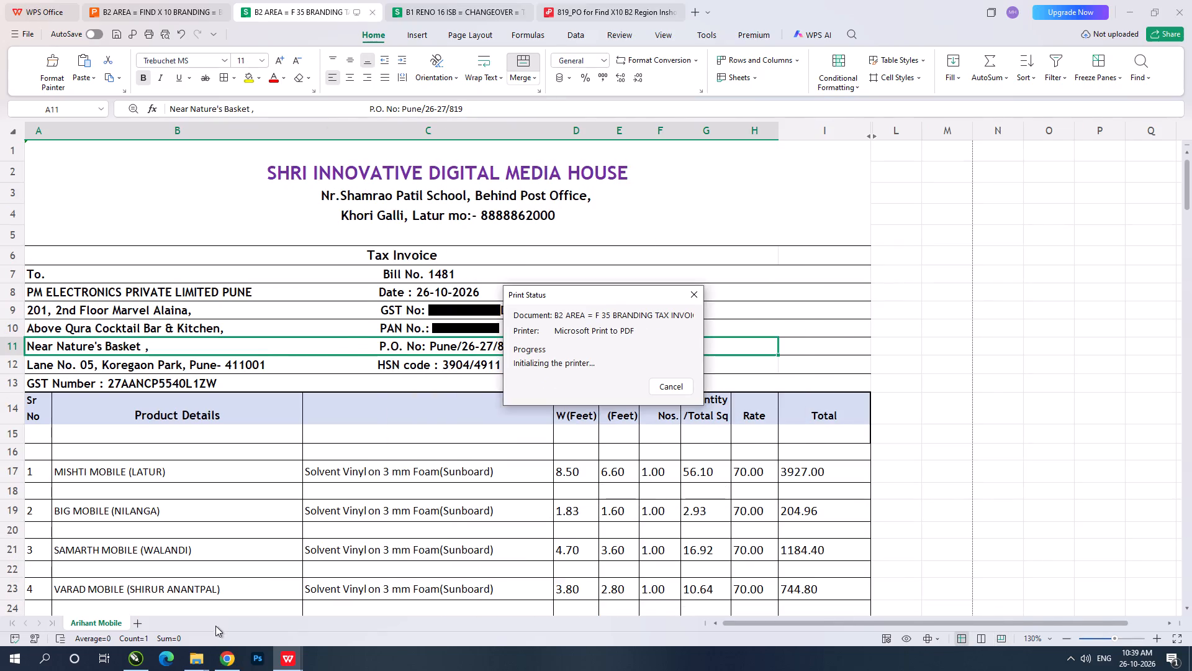
Copy the tax invoice 1481 workbook's file name from the F35 folder and return to the print output save dialog.
left_click(193, 659)
left_click(153, 622)
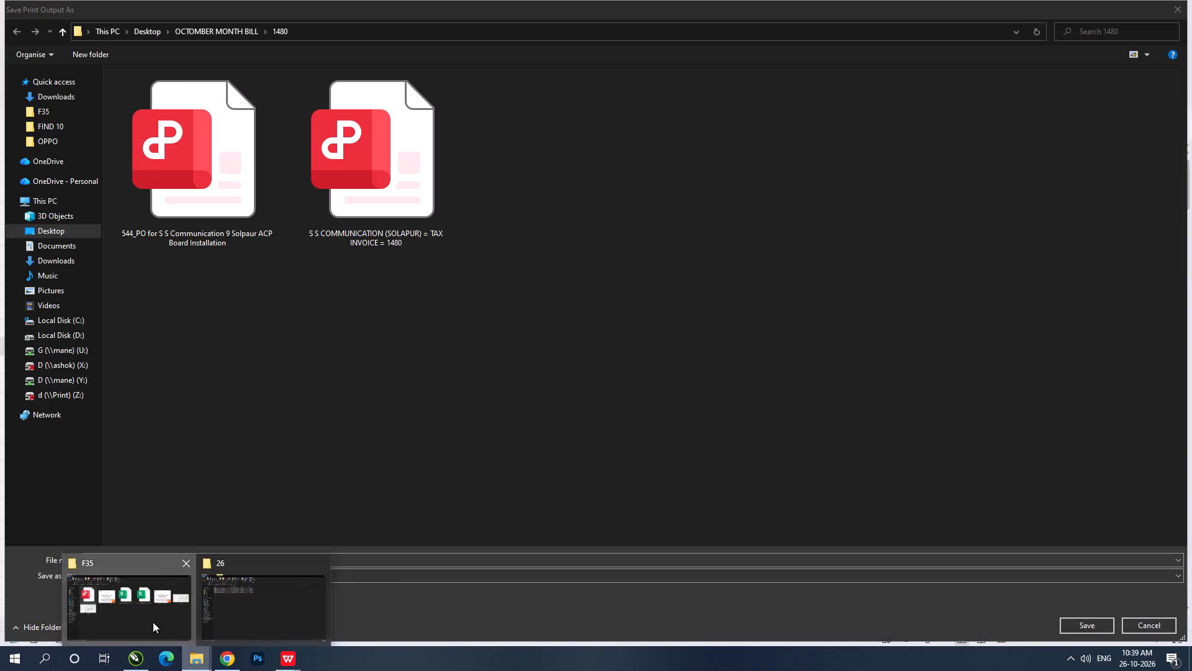
left_click(764, 231)
key("F2")
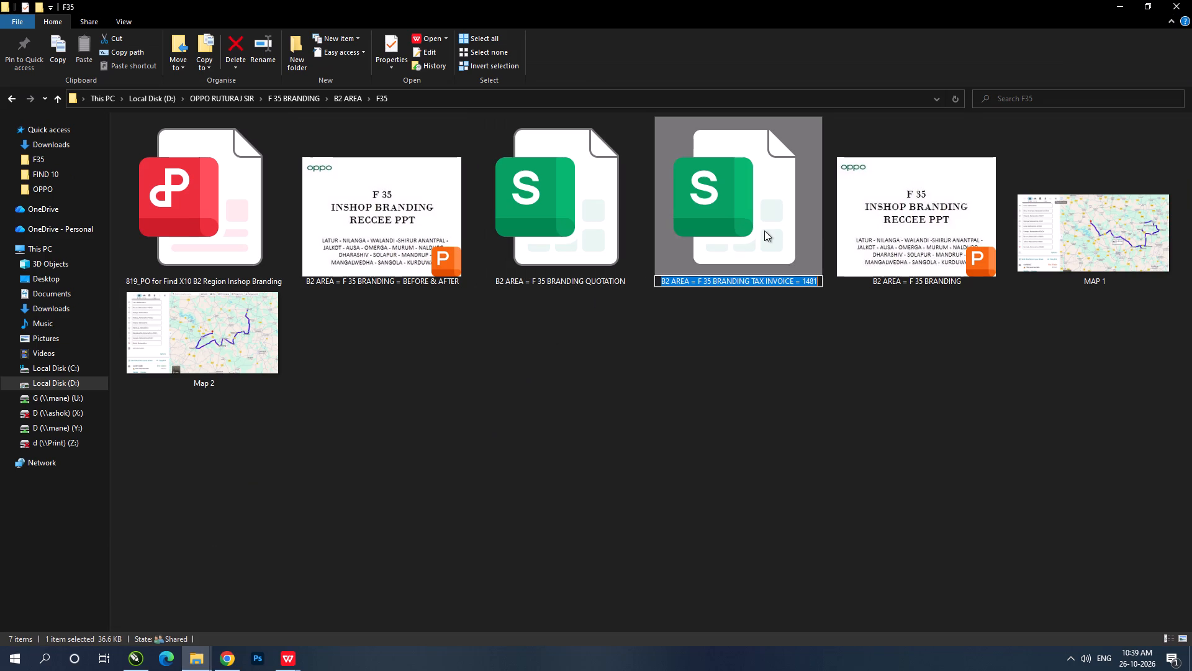
key("ctrl+c")
left_click(678, 431)
key("alt+Tab")
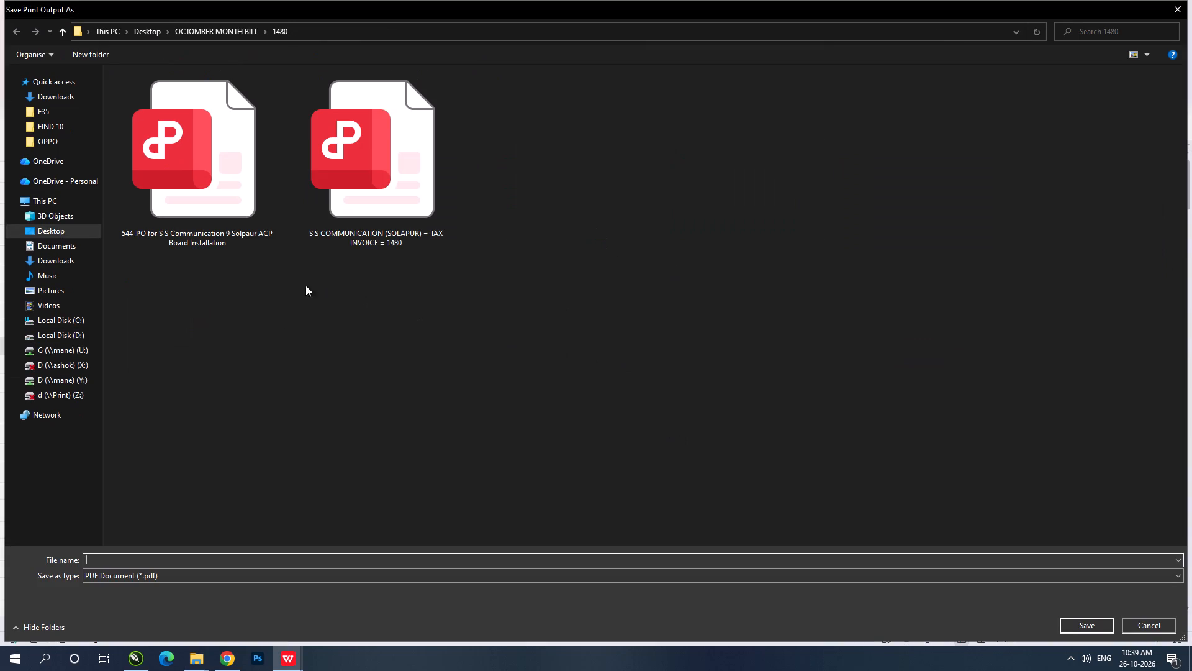
Create a folder named 1481 in Desktop > OCTOMBER MONTH BILL and open it as the save location.
left_click(308, 321)
left_click(235, 30)
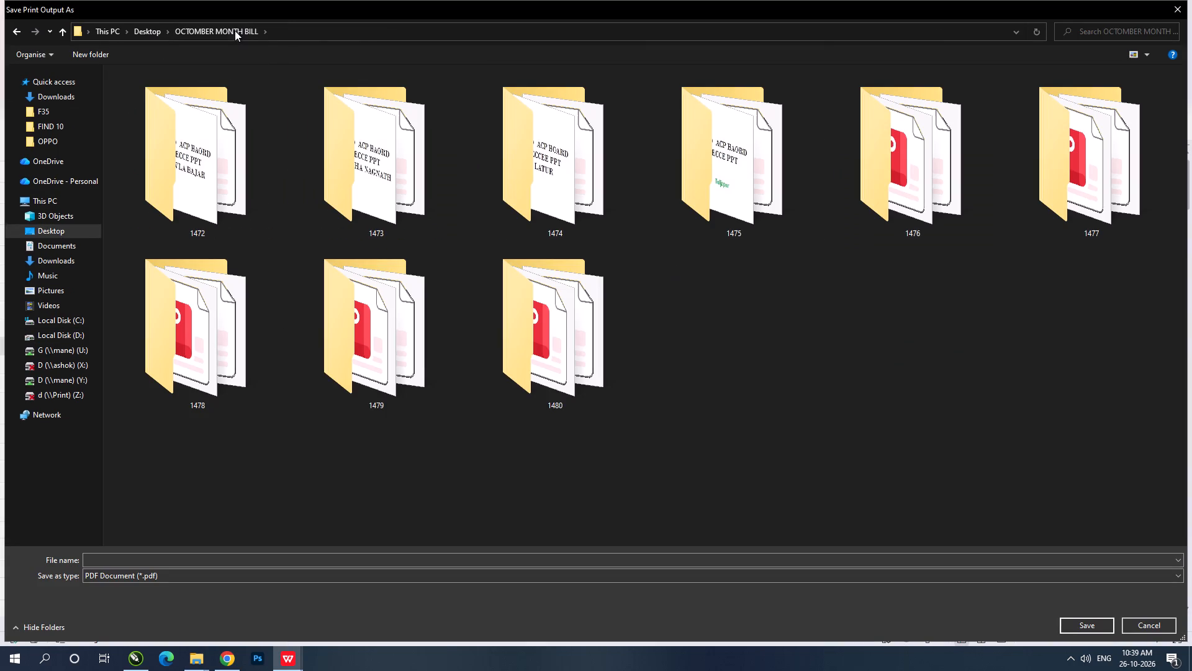
left_click(584, 345)
left_click(79, 57)
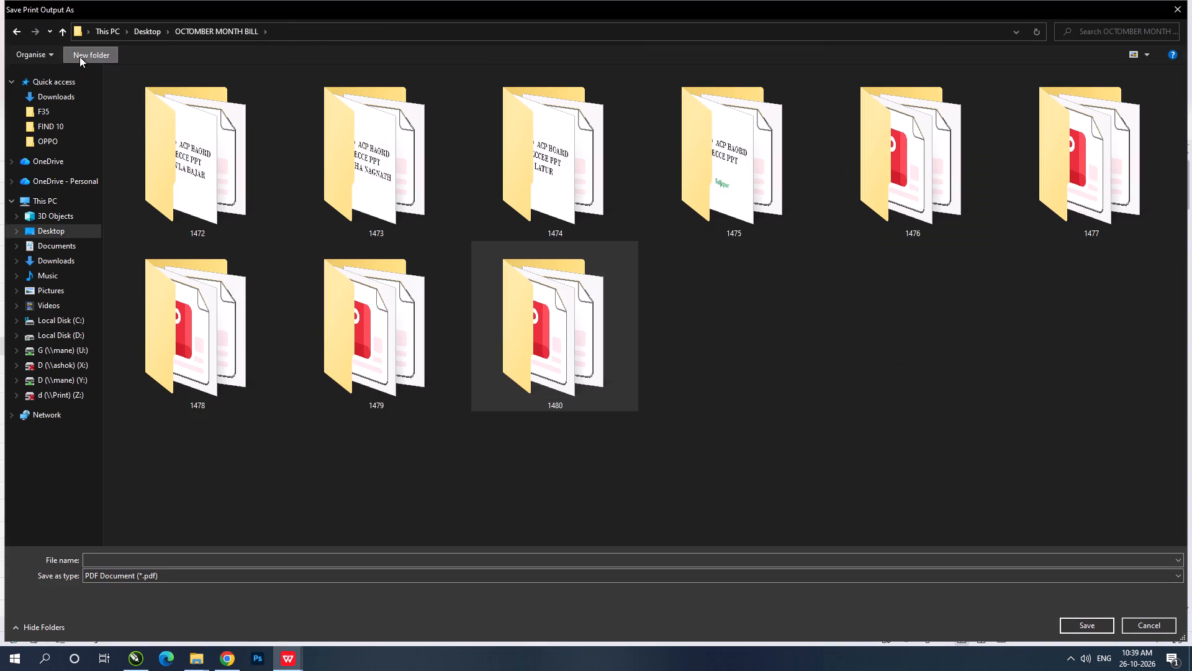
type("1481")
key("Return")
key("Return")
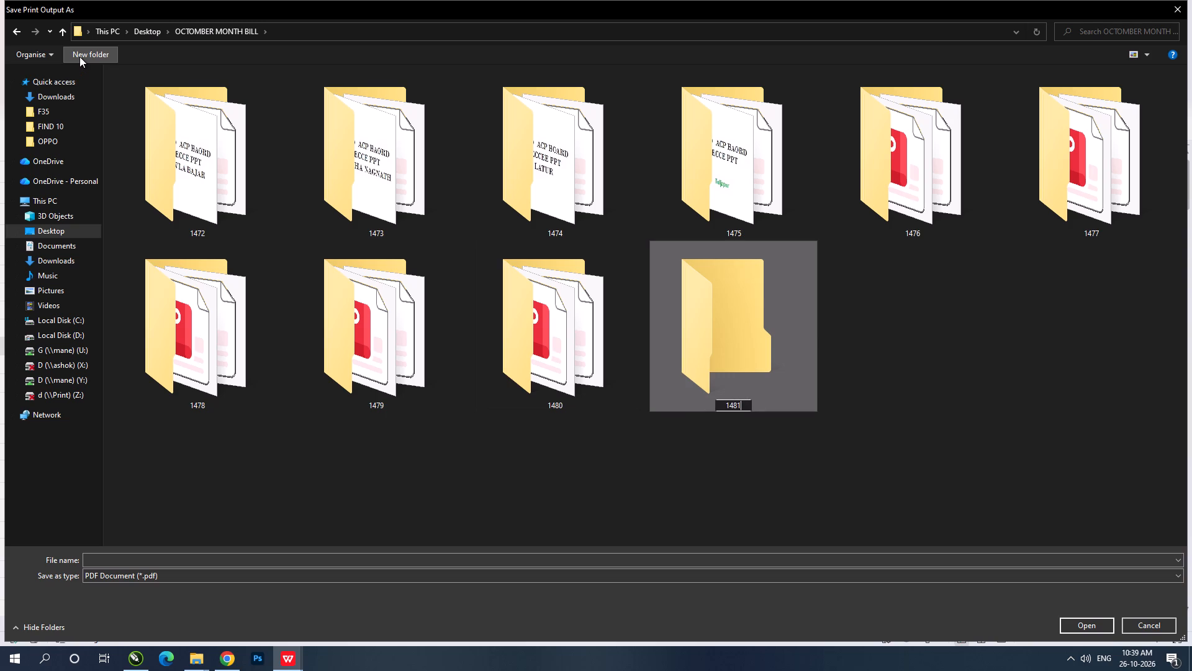
Save the PDF in folder 1481 under the copied name B2 AREA = F 35 BRANDING TAX INVOICE = 1481.
left_click(120, 557)
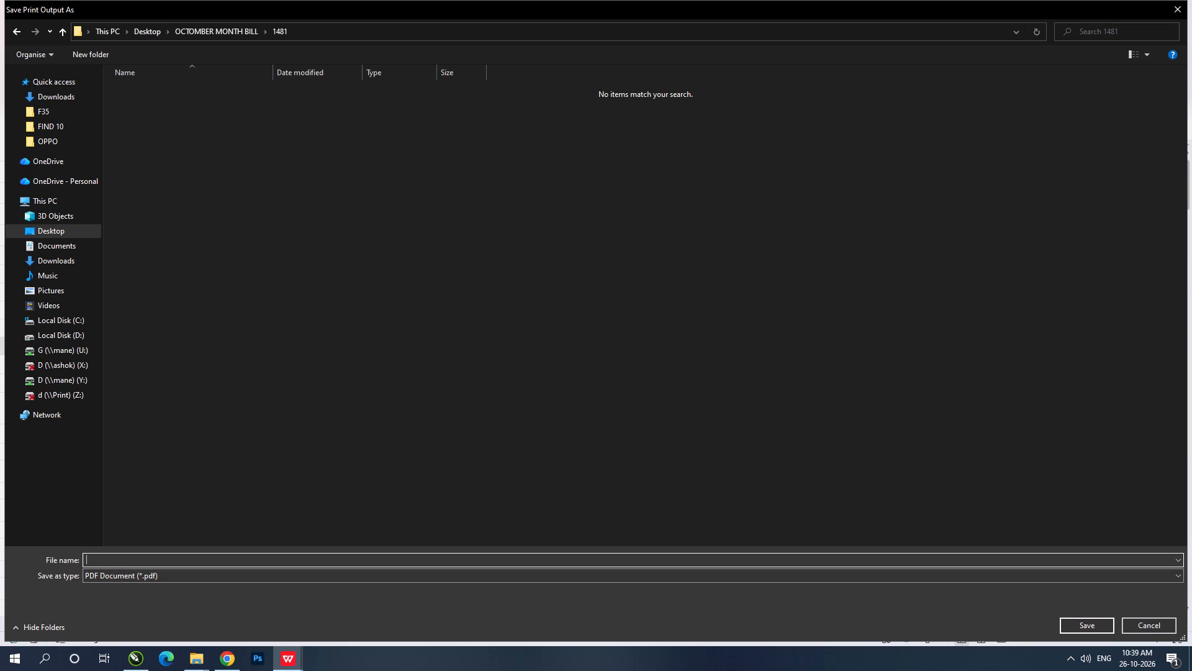
key("ctrl+v")
left_click(1079, 626)
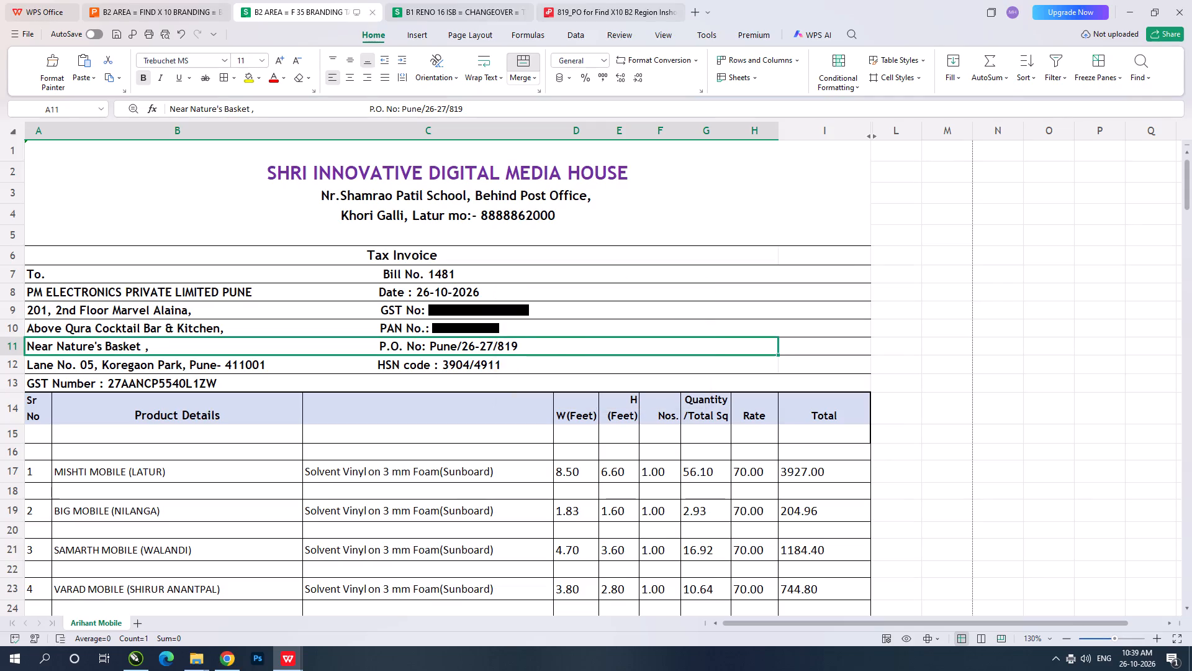
Save the F 35 tax invoice workbook.
left_click(481, 271)
key("ctrl+s")
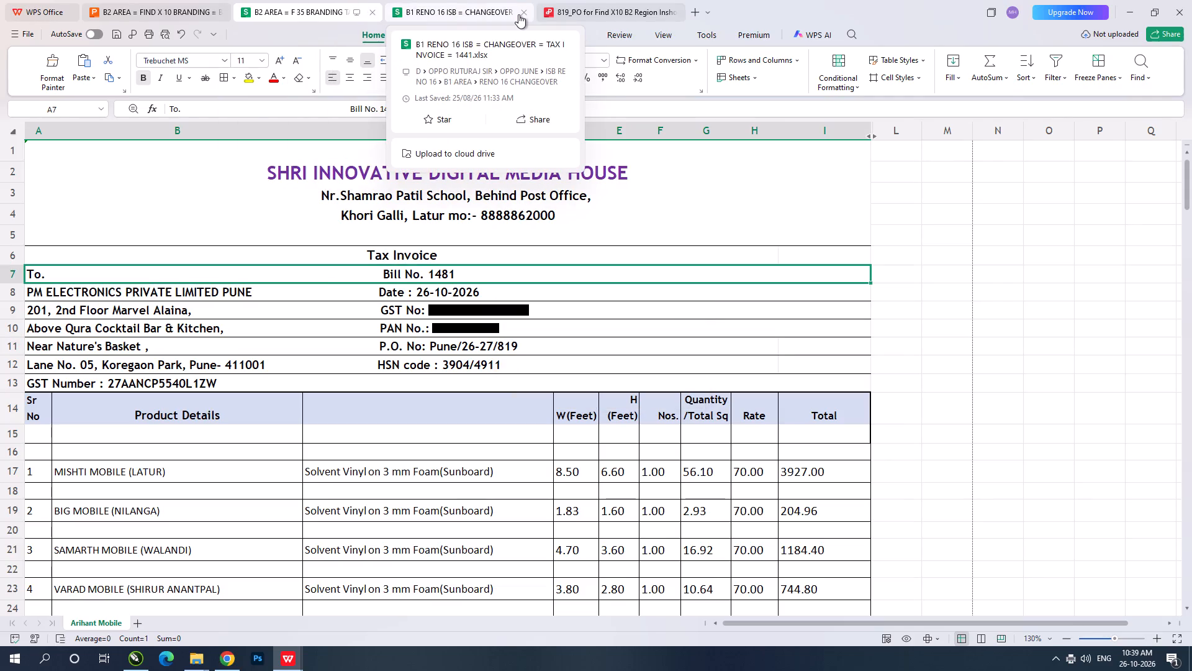
Close the B1 RENO 16 ISB changeover workbook, the 819_PO PDF and the FIND X 10 branding presentation, keeping the F 35 tax invoice open.
left_click(526, 14)
left_click(521, 12)
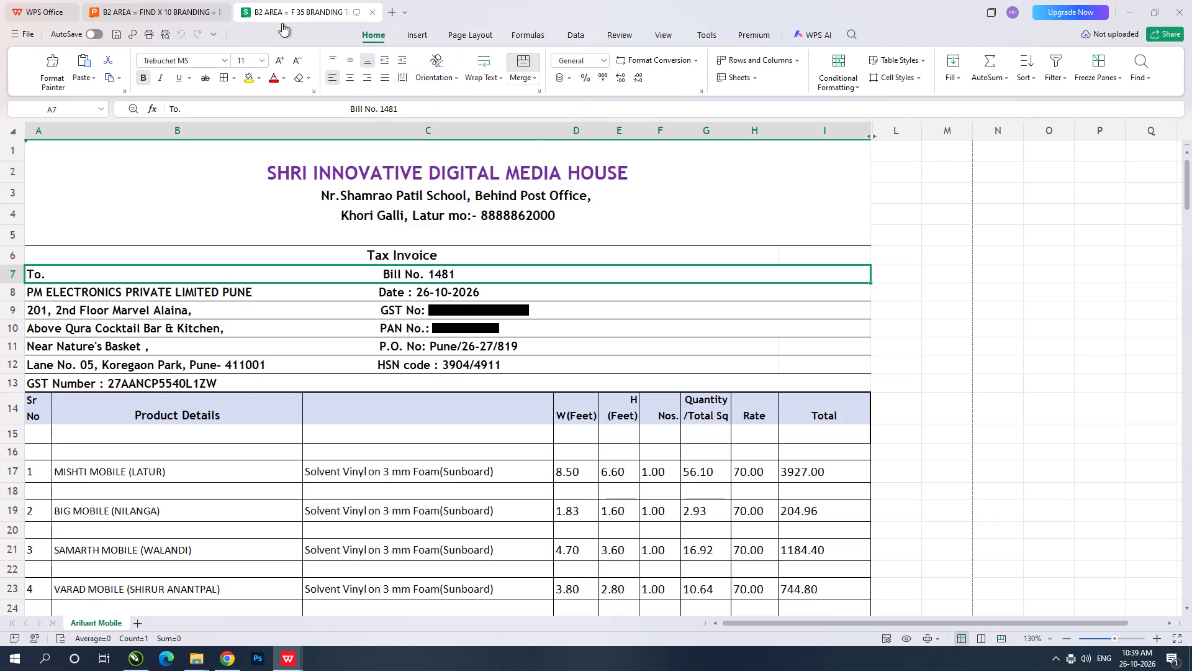
left_click(288, 0)
left_click(221, 12)
left_click(119, 1)
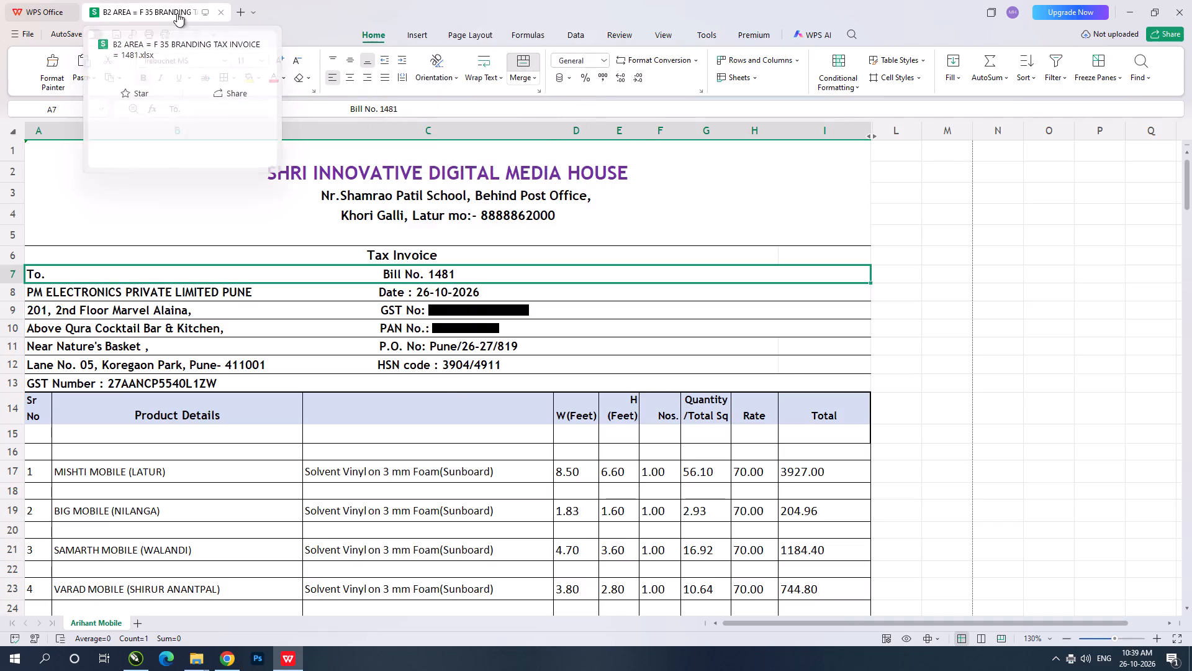
Switch to File Explorer and go up to the F 35 BRANDING folder under OPPO RUTURAJ SIR.
key("alt+Tab")
left_click(400, 346, "alt")
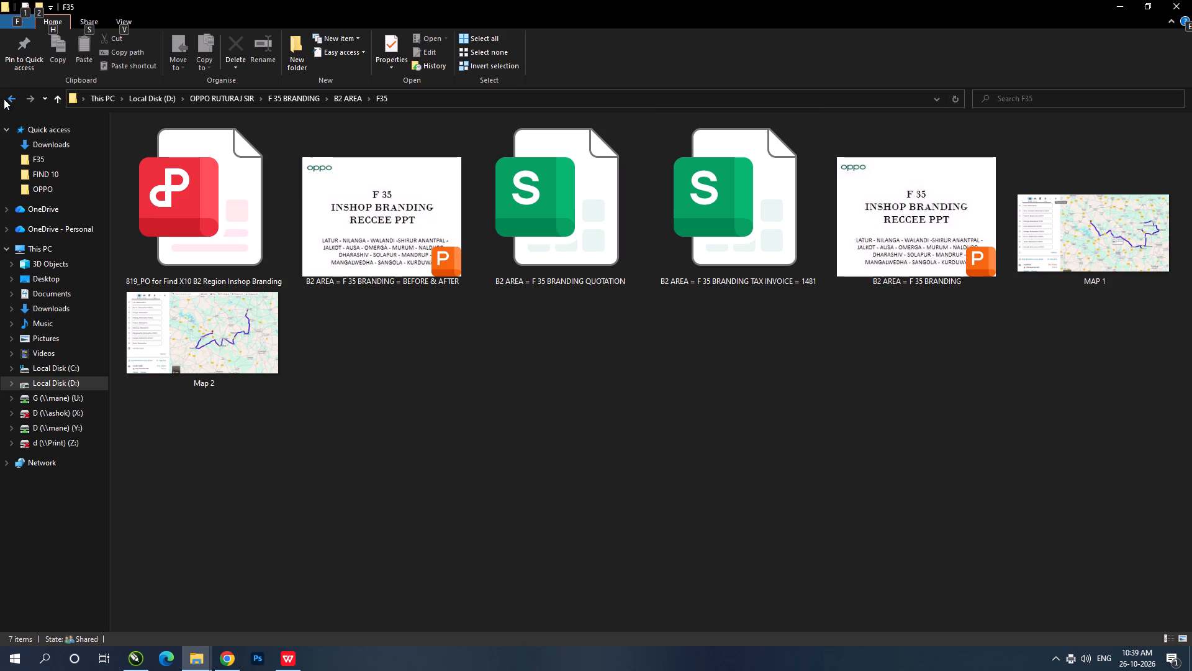
left_click(4, 99)
left_click(4, 99)
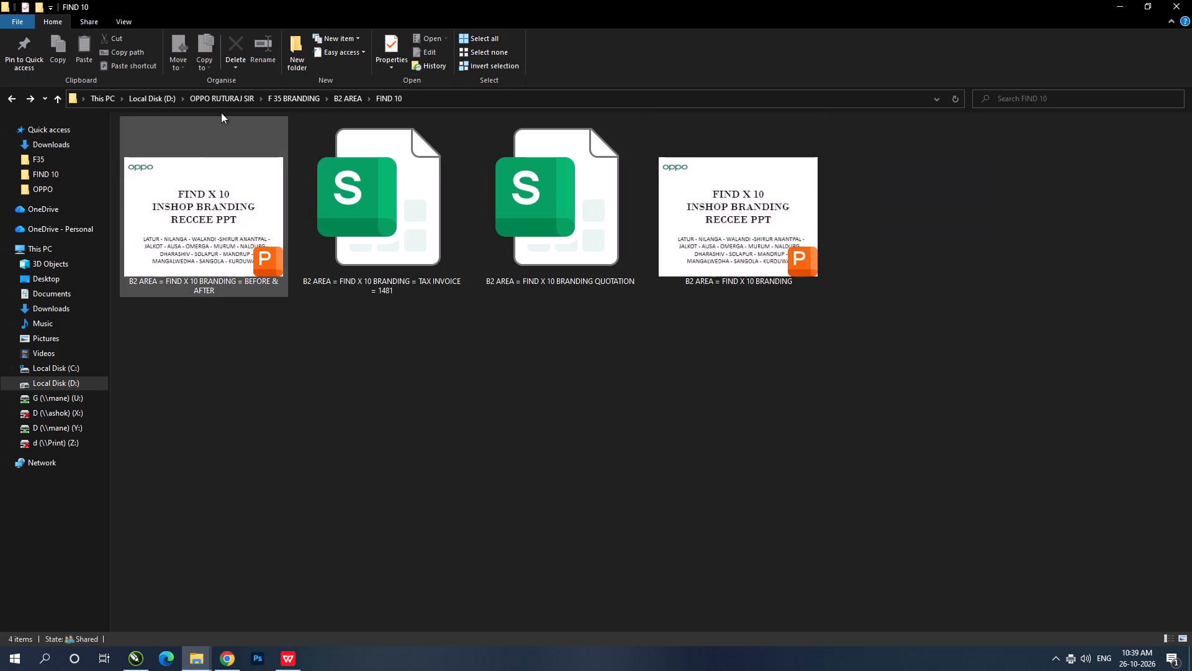
left_click(294, 102)
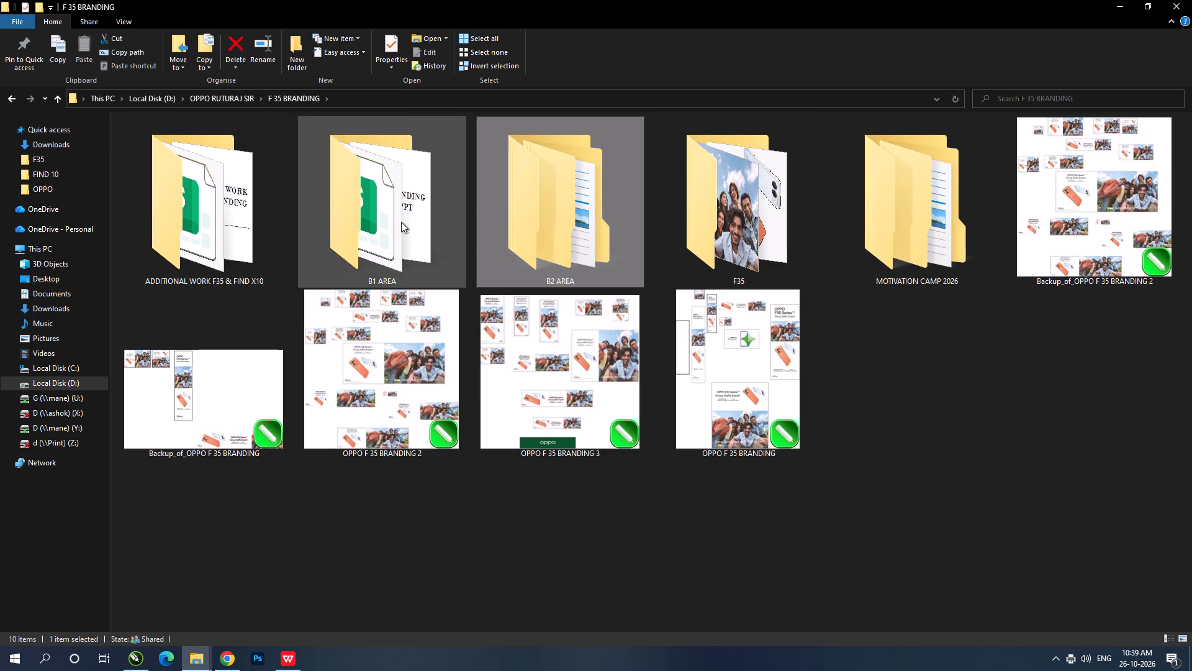
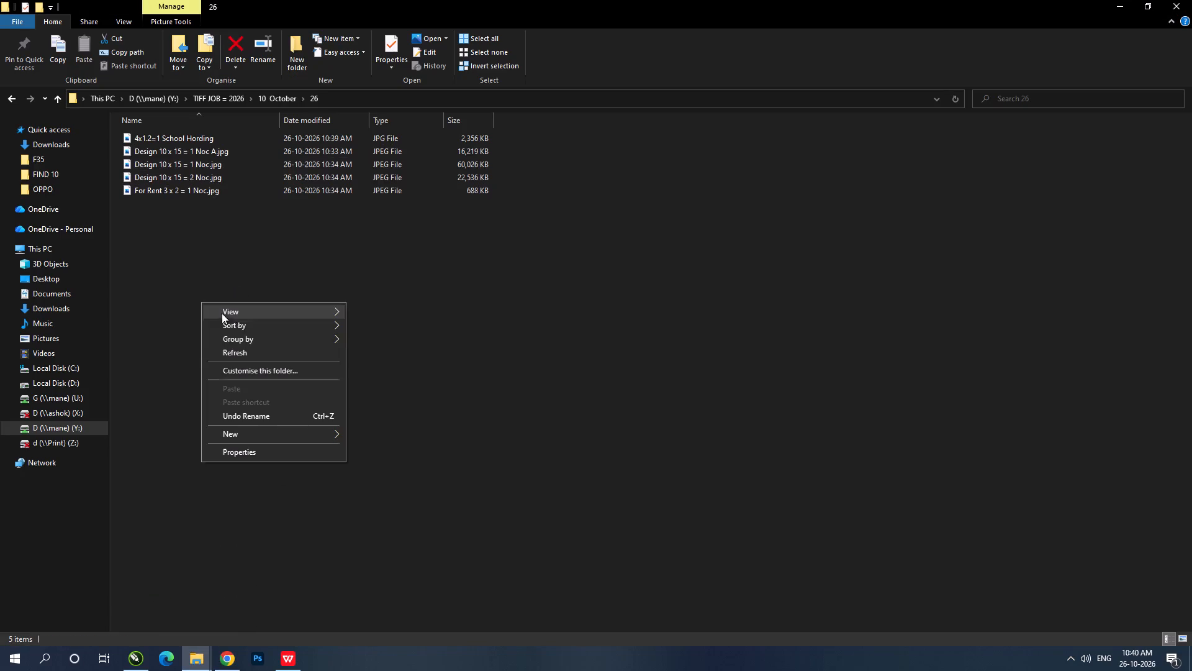
Create a folder named DIGITAL WORLD in TIFF JOB = 2026 > 10 October > 26.
left_click(253, 434)
left_click(372, 140)
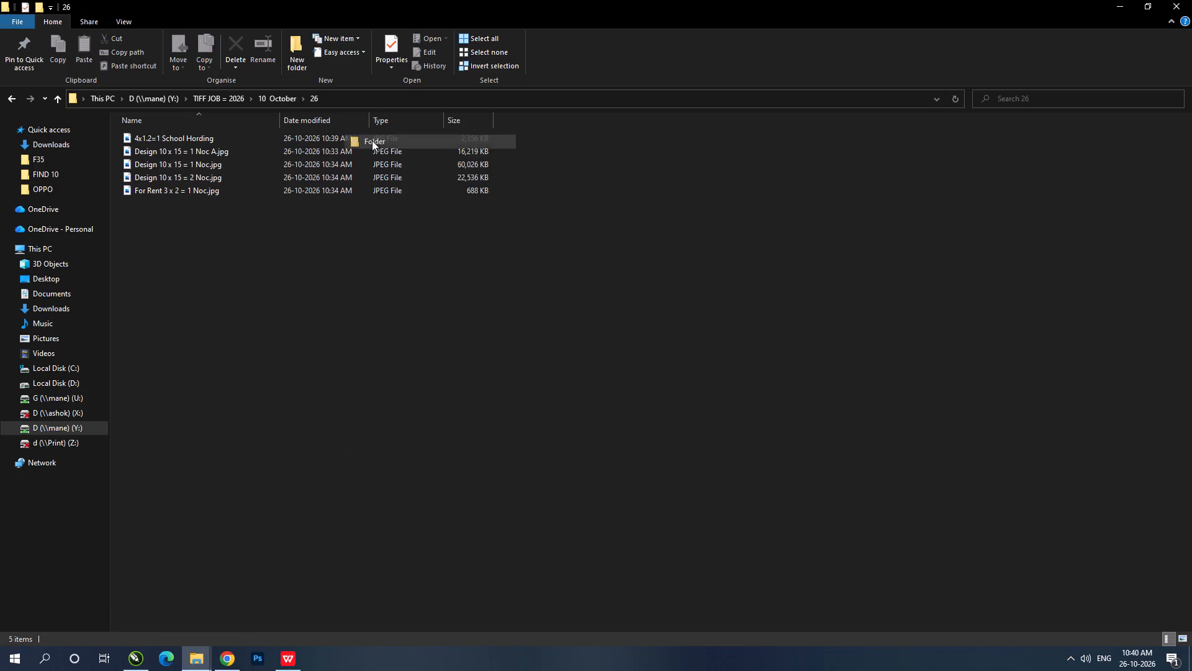
type("DIGITAL WORLD")
key("Return")
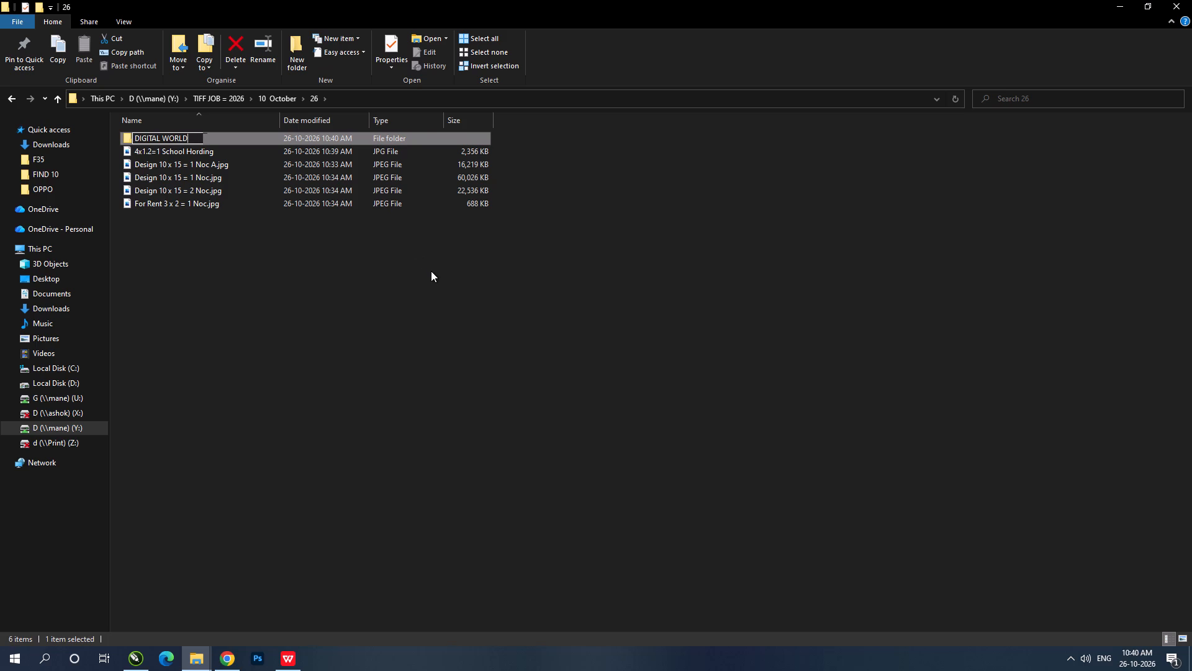
left_click(431, 271)
Move the three Design 10 x 15 JPEGs and the For Rent 3 x 2 JPEG into the DIGITAL WORLD folder, leaving out 4x1.2=1 School Hording.
key("ctrl+a")
left_click(173, 136, "ctrl")
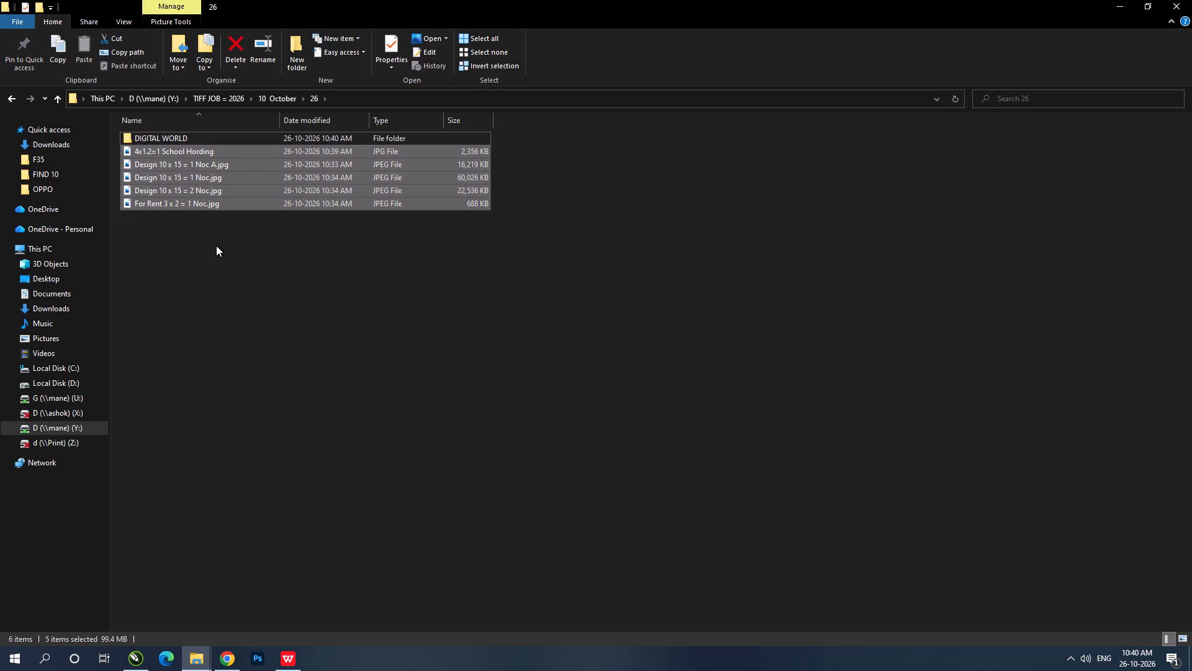
left_click(157, 152, "ctrl")
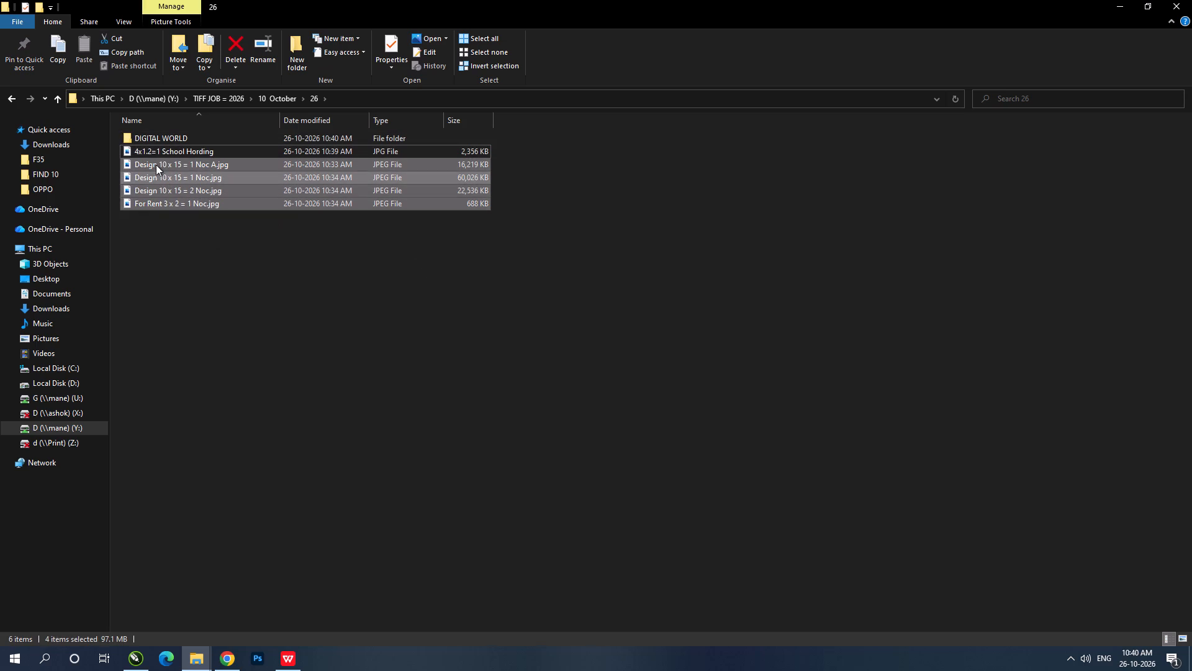
left_click_drag(156, 164, 154, 136)
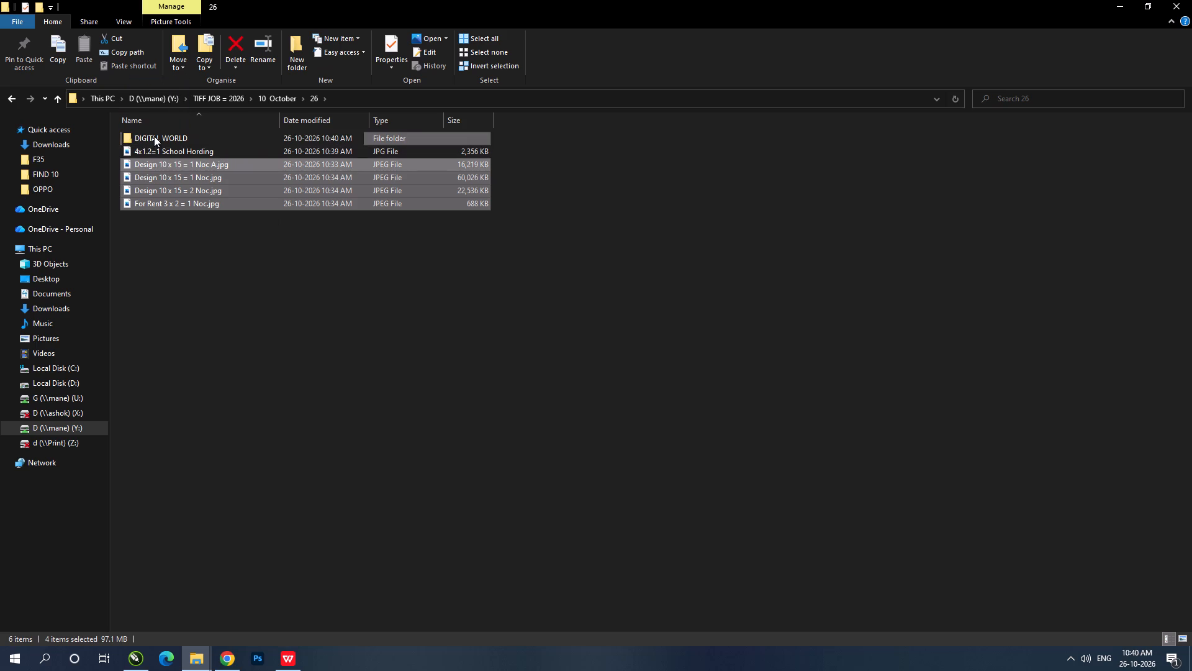
Open the DIGITAL WORLD folder and show its files as extra large icons.
double_click(154, 136)
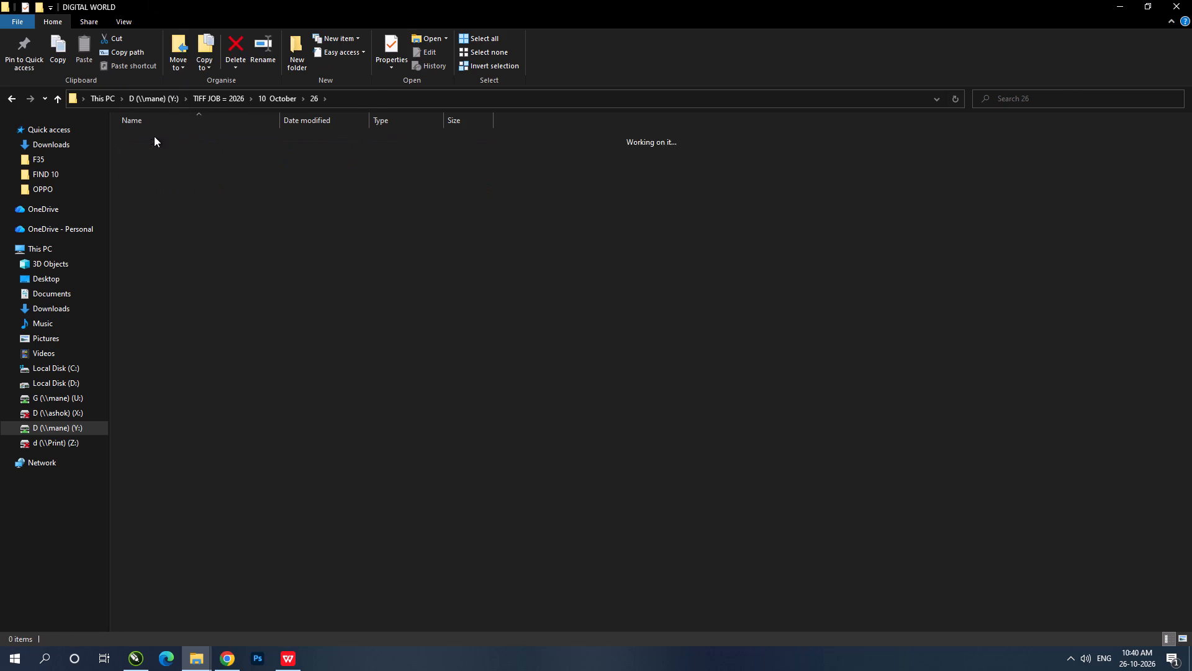
right_click(227, 248)
left_click(291, 254)
left_click(400, 249)
left_click(405, 258)
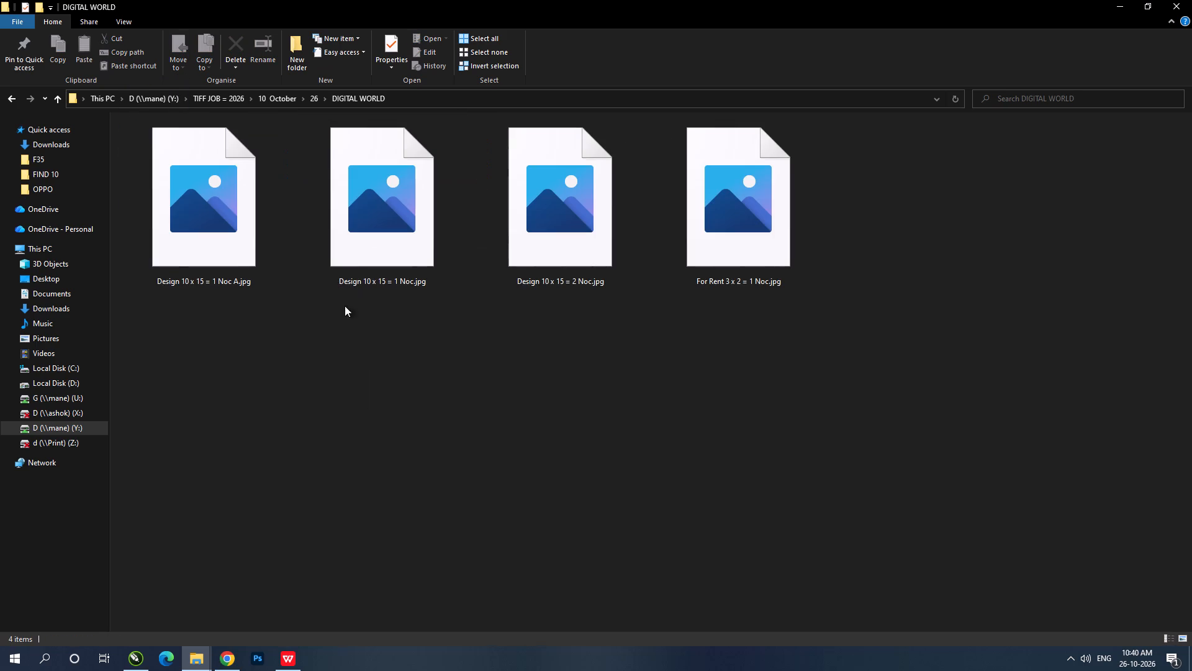
left_click(330, 352)
Return to folder 26 and copy the DIGITAL WORLD folder.
left_click(319, 99)
right_click(172, 134)
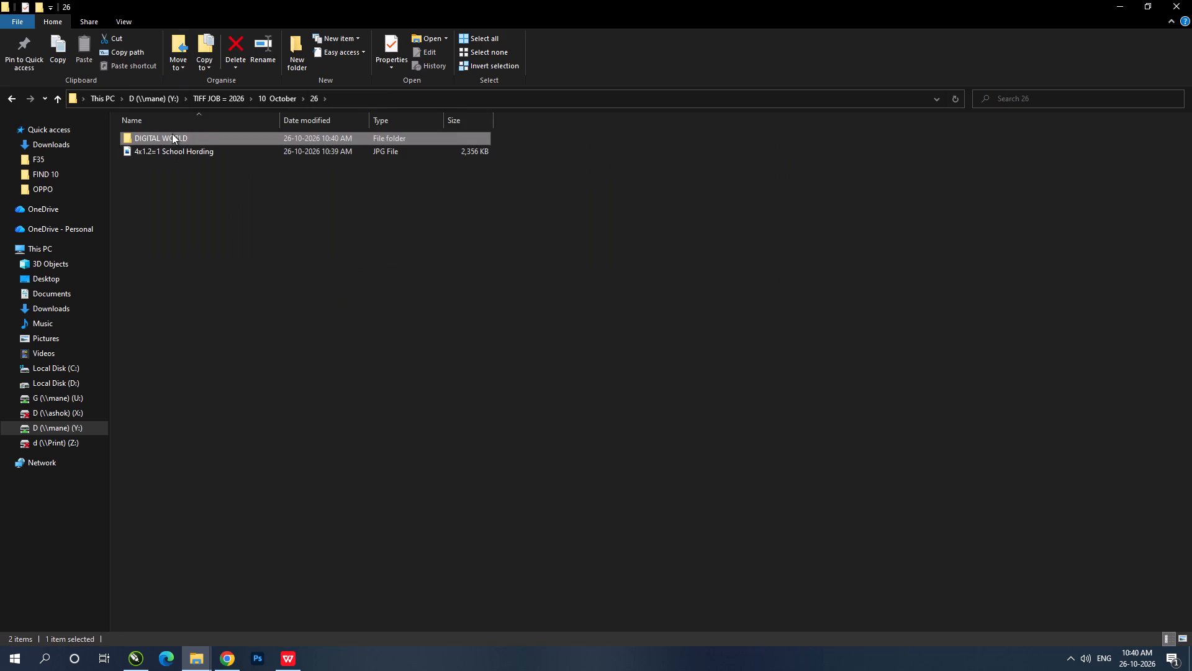
left_click(231, 414)
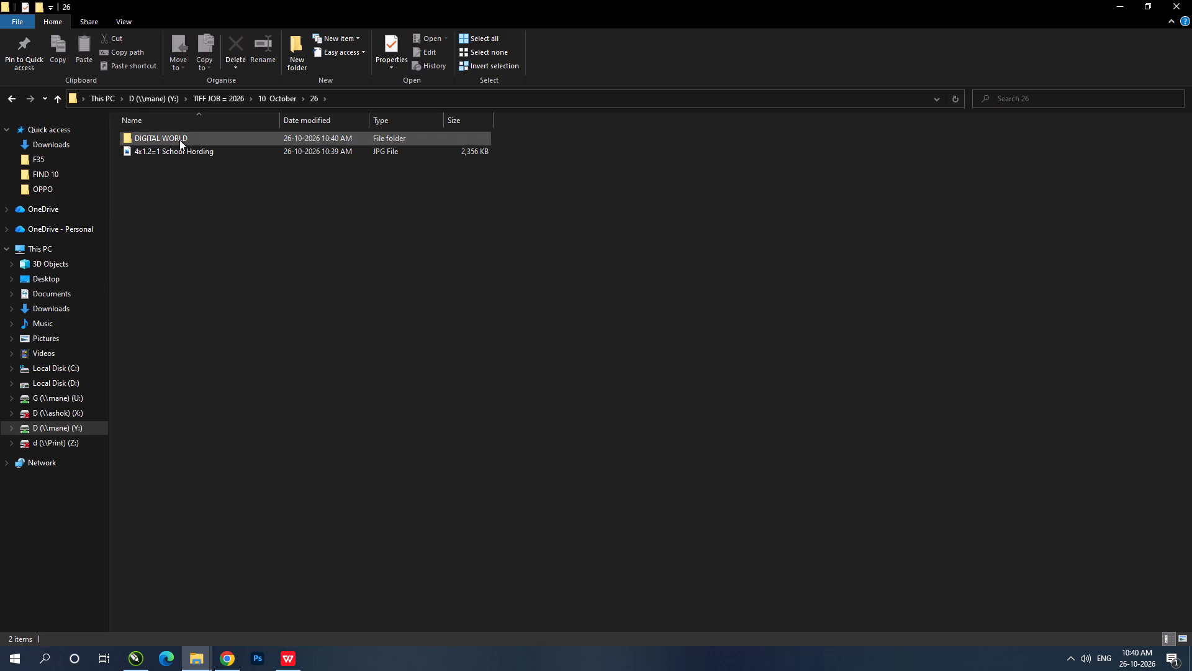
right_click(179, 140)
left_click(212, 415)
Open This PC and refresh its list of drives.
left_click(58, 251)
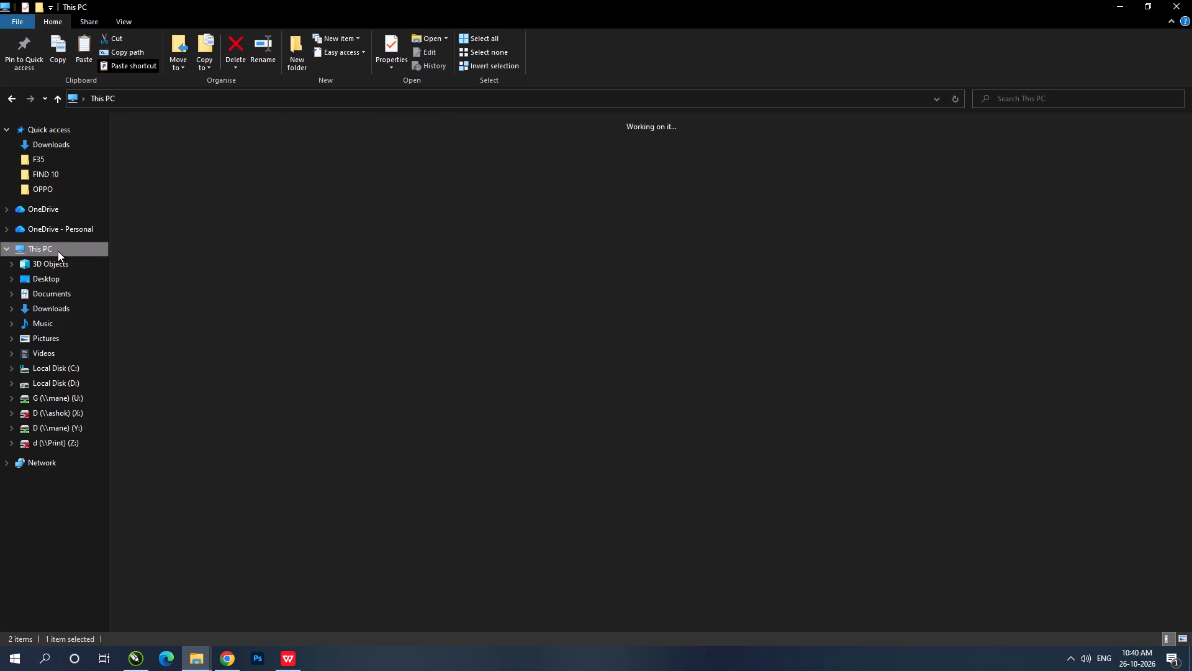
right_click(650, 403)
left_click(699, 455)
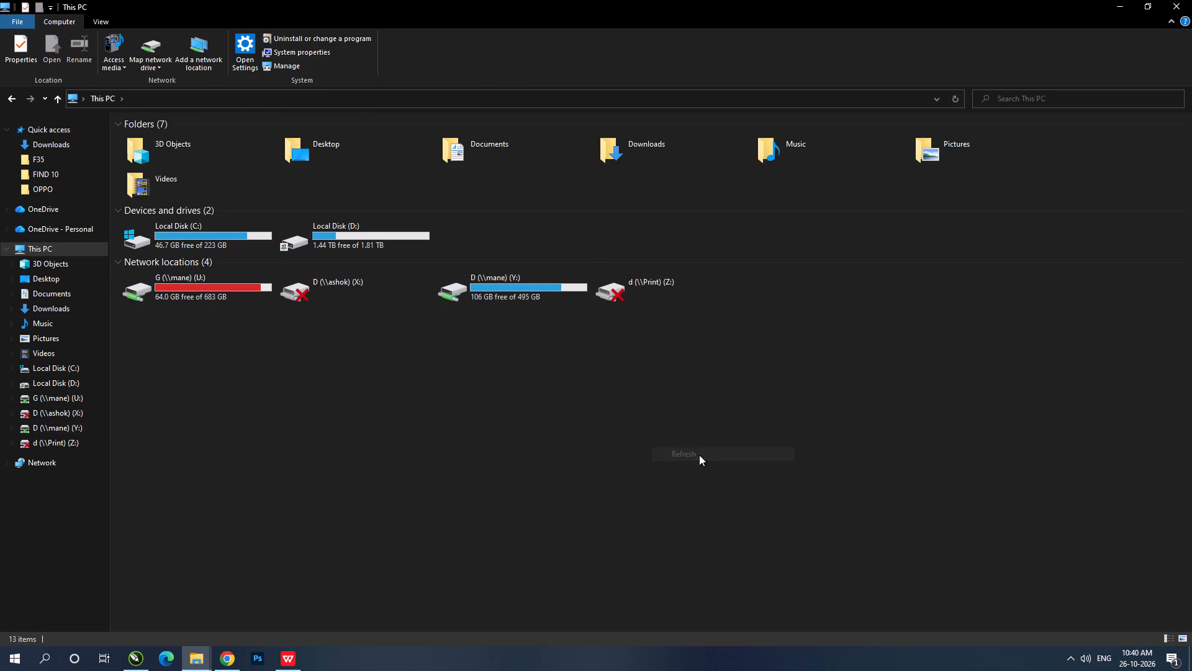
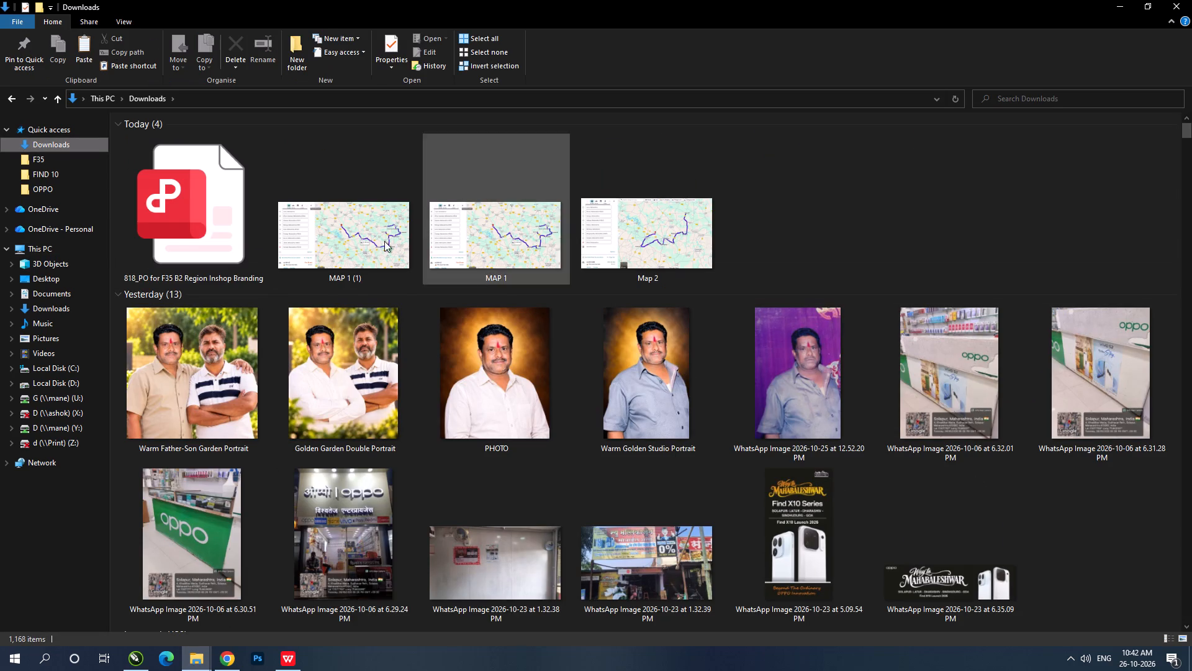
Open the purchase order PDF 818_PO for F35 B2 Region Inshop Branding from the Downloads folder.
left_click(207, 232)
double_click(207, 232)
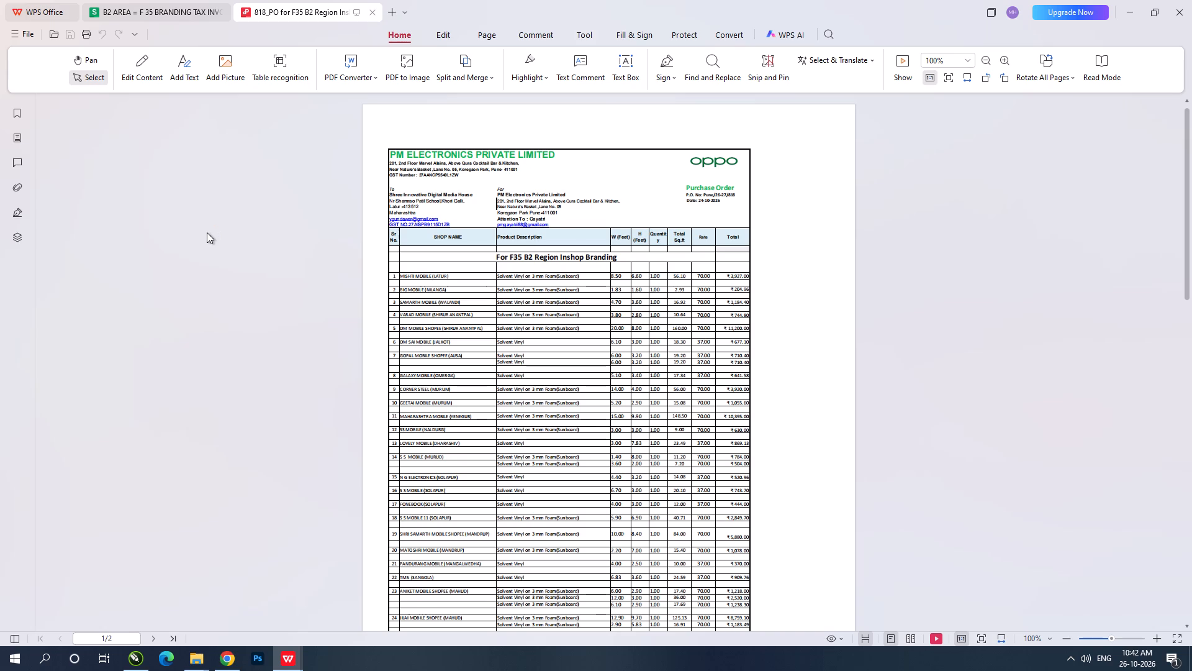
Look through both pages of the open F35 B2 Region Inshop Branding purchase order, down to its totals.
scroll(772, 427, "down", 6)
scroll(779, 433, "up", 1)
scroll(779, 447, "down", 18)
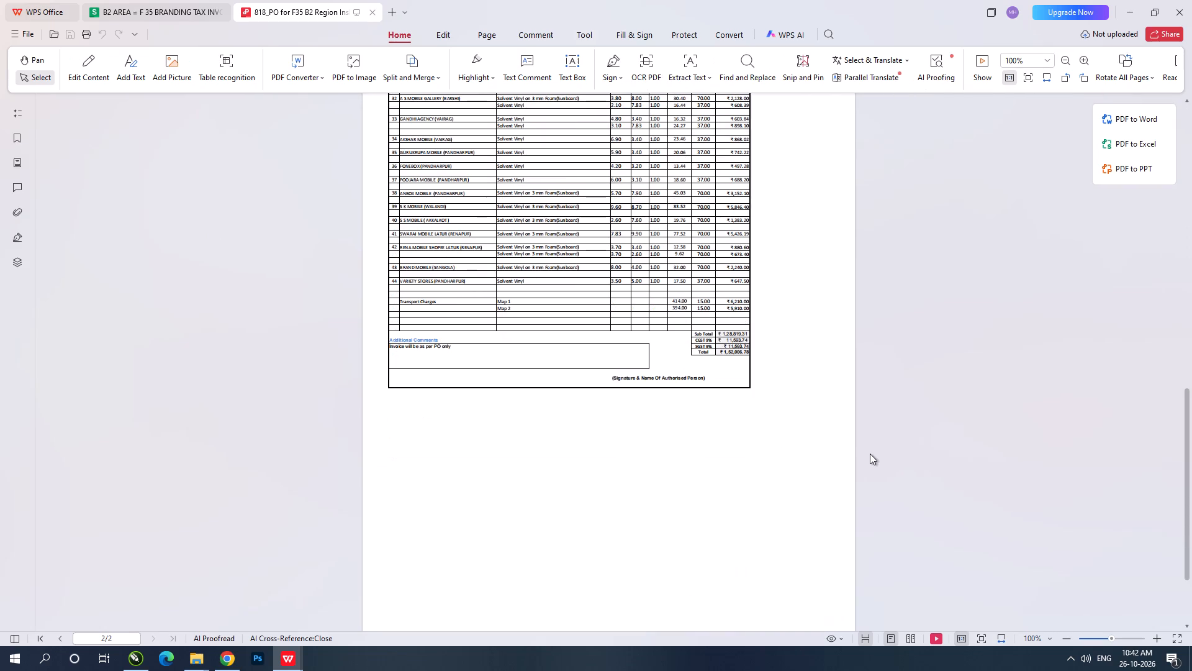
scroll(530, 342, "up", 4)
Move the 818_PO for F35 B2 Region Inshop Branding PDF from Downloads into the F35 folder inside B2 AREA under F 35 BRANDING.
key("alt+Tab")
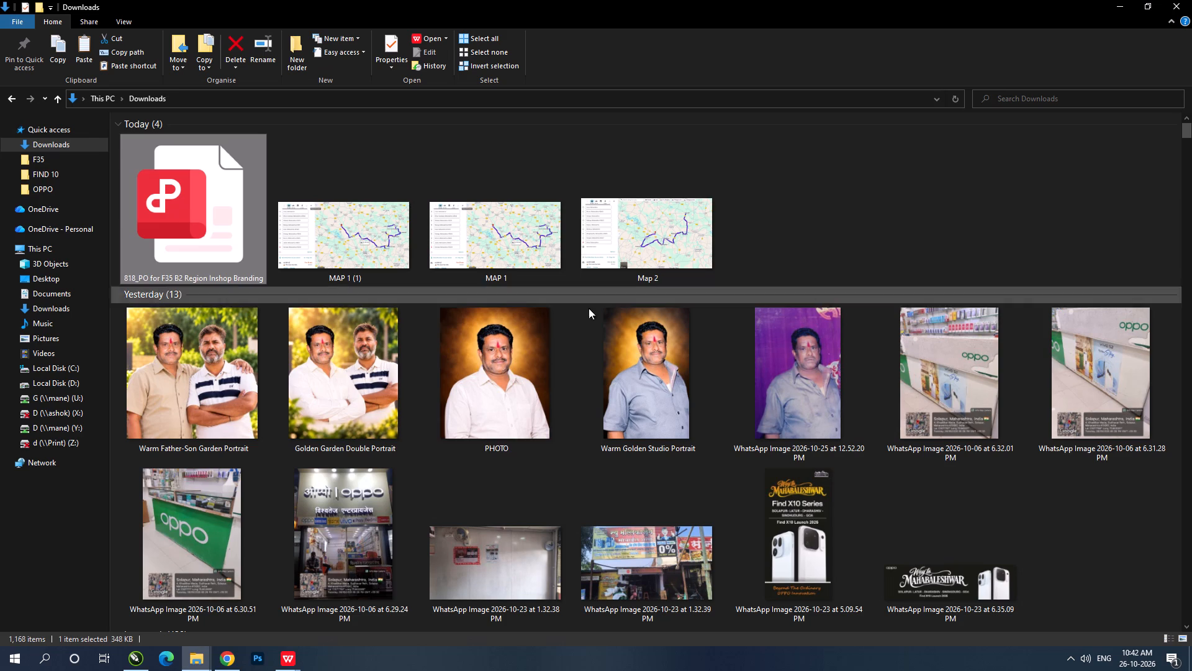
key("ctrl+x")
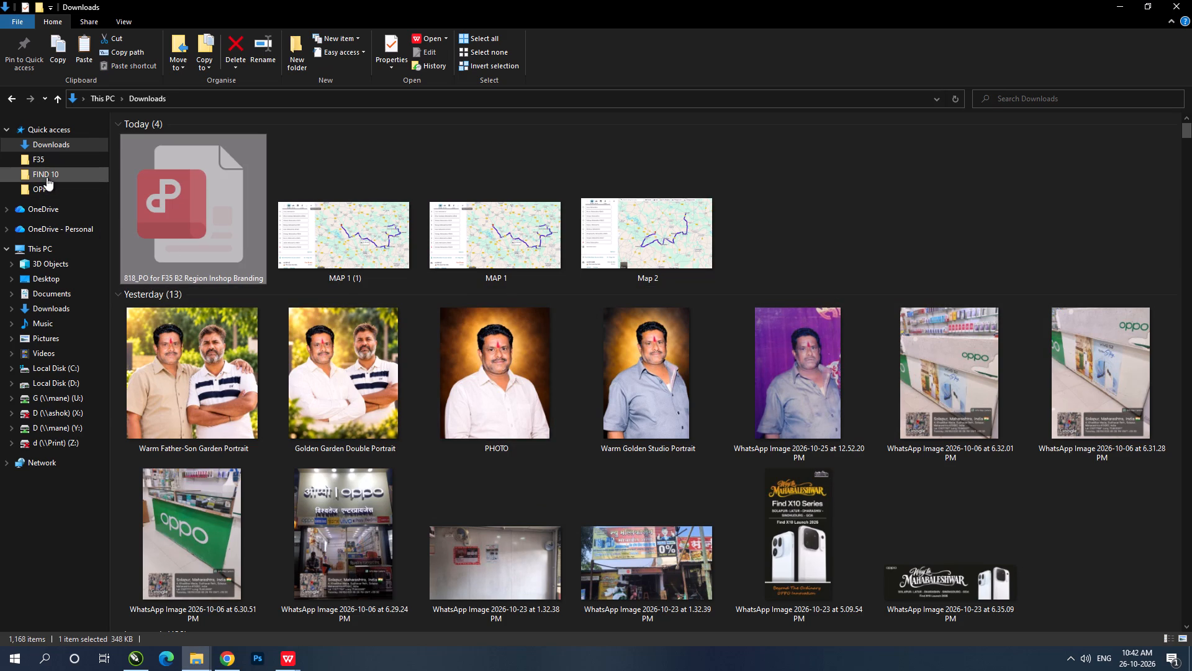
left_click(196, 656)
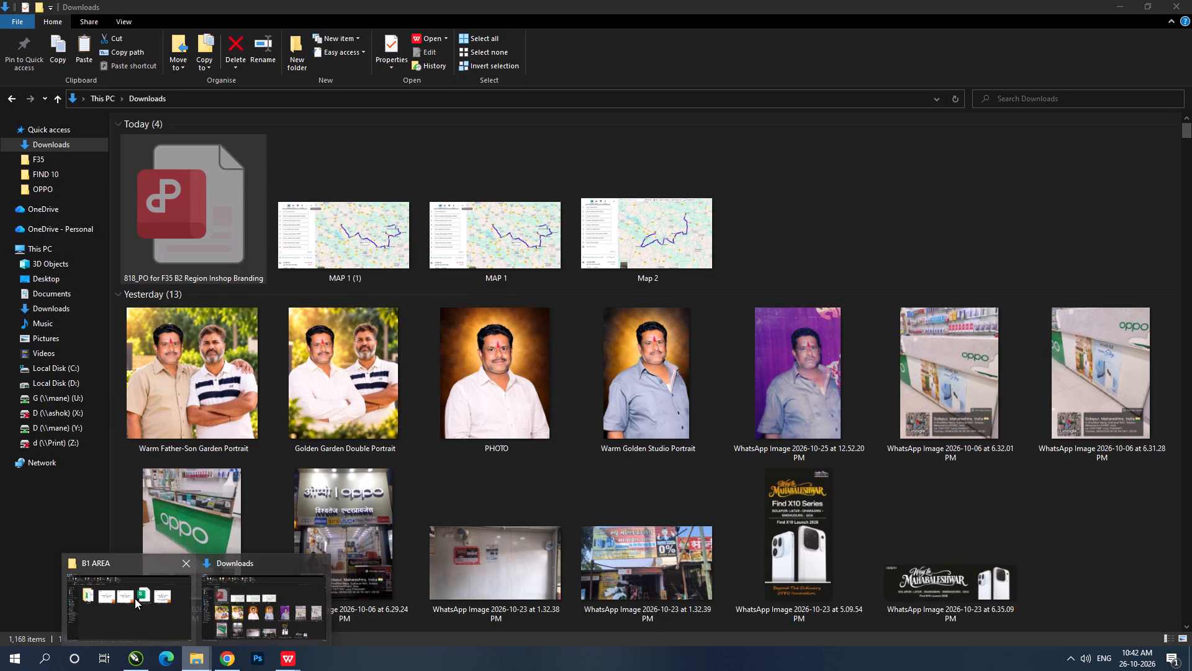
left_click(135, 598)
left_click(340, 377)
key("BackSpace")
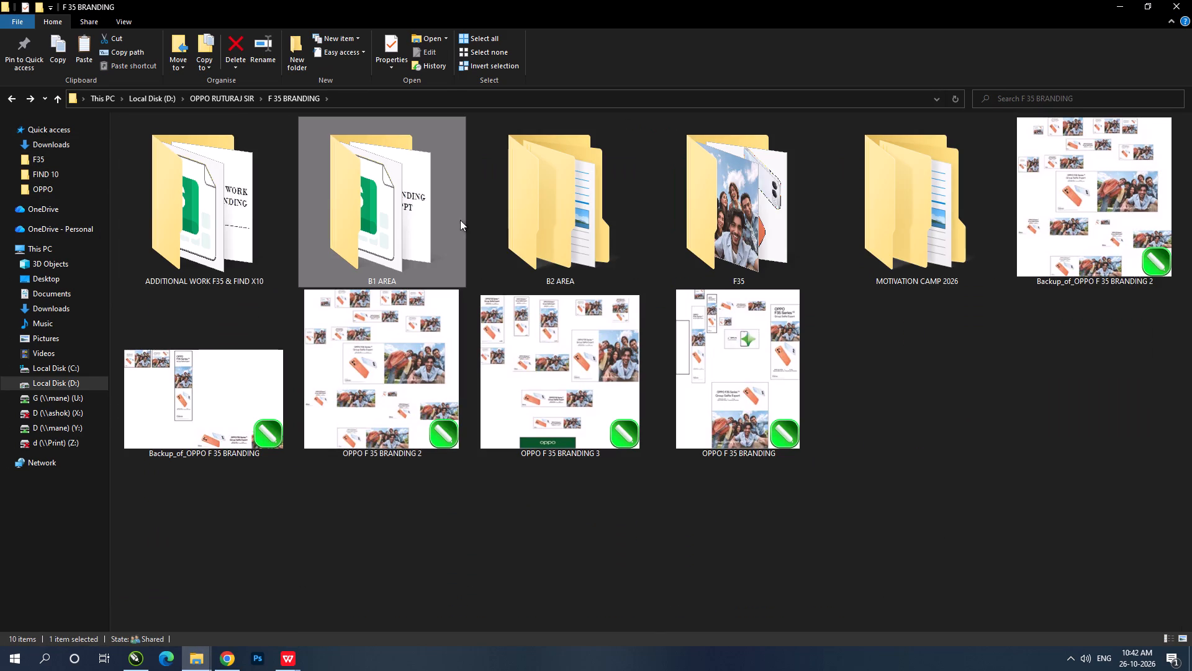
double_click(527, 202)
left_click(257, 217)
double_click(257, 217)
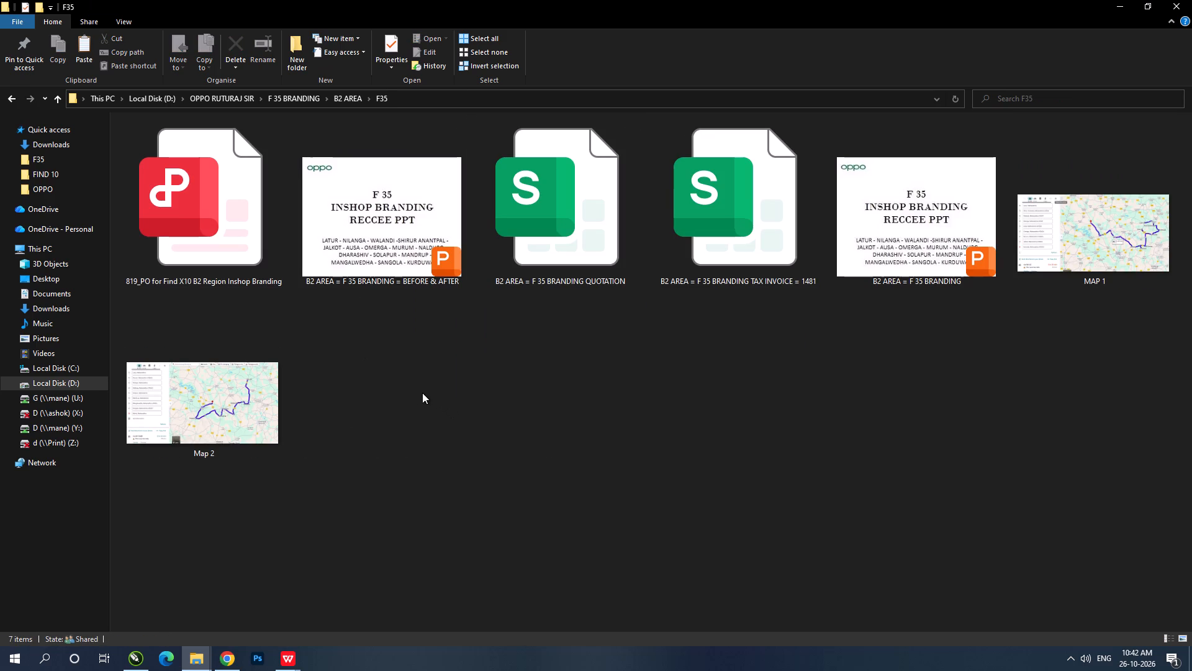
right_click(422, 393)
left_click(466, 478)
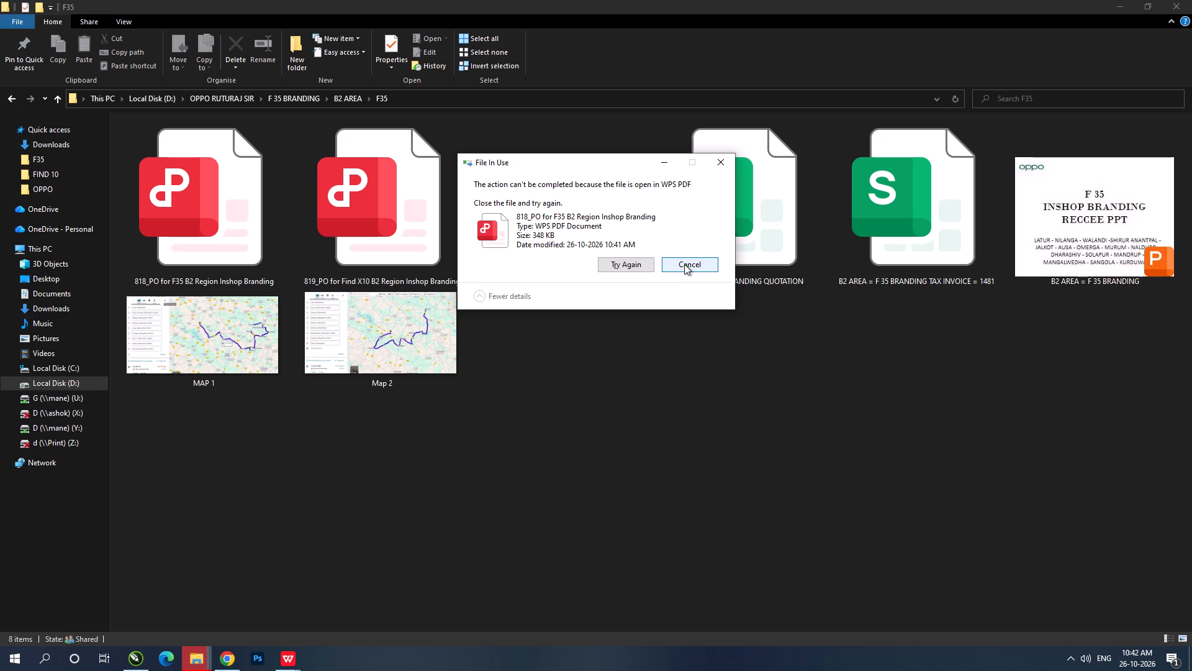
Close the open 818_PO for F35 B2 Region Inshop Branding PDF and retry moving it from Downloads into the F35 folder.
left_click(205, 658)
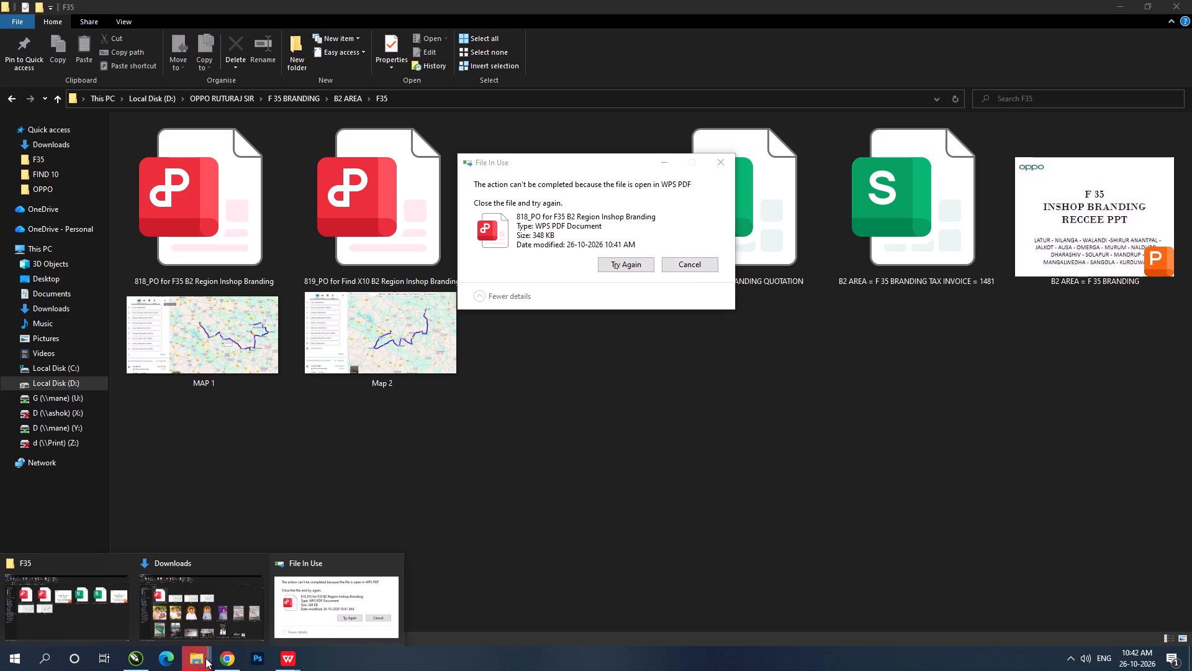
left_click(292, 666)
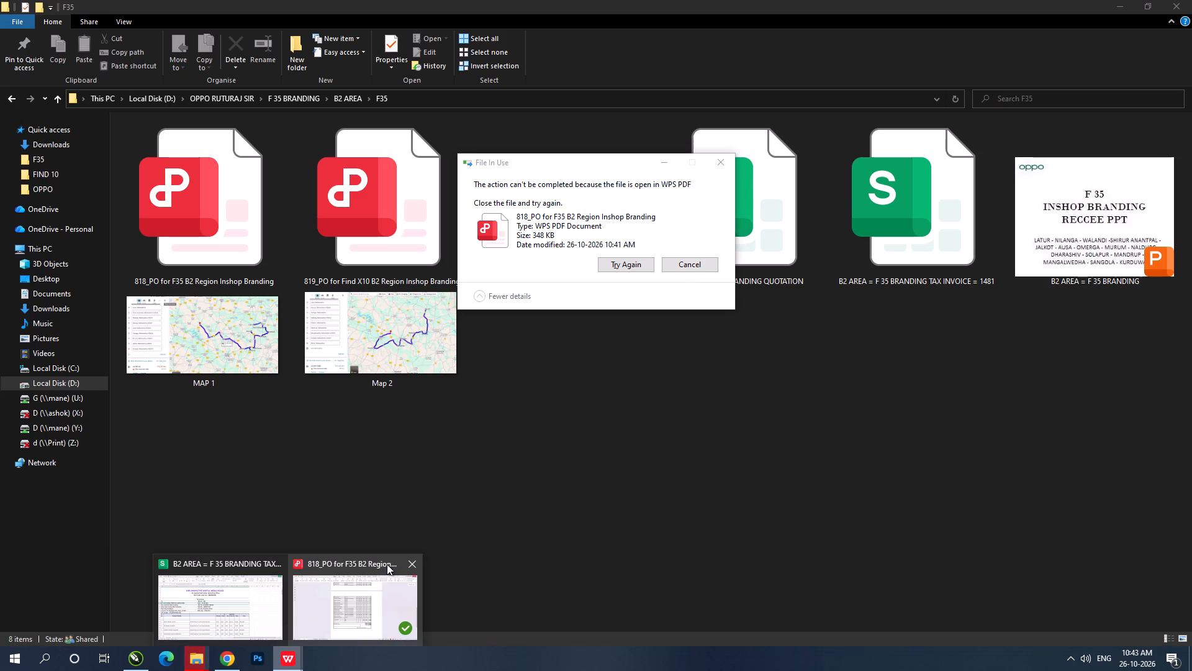
left_click(405, 563)
left_click(626, 263)
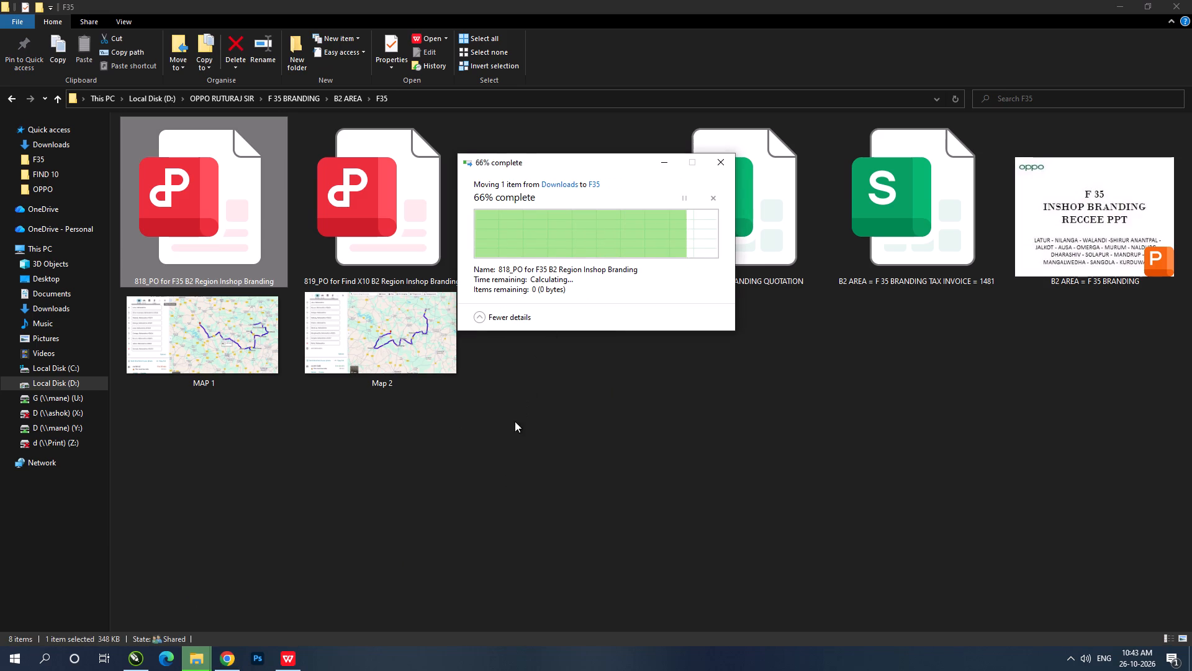
left_click(350, 545)
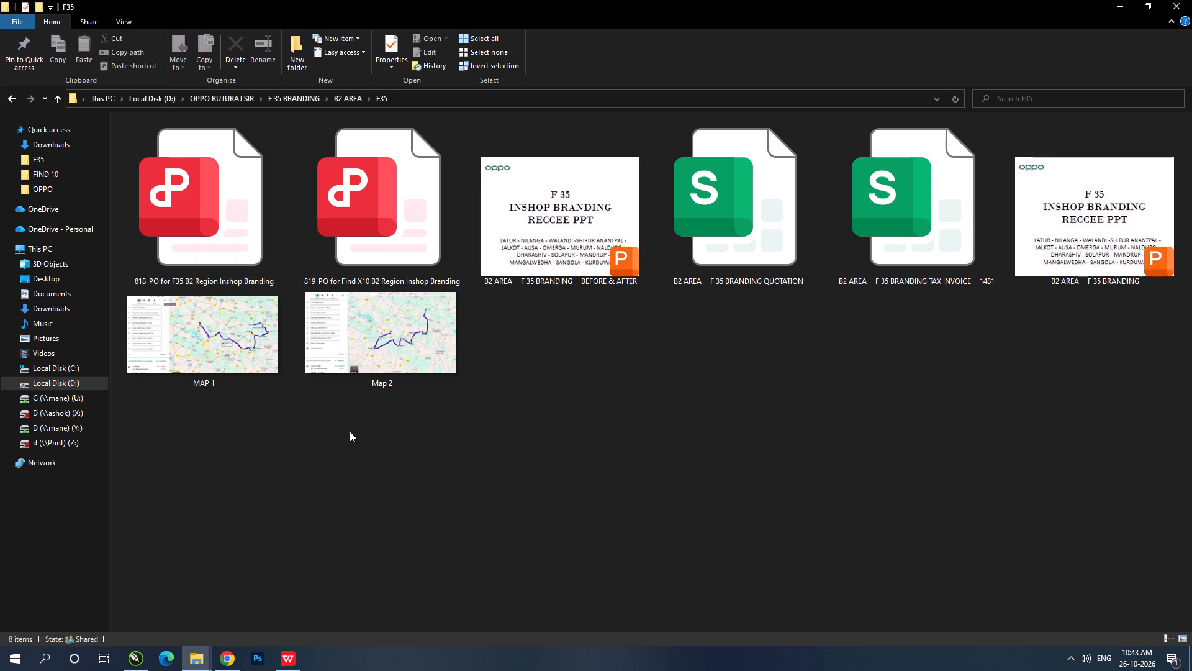
left_click(350, 431)
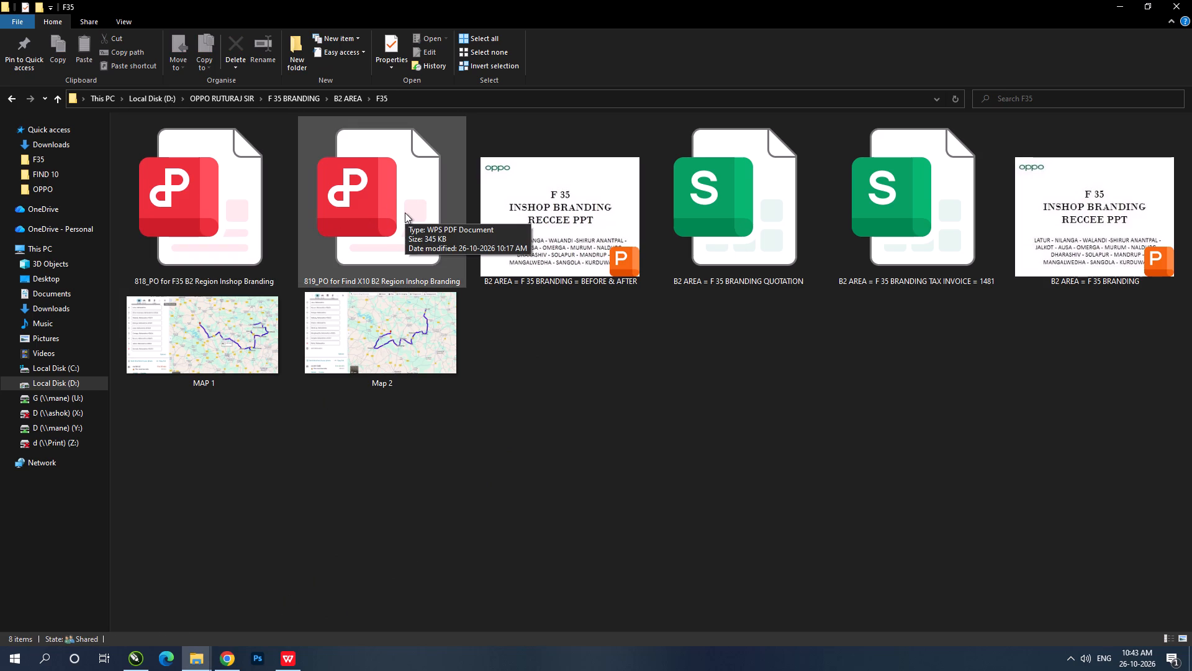
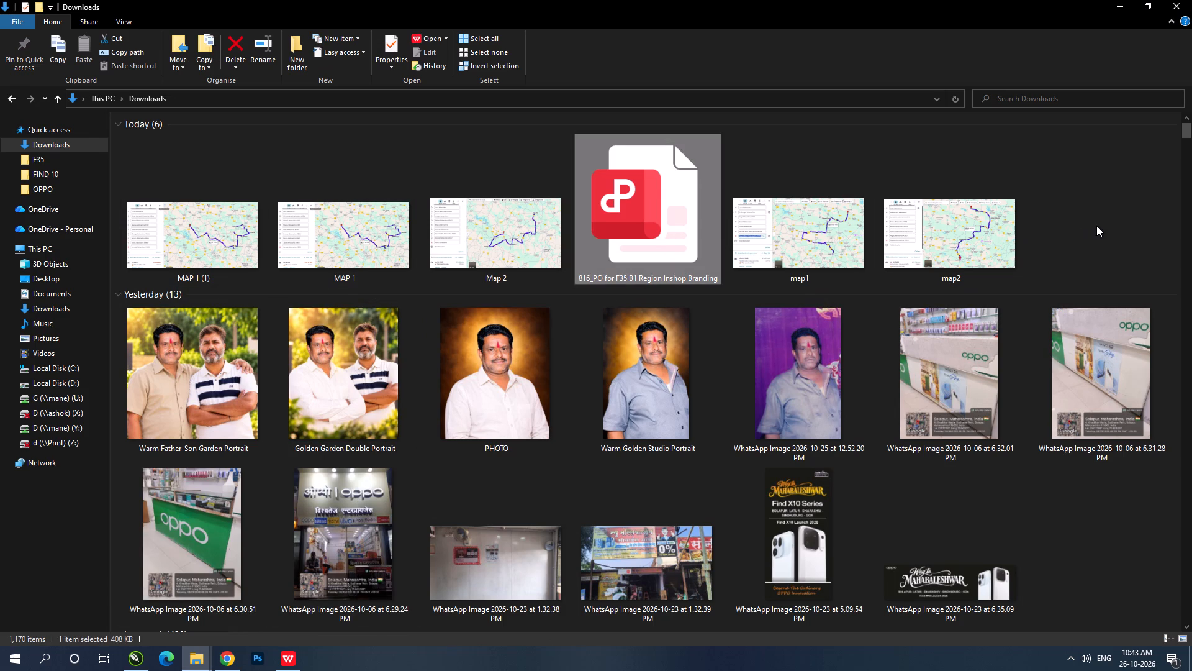
Delete all of today's files from Downloads: the map images and the 816_PO for F35 B1 Region Inshop Branding PDF.
left_click_drag(1095, 228, 223, 247)
key("Delete")
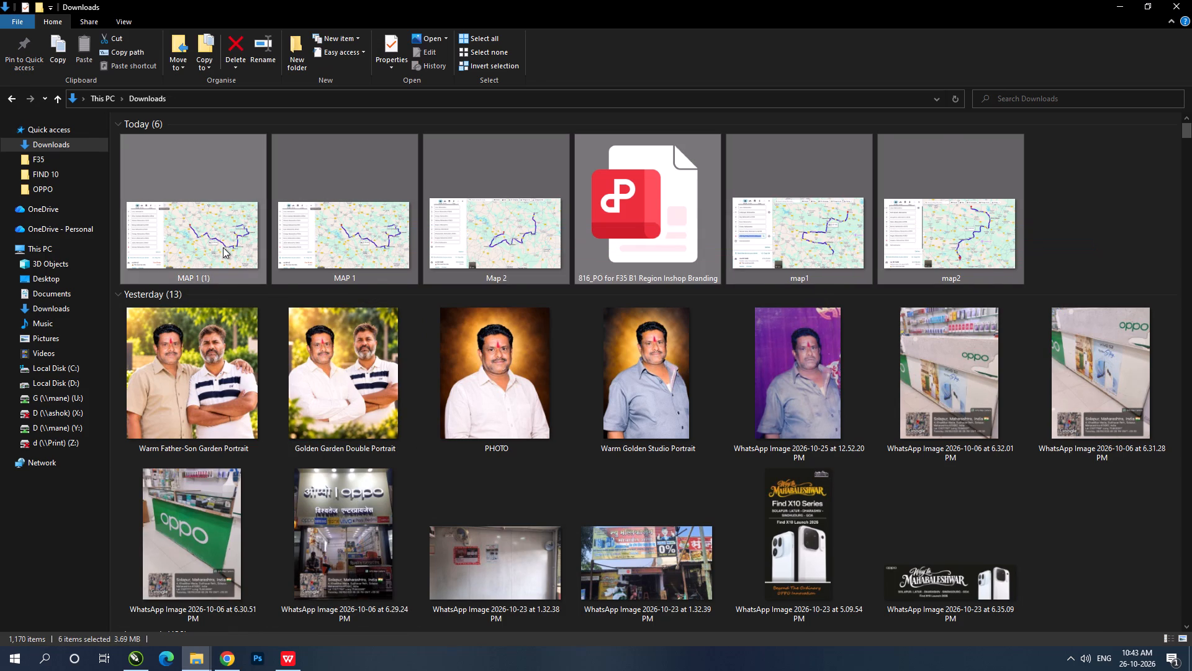
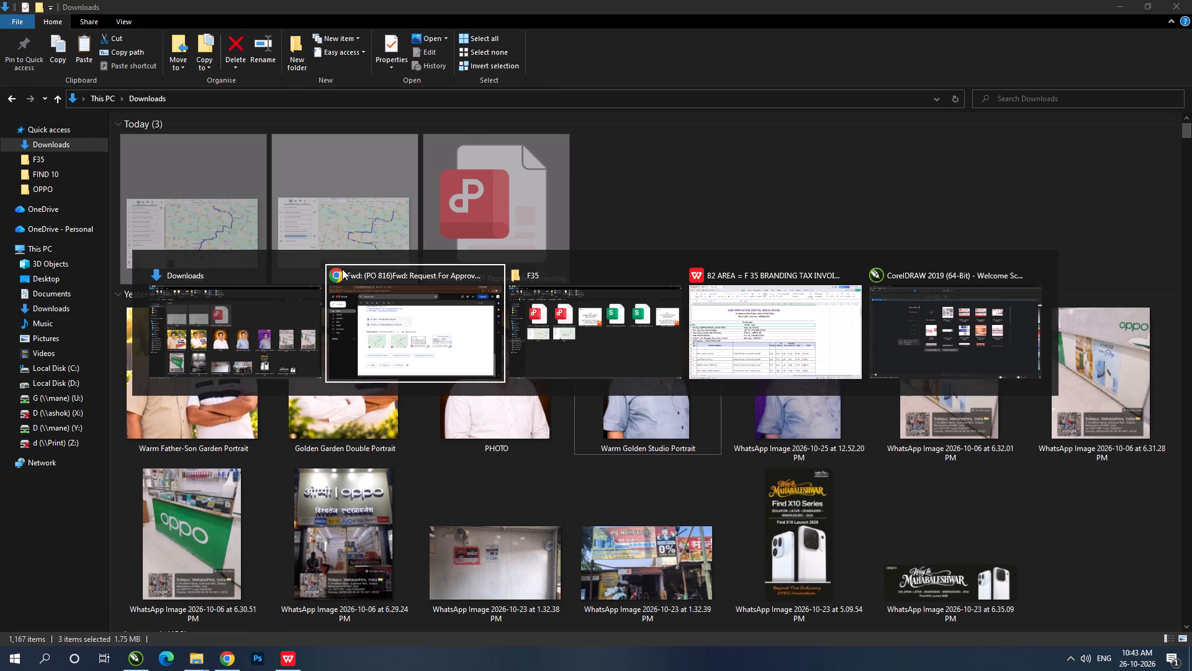
Switch to the F35 folder window and go up to its parent folder, B2 AREA.
key("alt+Tab")
left_click(541, 483)
key("BackSpace")
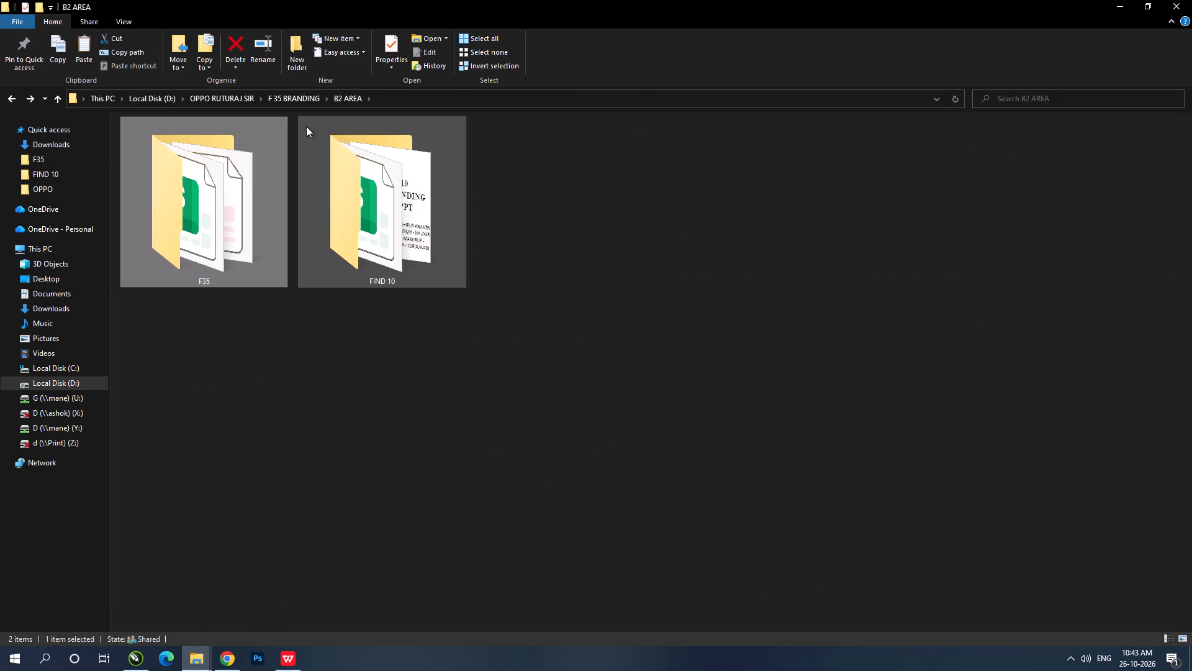
Paste the map1, map2 and 816_PO for F35 B1 Region Inshop Branding files into the B1 AREA folder under F 35 BRANDING.
left_click(285, 102)
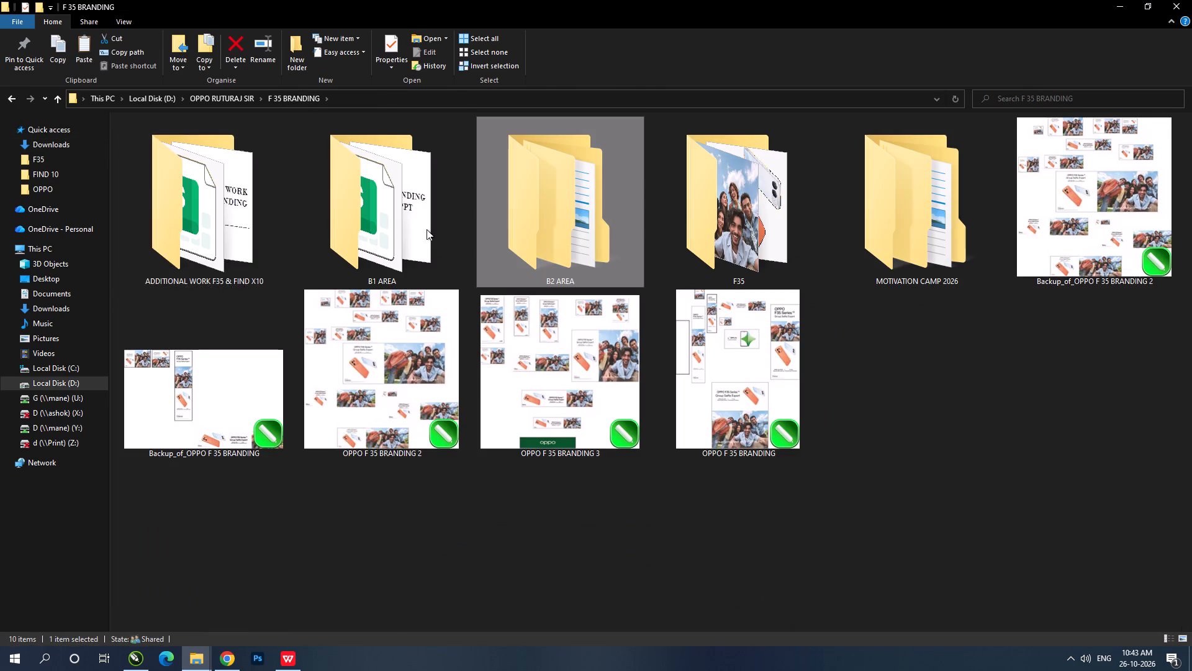
double_click(427, 229)
double_click(215, 212)
left_click(215, 212)
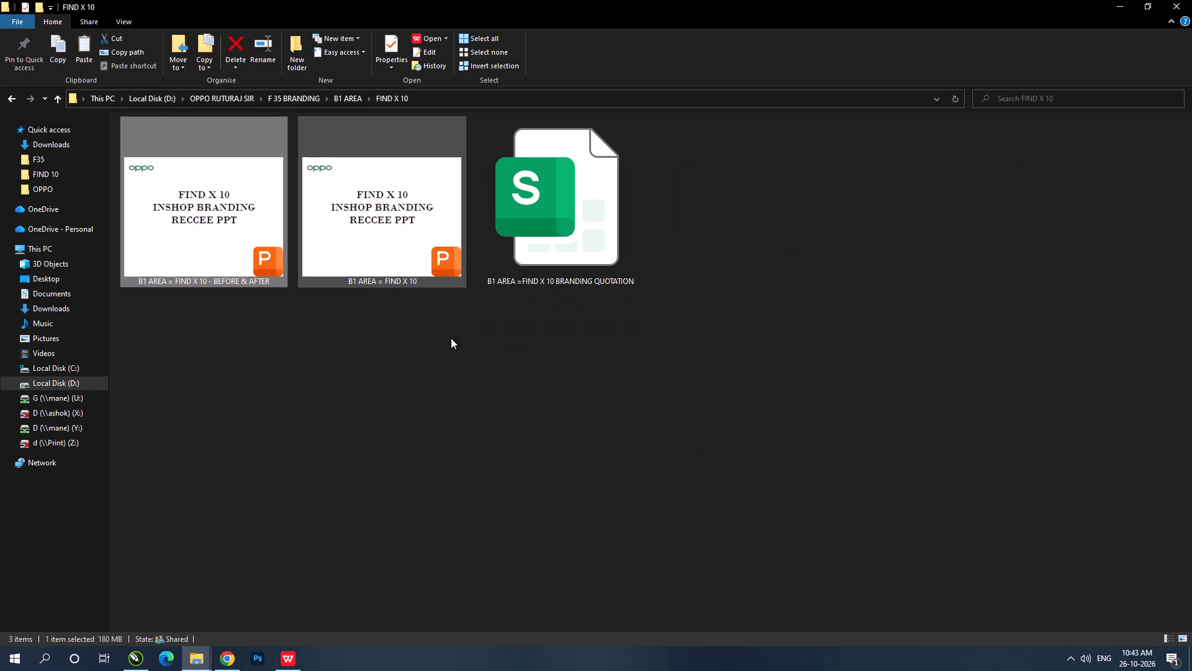
left_click(484, 394)
key("BackSpace")
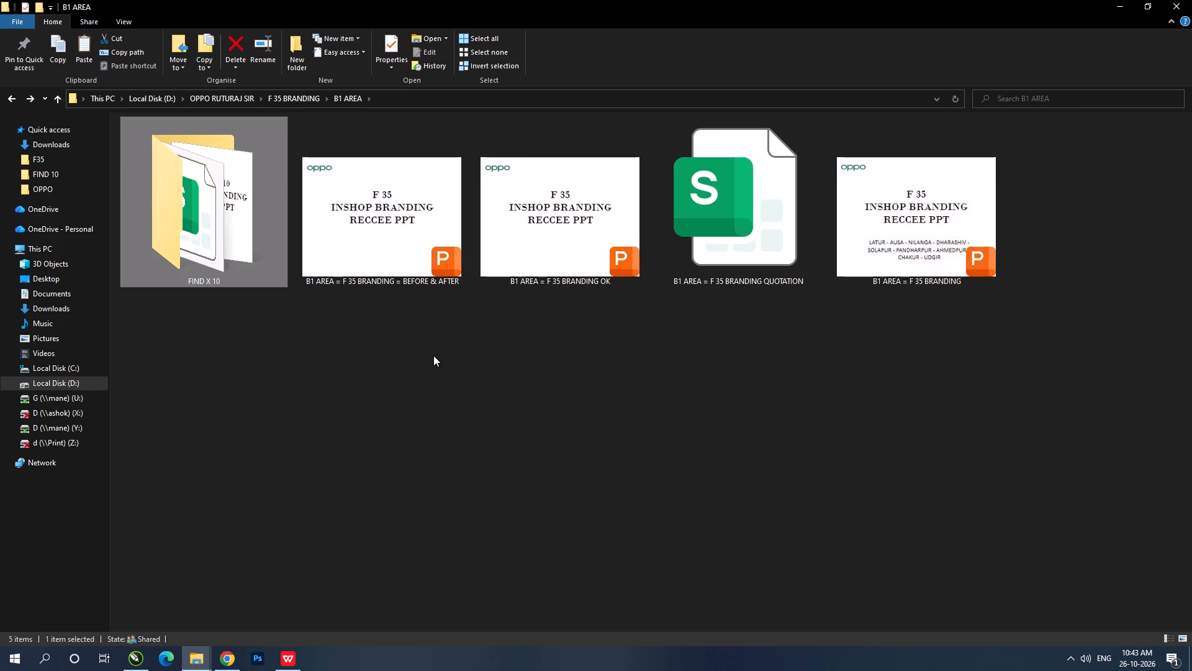
right_click(433, 408)
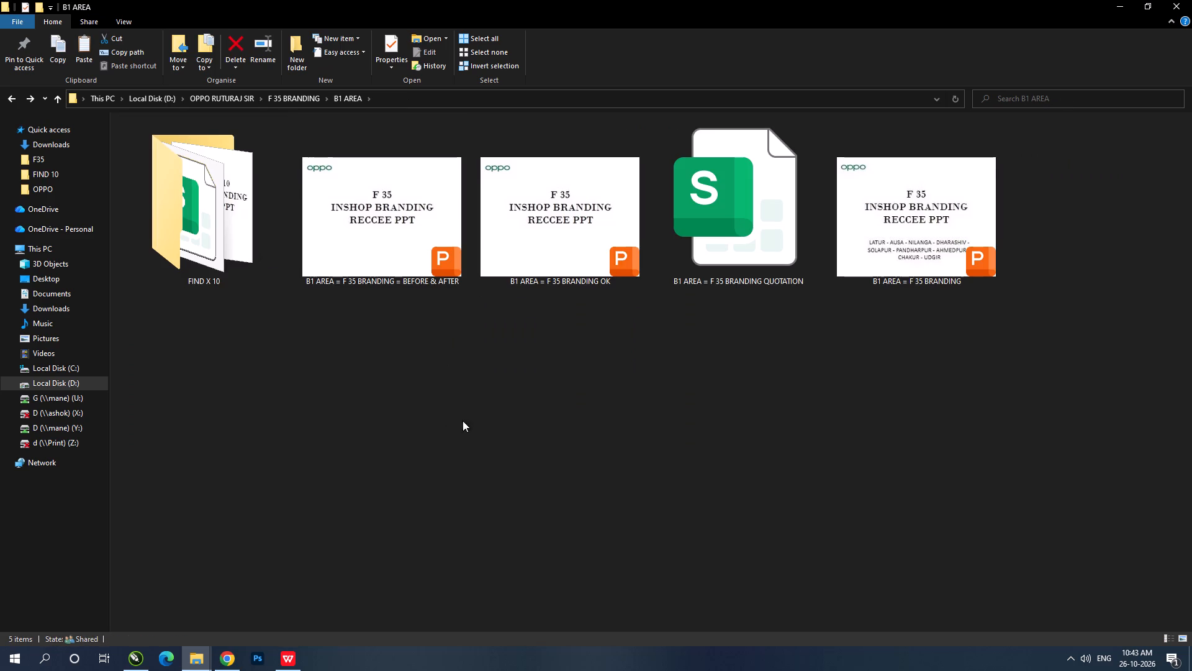
left_click(469, 492)
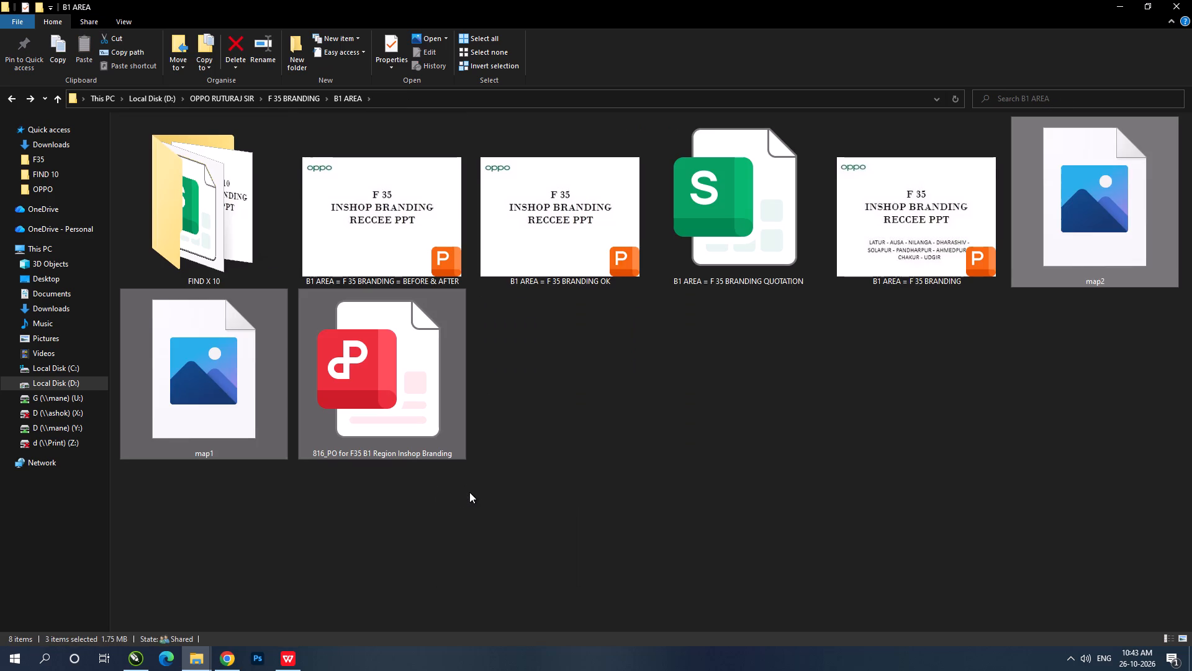
left_click(692, 440)
Duplicate the B1 AREA = F 35 BRANDING QUOTATION spreadsheet and rename the copy as B1 AREA = F 35 BRANDING = TAX INVOICE = 1482.
left_click(755, 231)
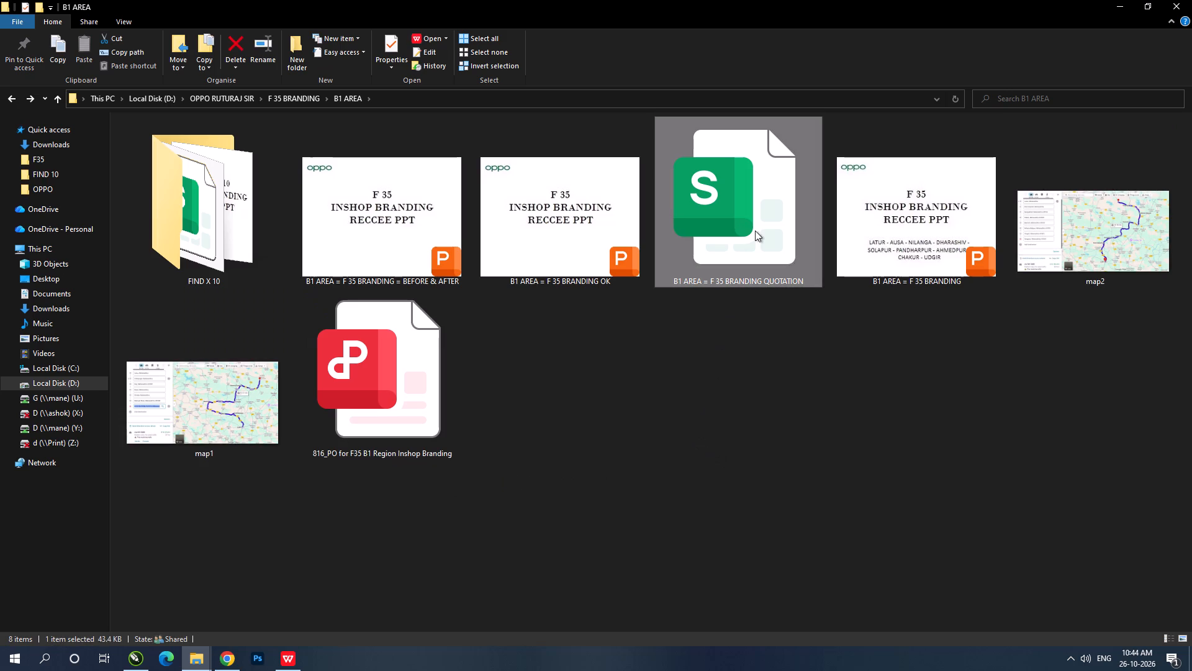
key("ctrl+c")
key("ctrl+v")
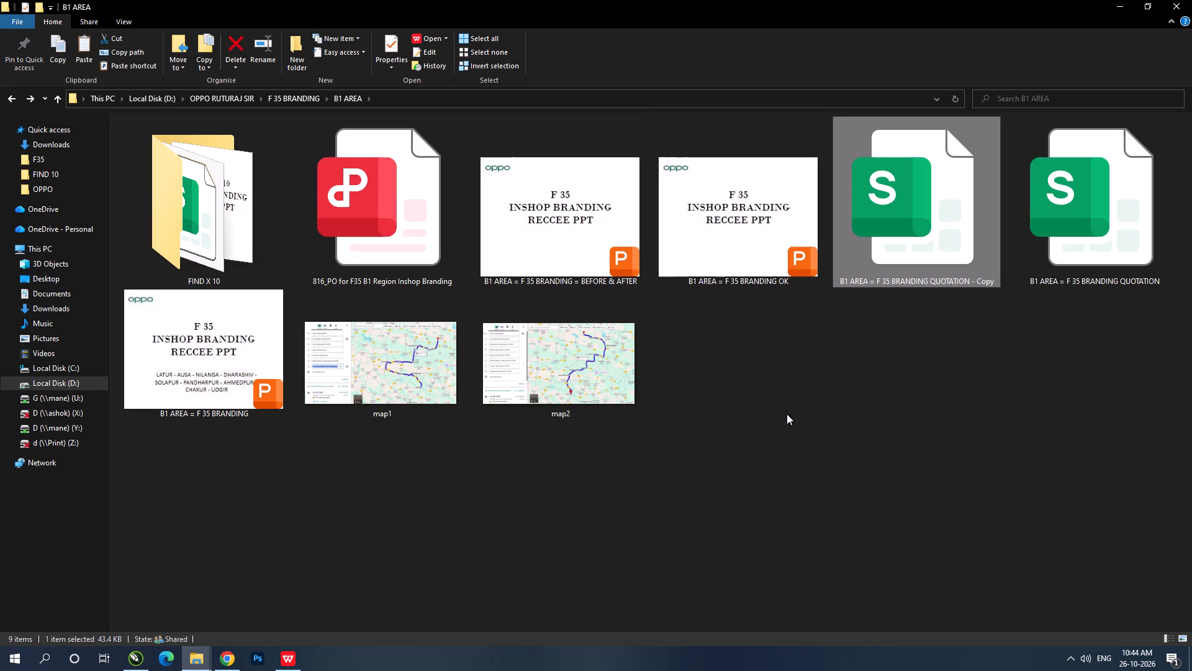
key("F2")
left_click_drag(931, 283, 976, 283)
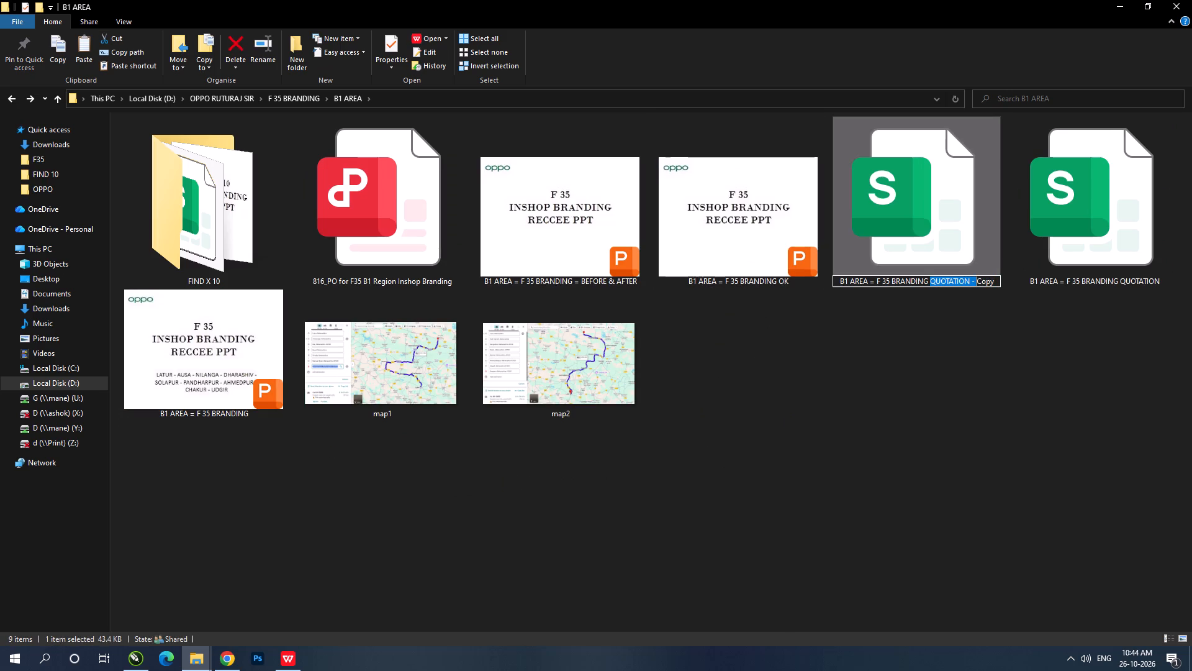
left_click_drag(976, 283, 1032, 283)
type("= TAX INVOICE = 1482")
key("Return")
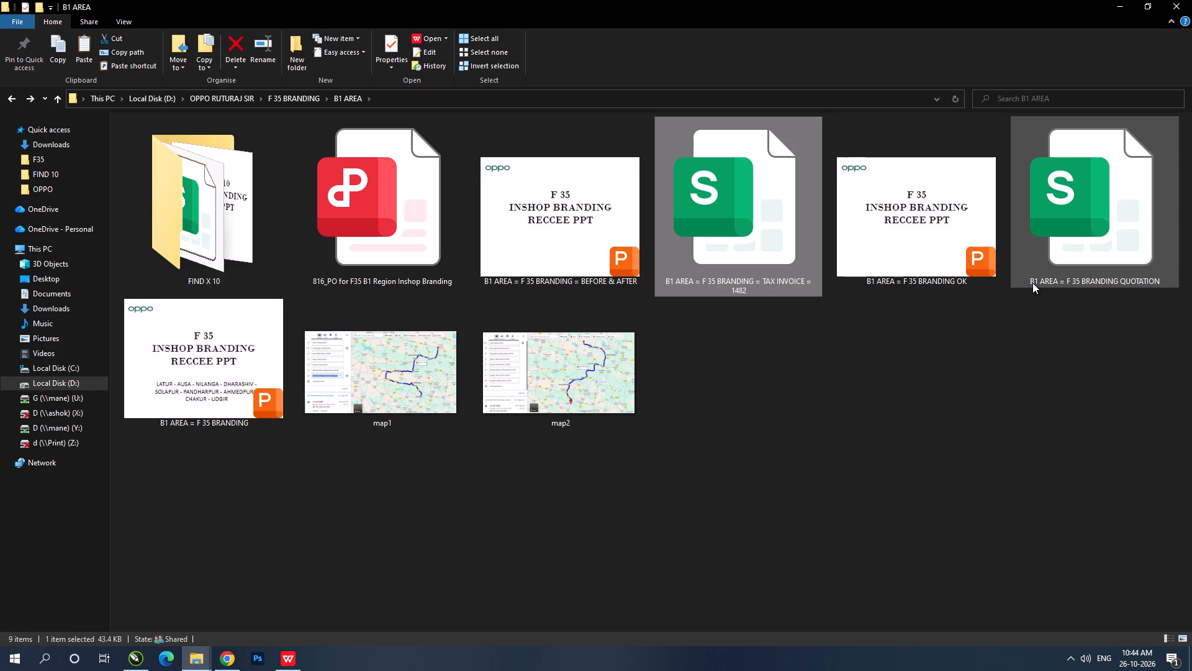
Open the B1 invoice copy and replace its quotation header with rows 1 to 13 copied from the B2 AREA tax invoice.
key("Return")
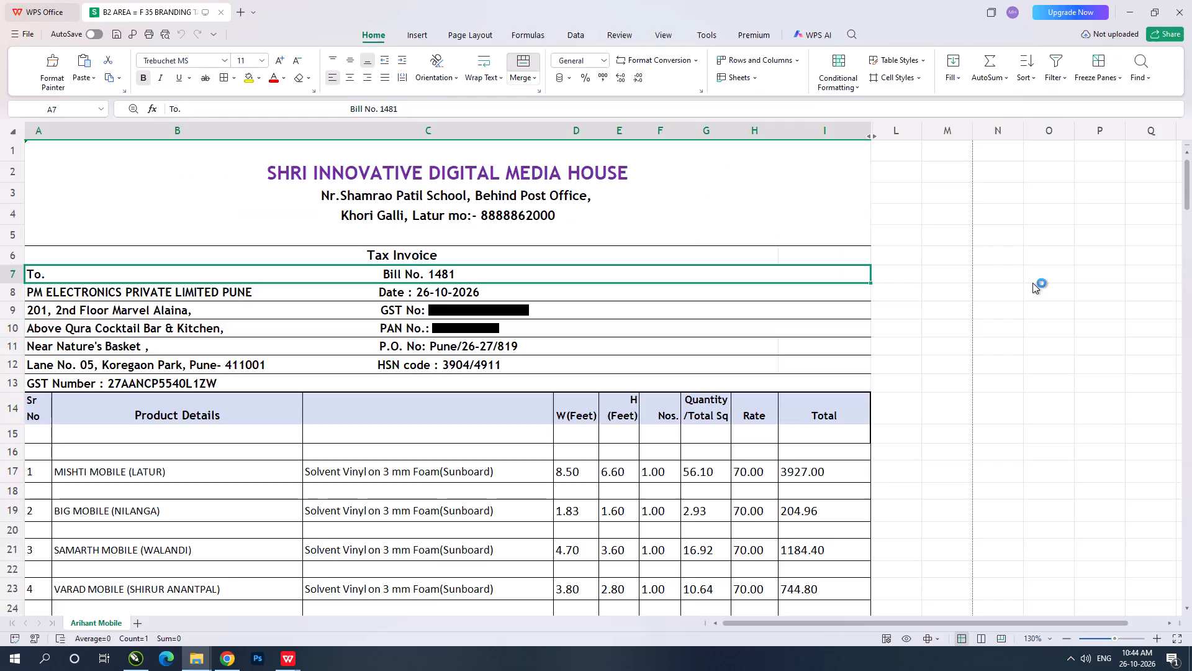
left_click(165, 0)
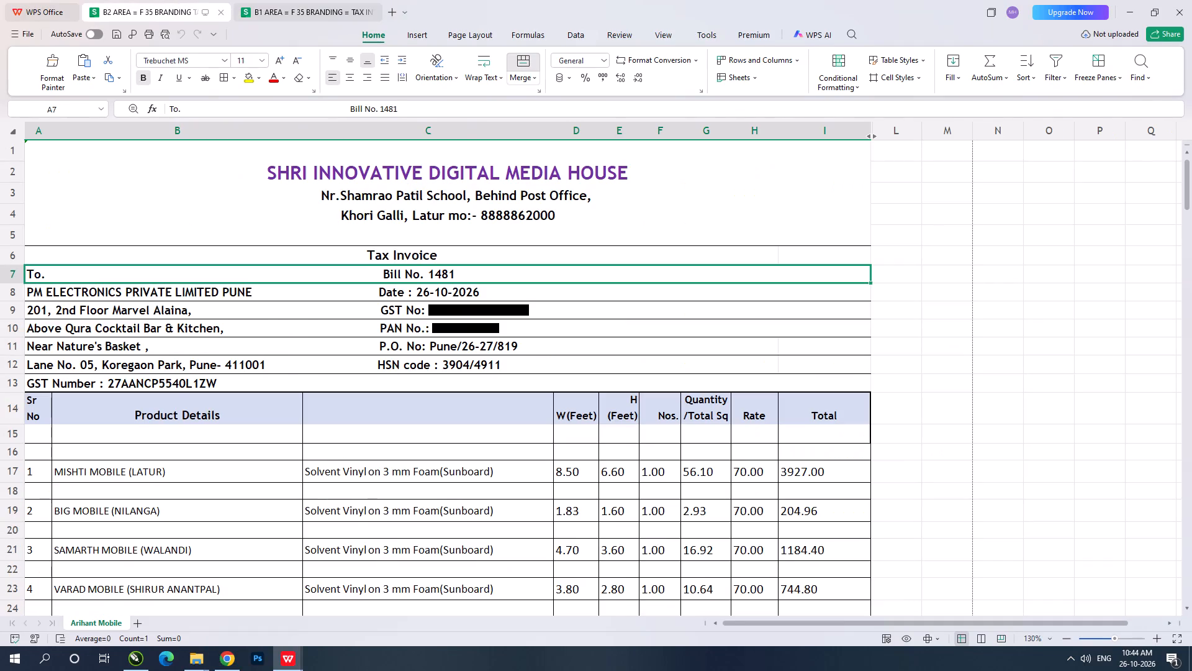
scroll(351, 273, "up", 6)
left_click(11, 148)
left_click(14, 382, "shift")
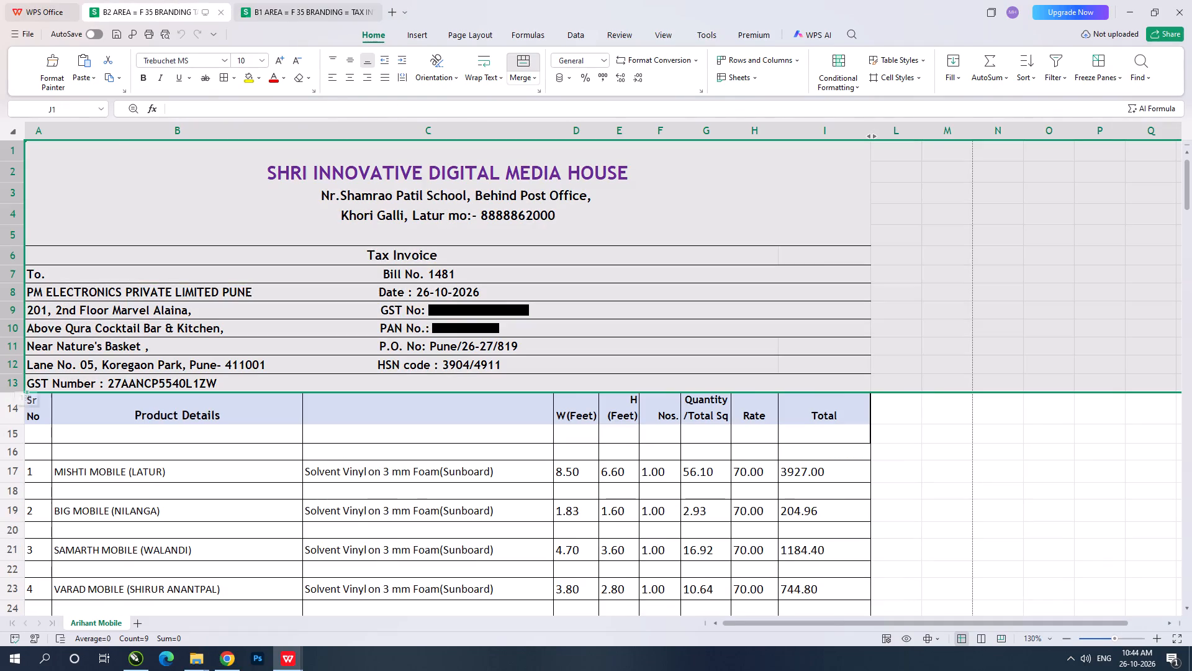
key("ctrl+c")
left_click(273, 0)
scroll(63, 172, "up", 11)
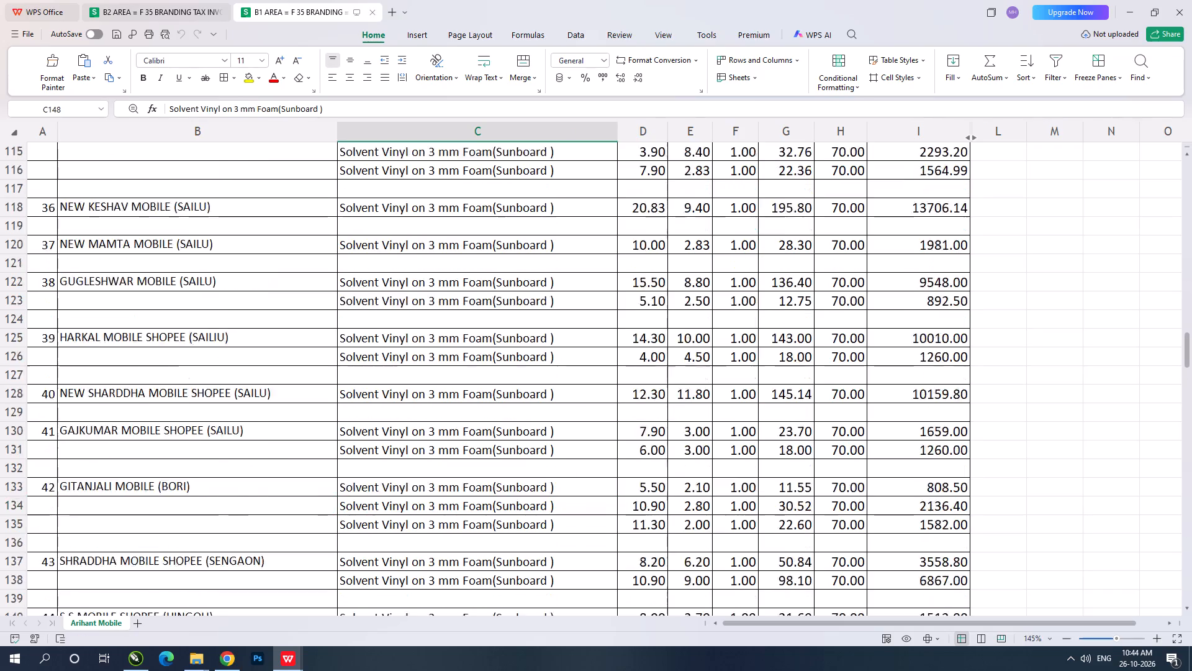
left_click_drag(1187, 342, 1176, 138)
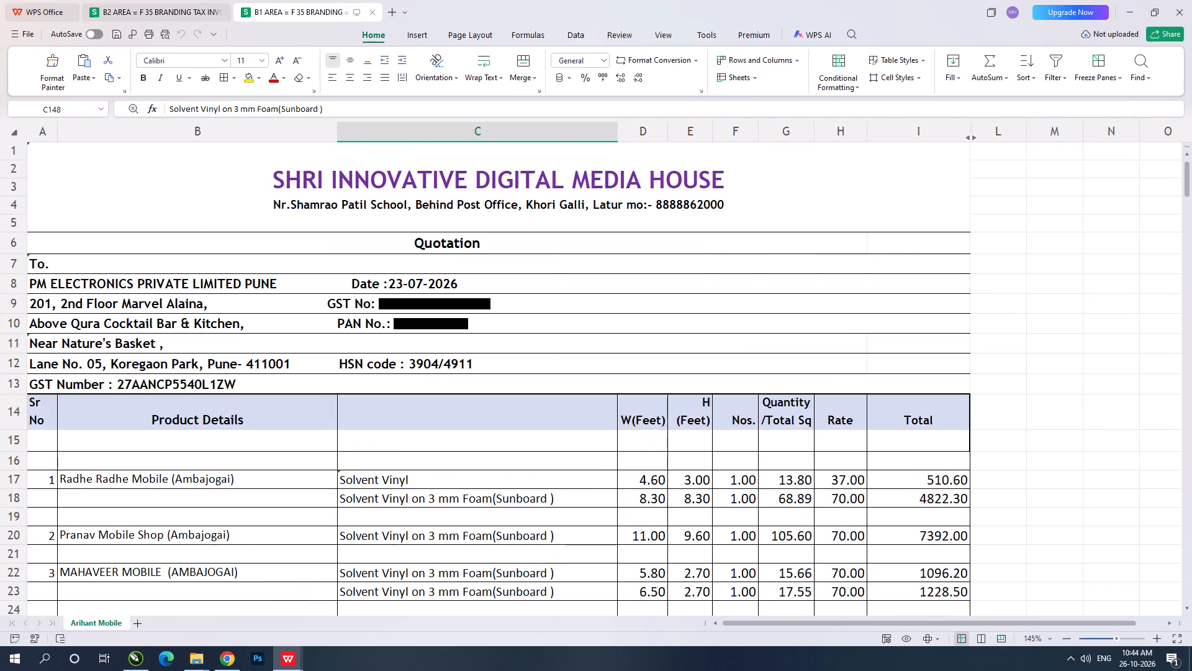
left_click(13, 151)
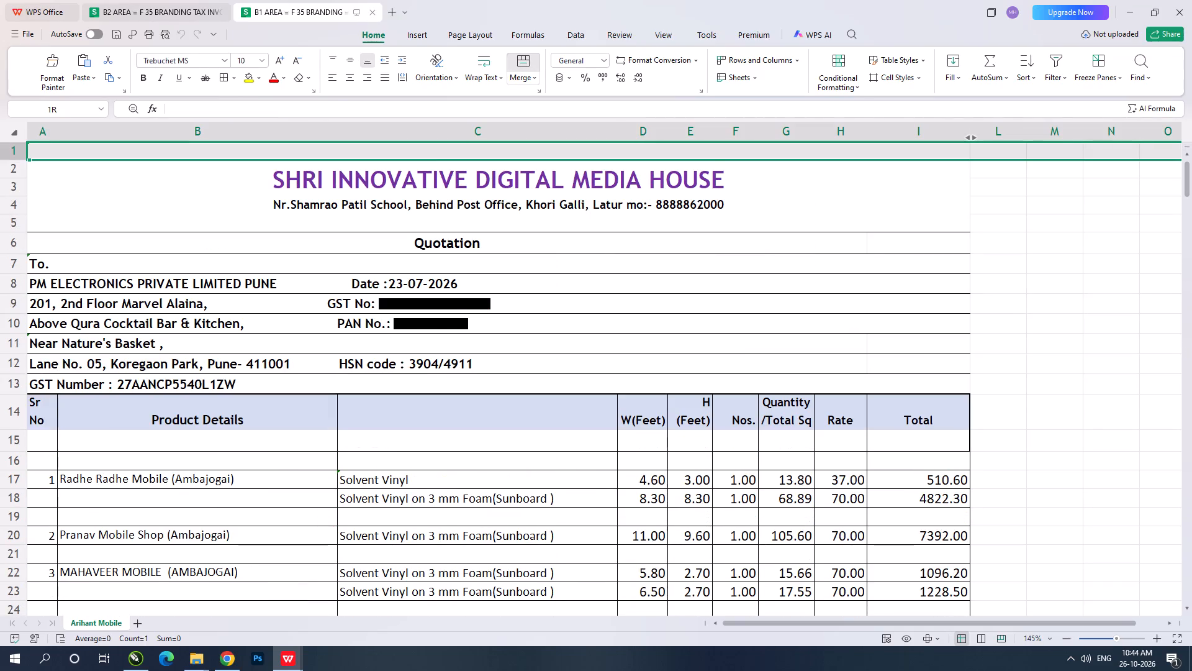
key("ctrl+v")
Set the bill number in the B1 invoice header to 1482 and save the workbook.
double_click(484, 293)
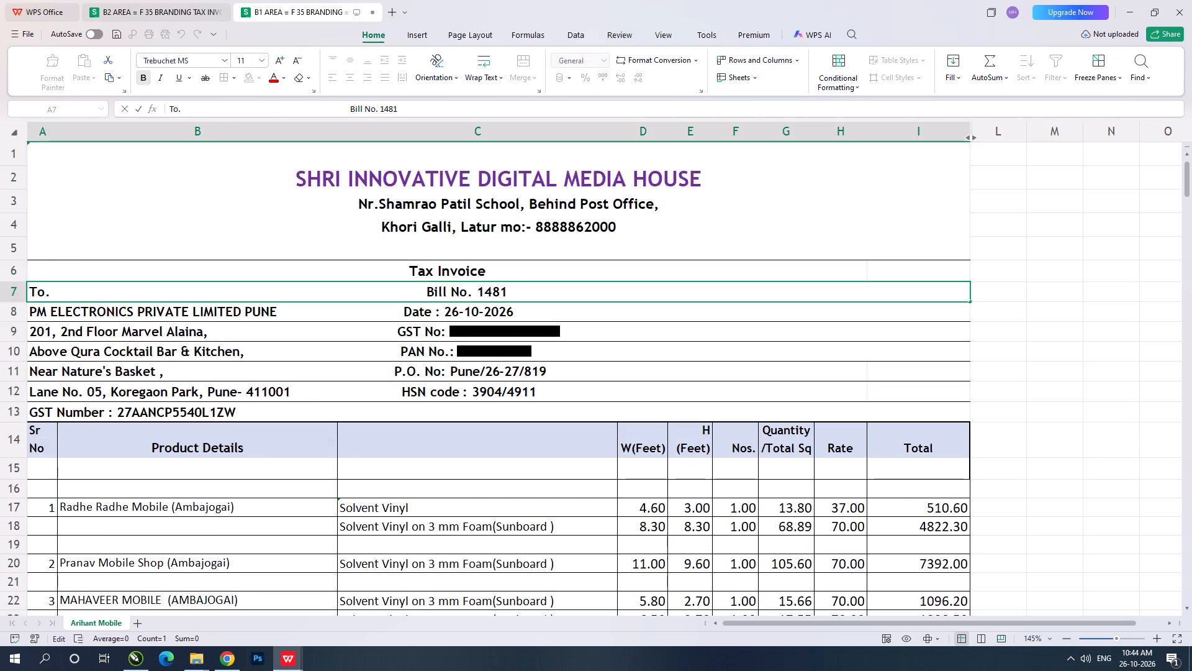
left_click(516, 291)
key("BackSpace")
key("2")
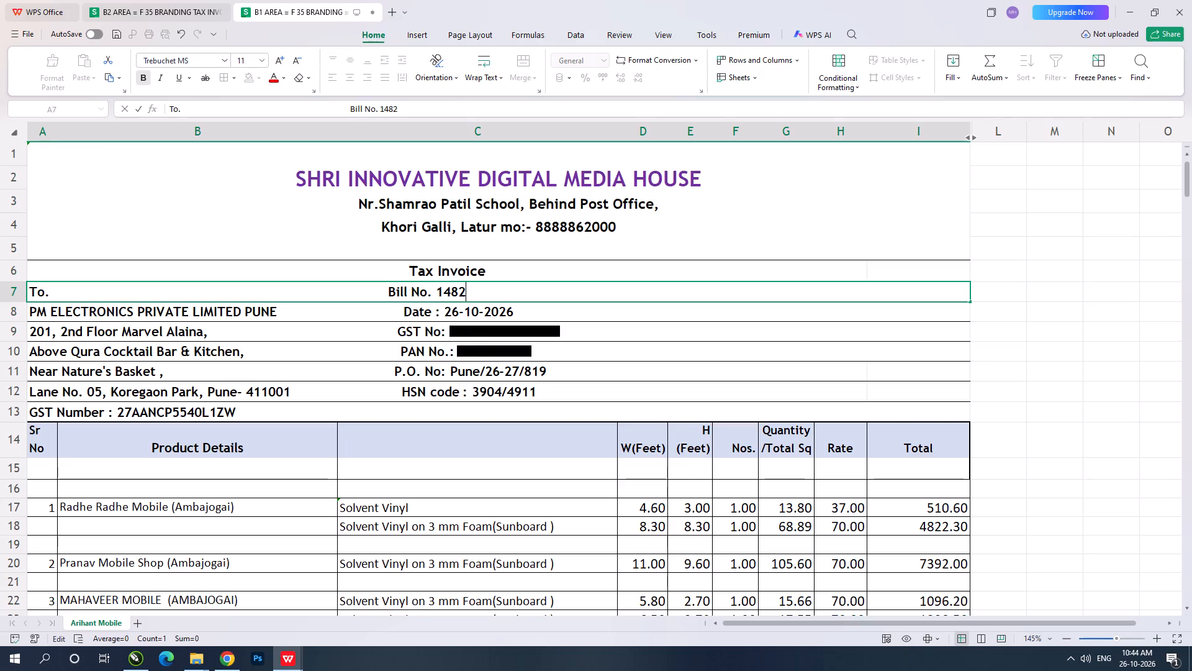
key("Tab")
left_click(515, 315)
key("ctrl+s")
Copy the P.O. number from the 816_PO PDF into the B1 invoice header as P.O. No: Pune/26-27/816 and save.
key("alt+Tab")
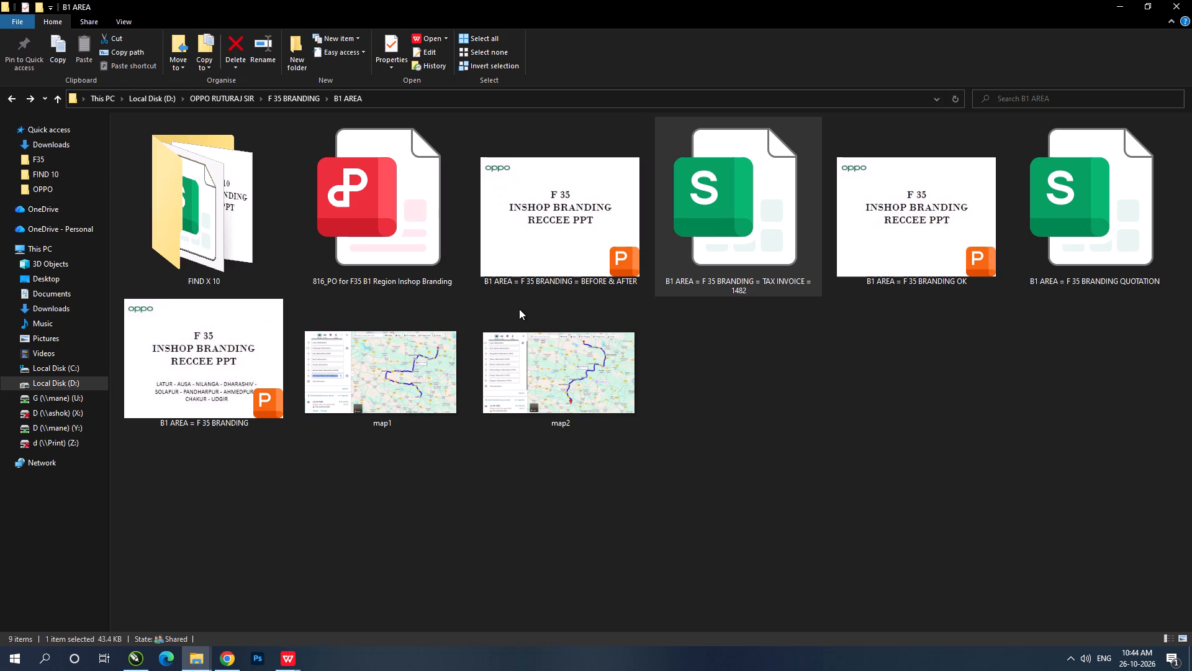
double_click(402, 248)
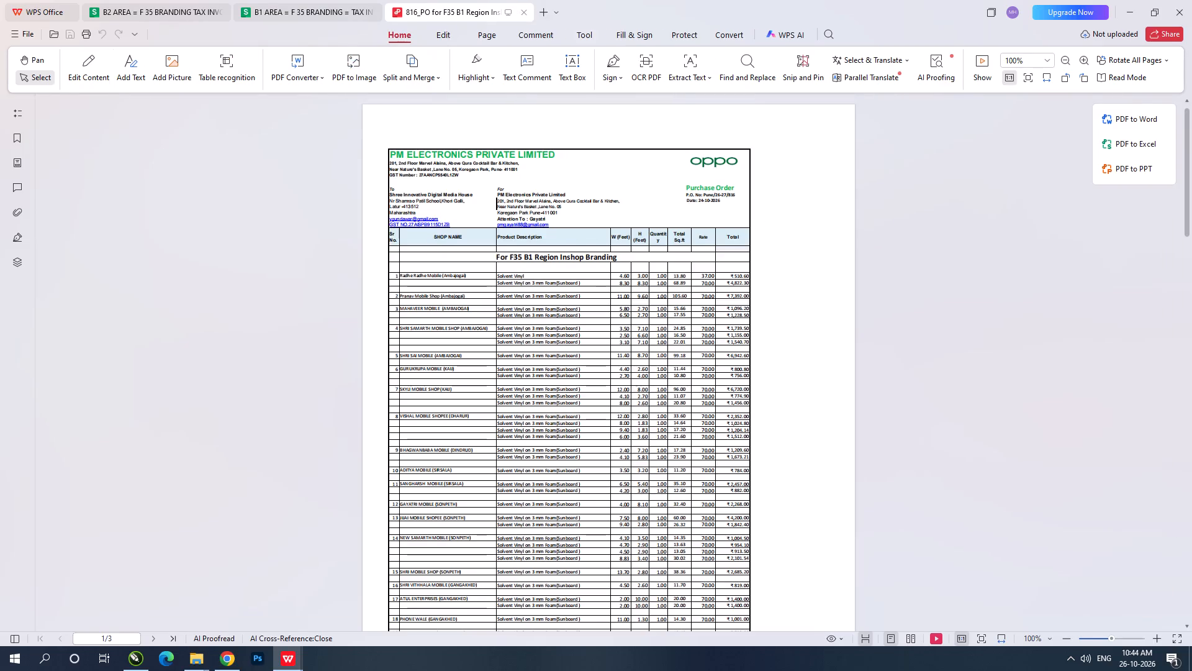
left_click_drag(687, 196, 740, 231)
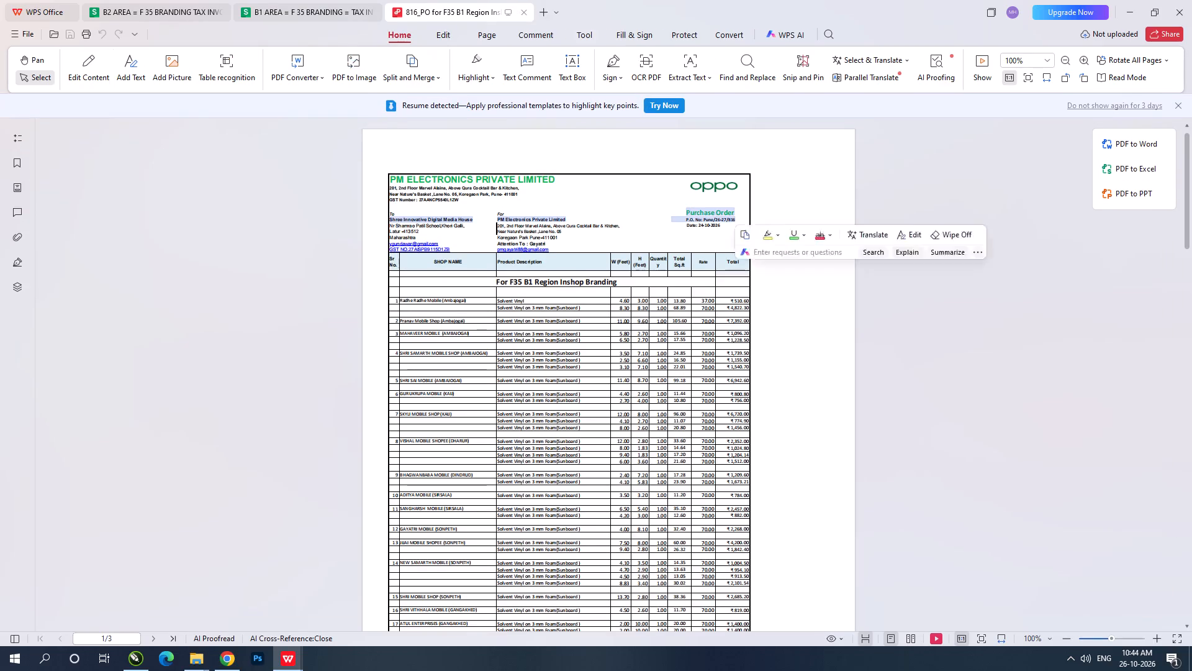
left_click(695, 221)
left_click_drag(687, 221, 736, 223)
key("ctrl+c")
key("ctrl+c")
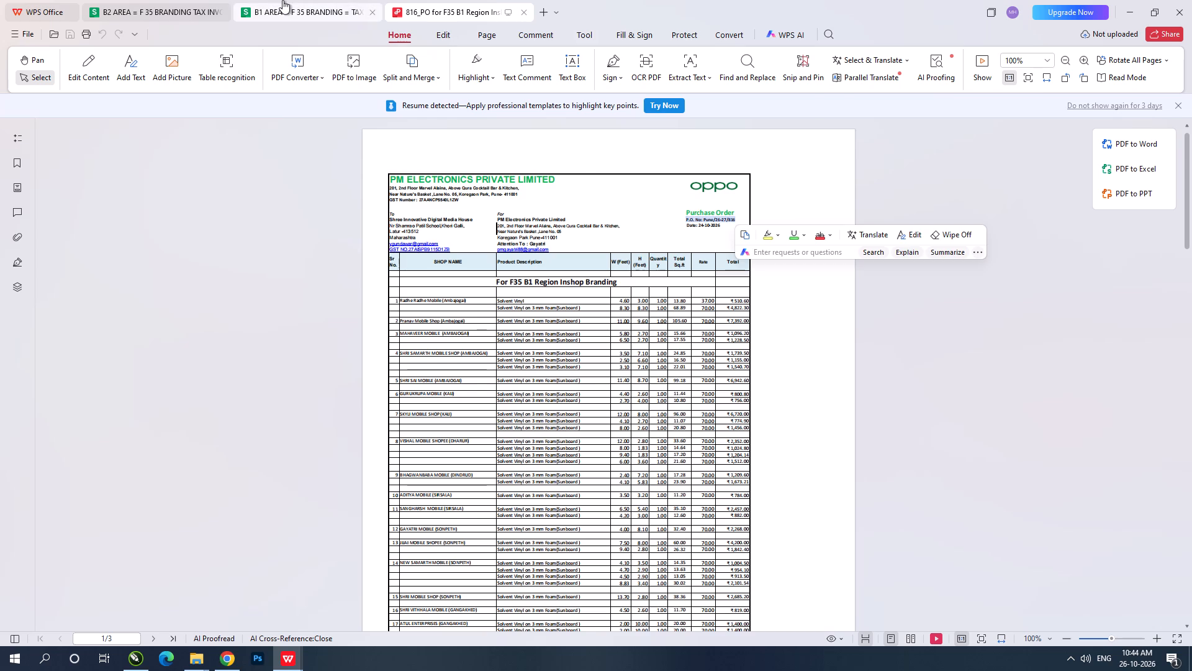
left_click(282, 0)
double_click(435, 367)
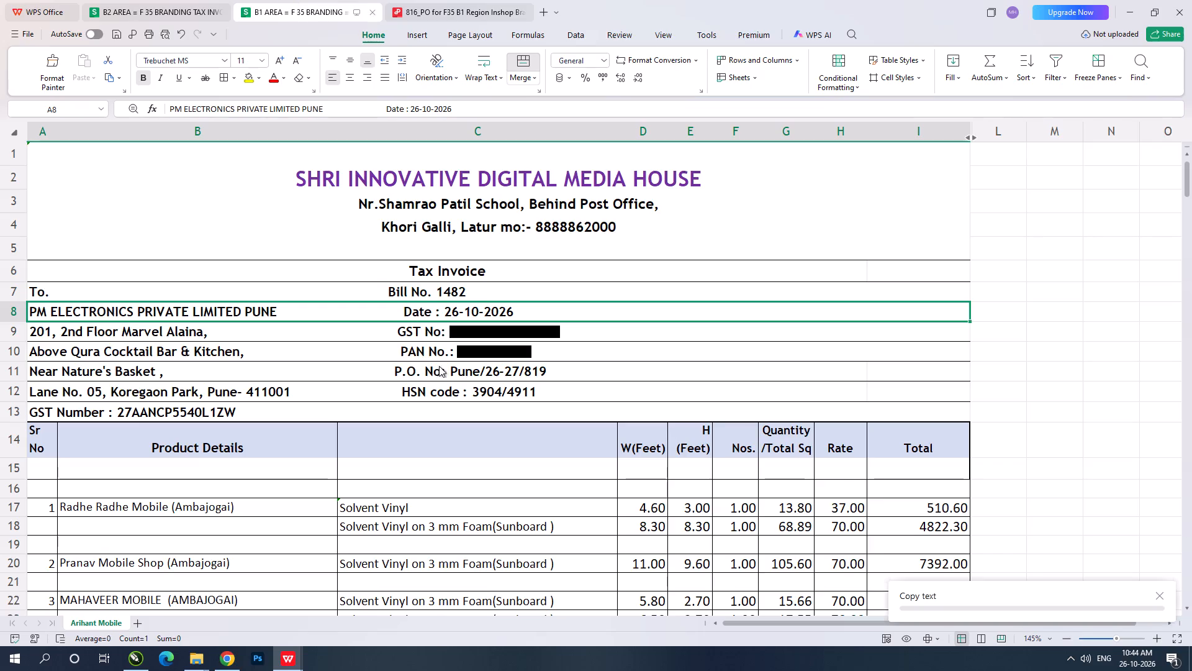
double_click(501, 370)
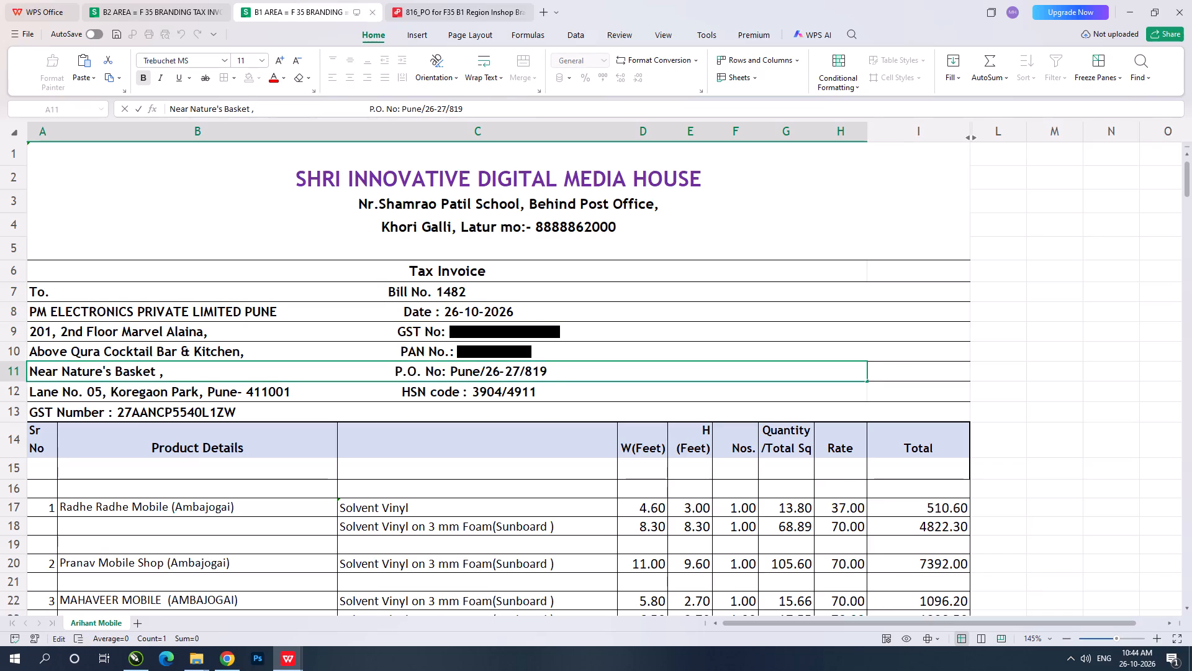
left_click_drag(394, 375, 547, 373)
key("ctrl+v")
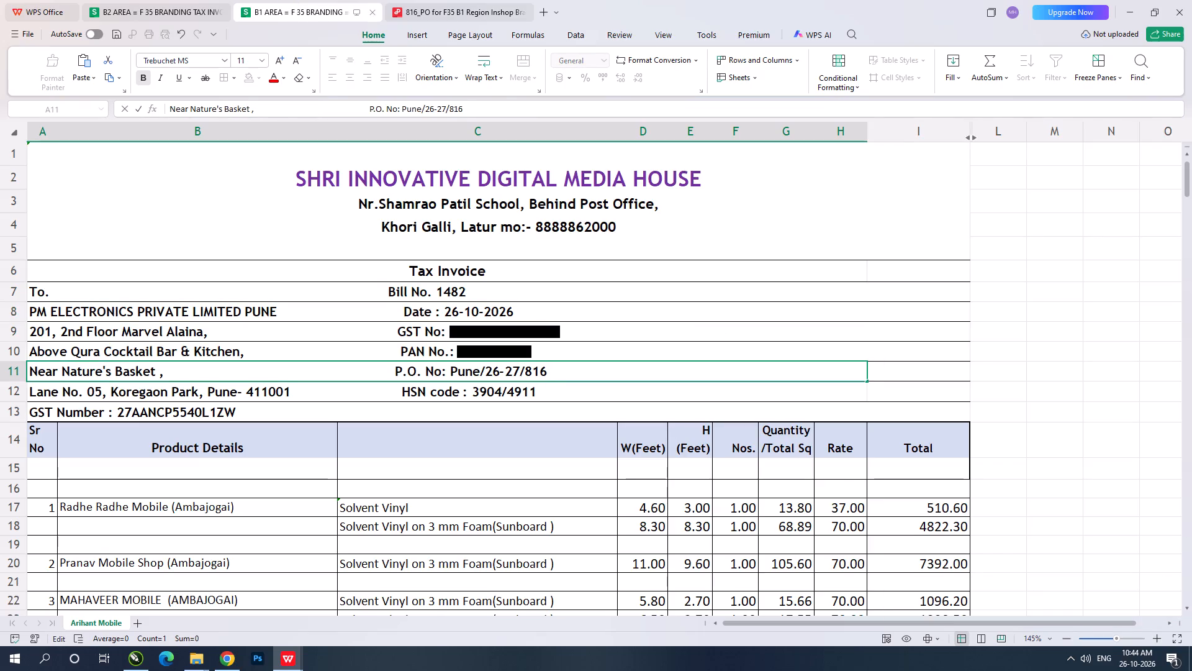
left_click(572, 354)
key("ctrl+s")
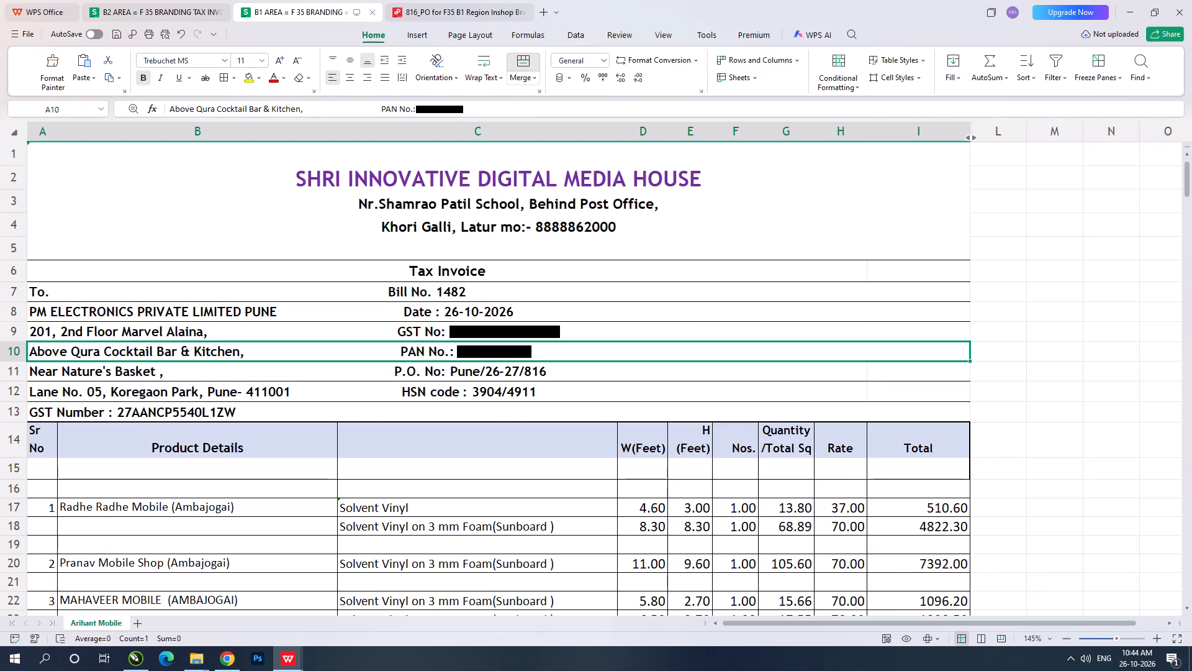
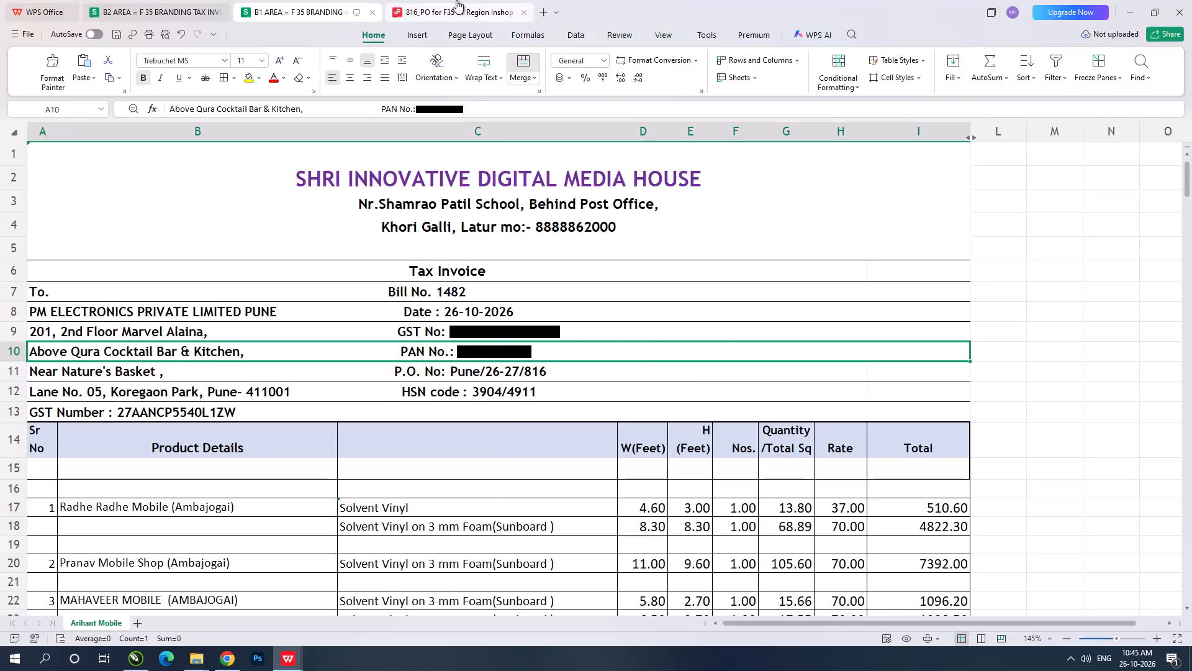
Check the B1 invoice header, including its P.O. number, against the 816 purchase order PDF and save the workbook.
left_click(333, 2)
left_click(446, 0)
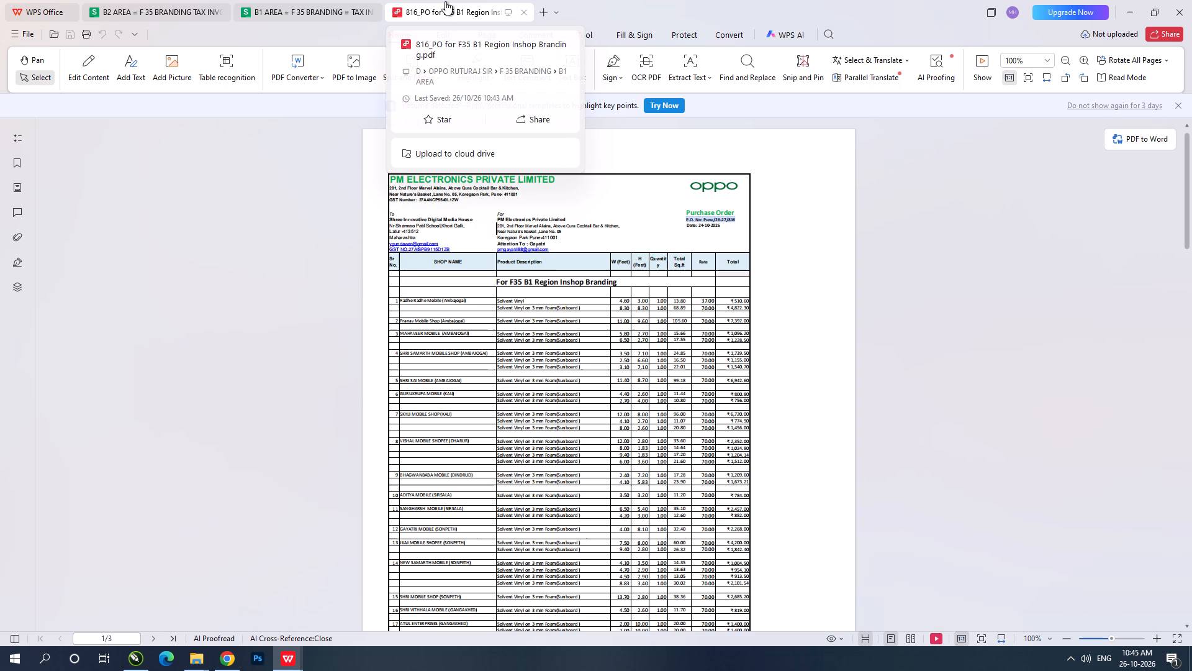
left_click(308, 0)
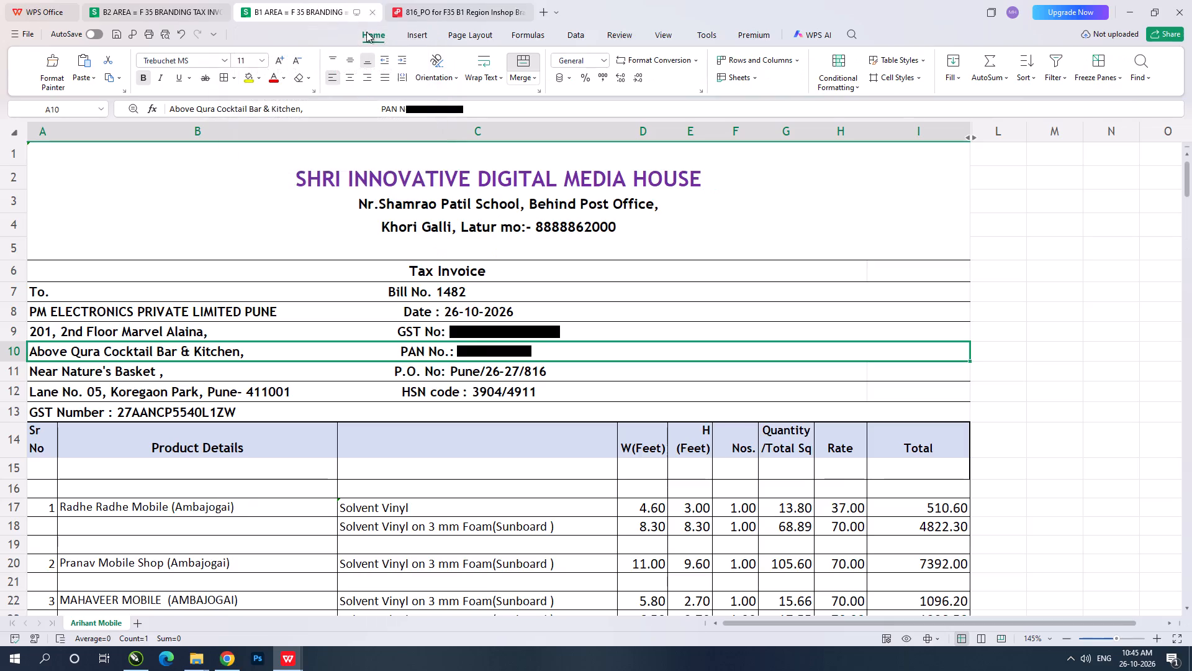
left_click(495, 327)
key("ctrl+s")
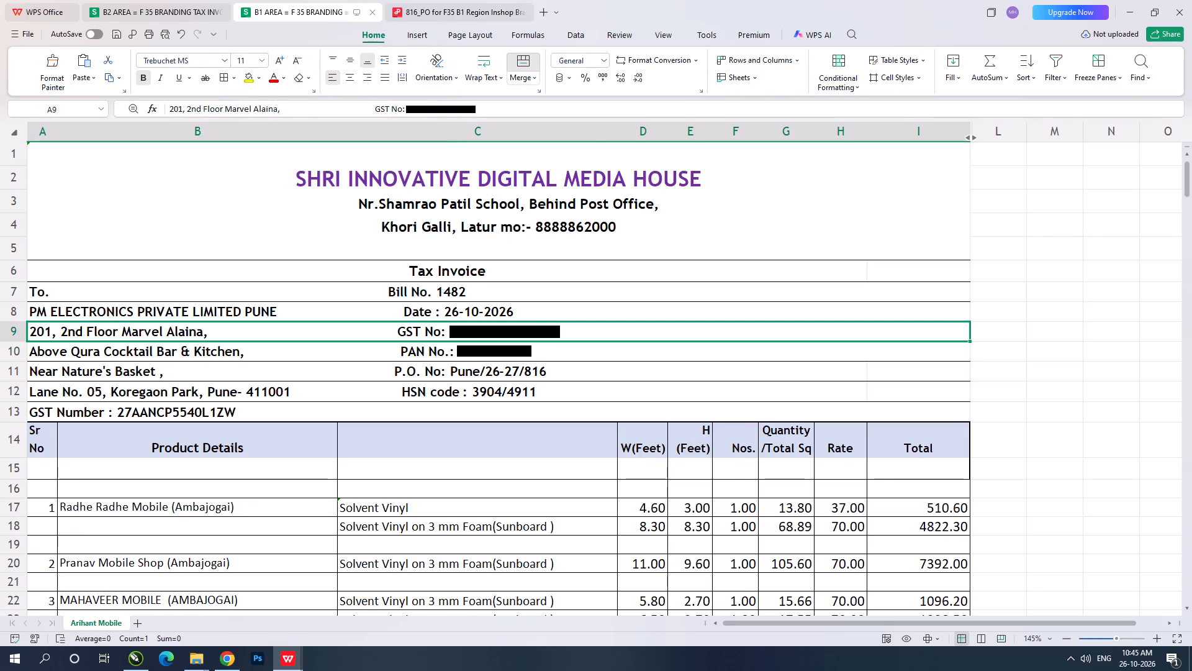
scroll(565, 456, "down", 10)
scroll(556, 464, "up", 5)
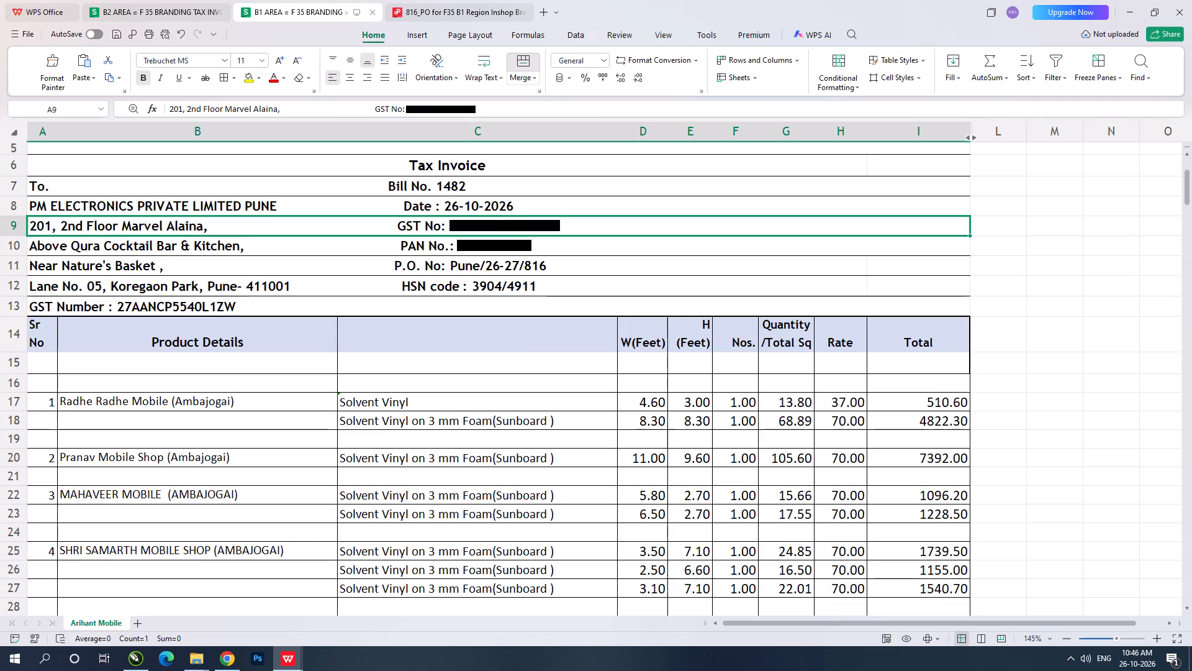
left_click(463, 3)
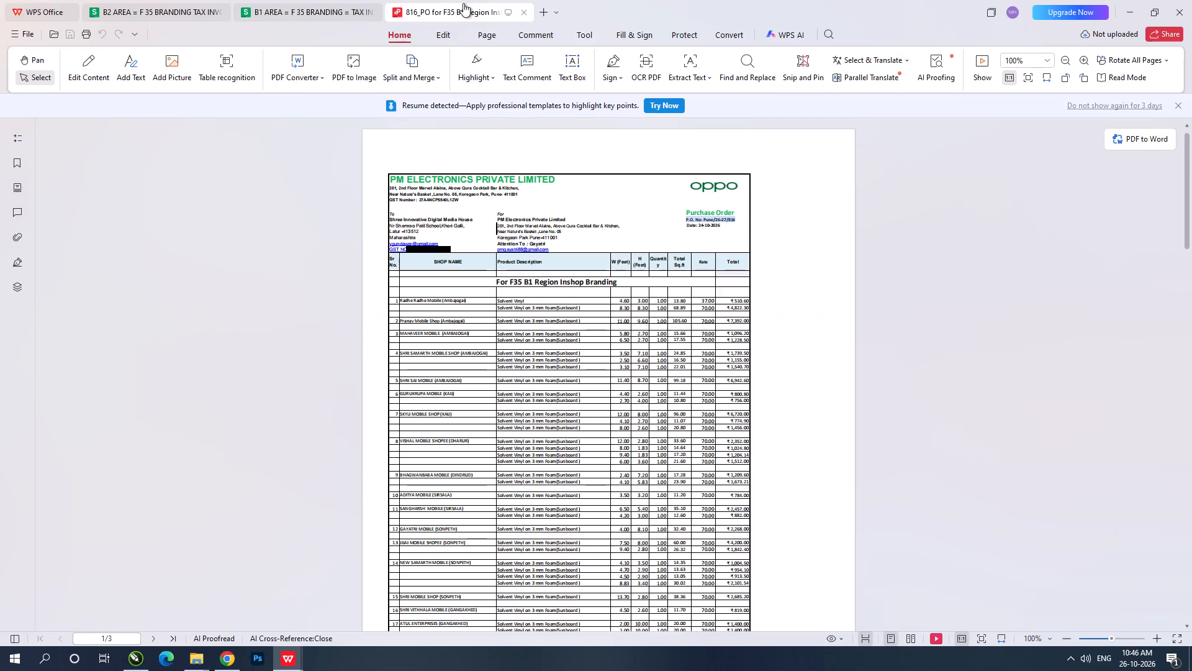
left_click(273, 7)
left_click(538, 268)
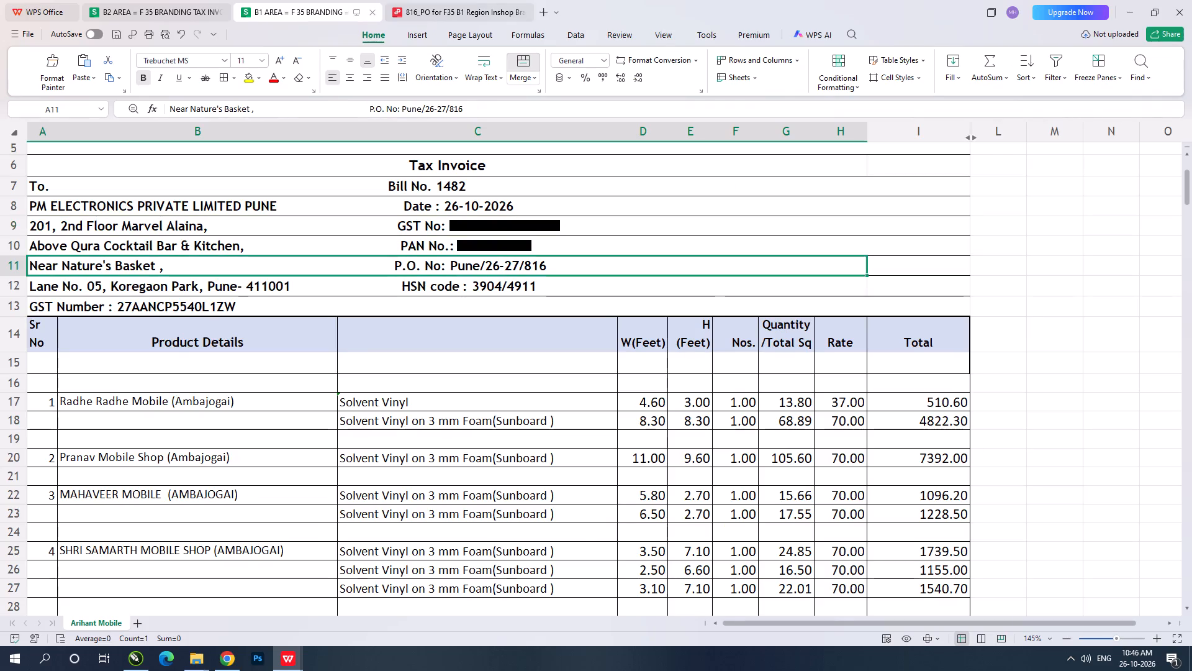
key("ctrl+s")
Print the B1 invoice to PDF, using the workbook's file name B1 AREA = F 35 BRANDING = TAX INVOICE = 1482.
key("ctrl+p")
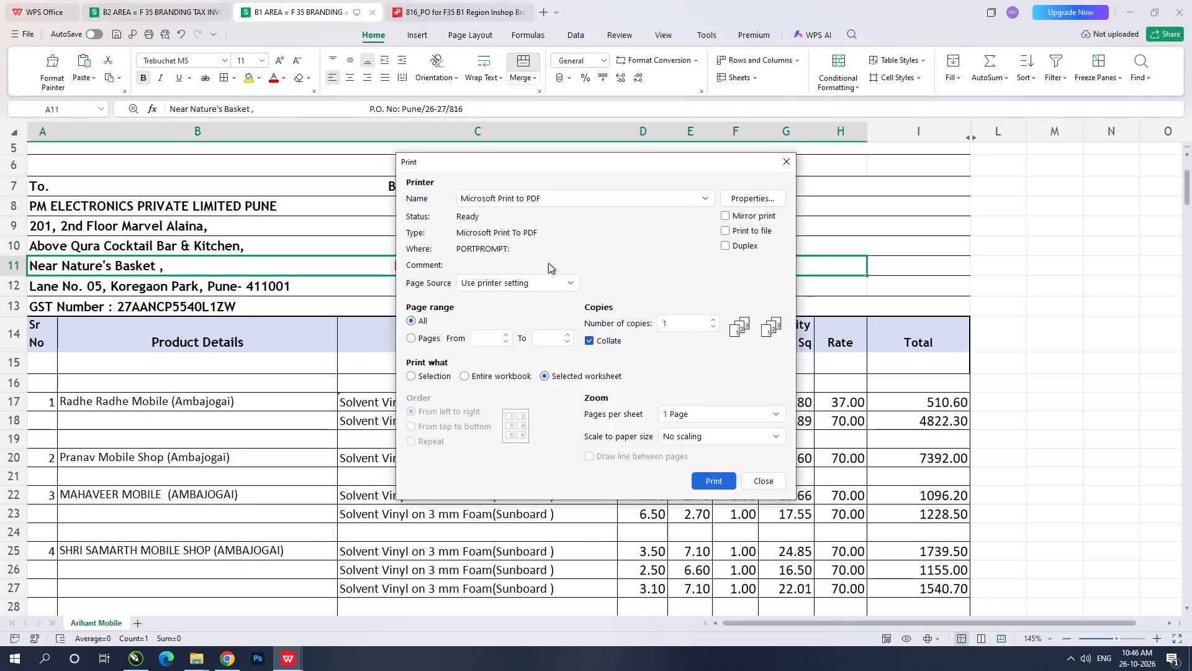
left_click(710, 475)
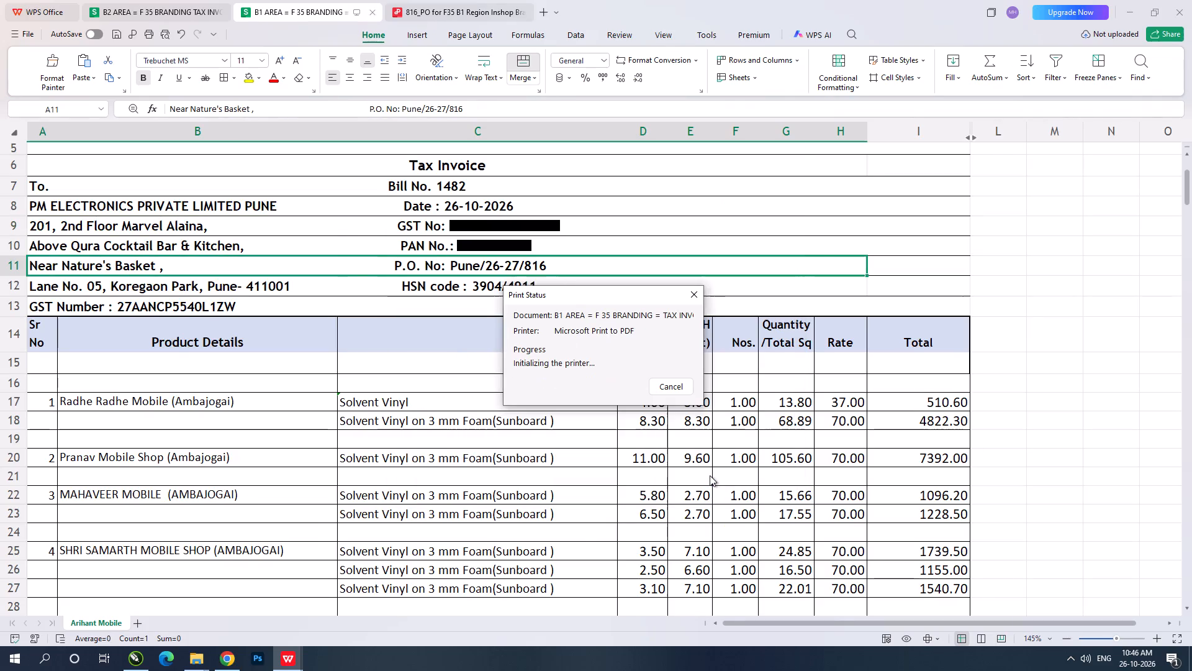
key("alt+Tab")
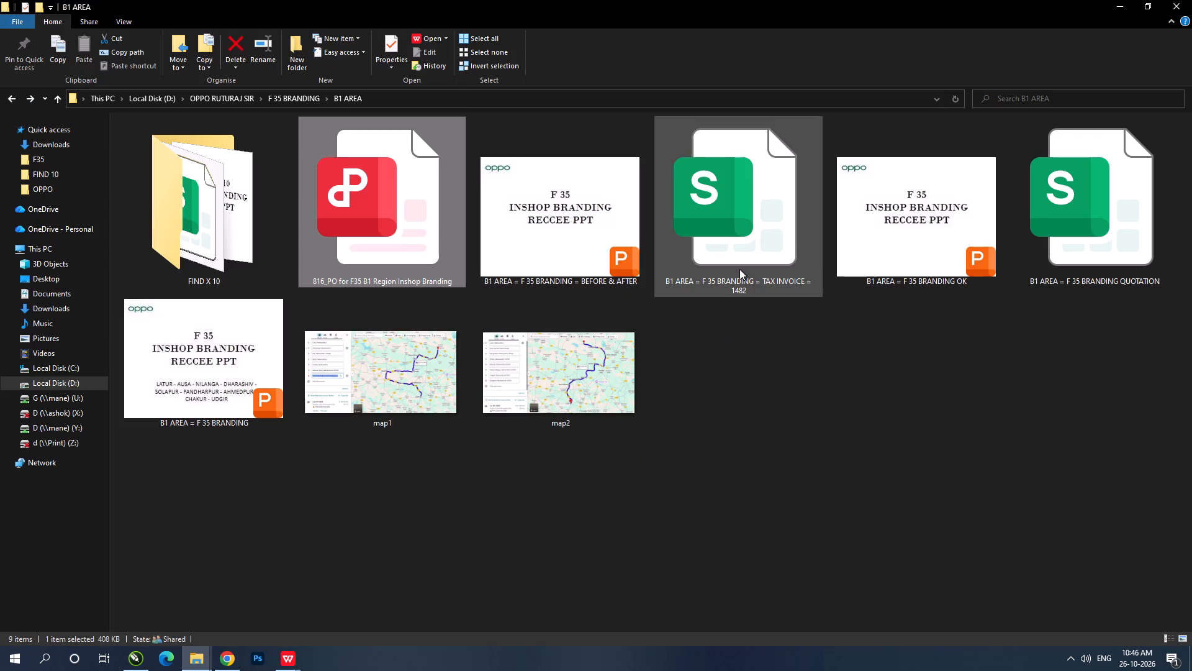
left_click(739, 269)
key("F2")
key("ctrl+c")
key("ctrl+c")
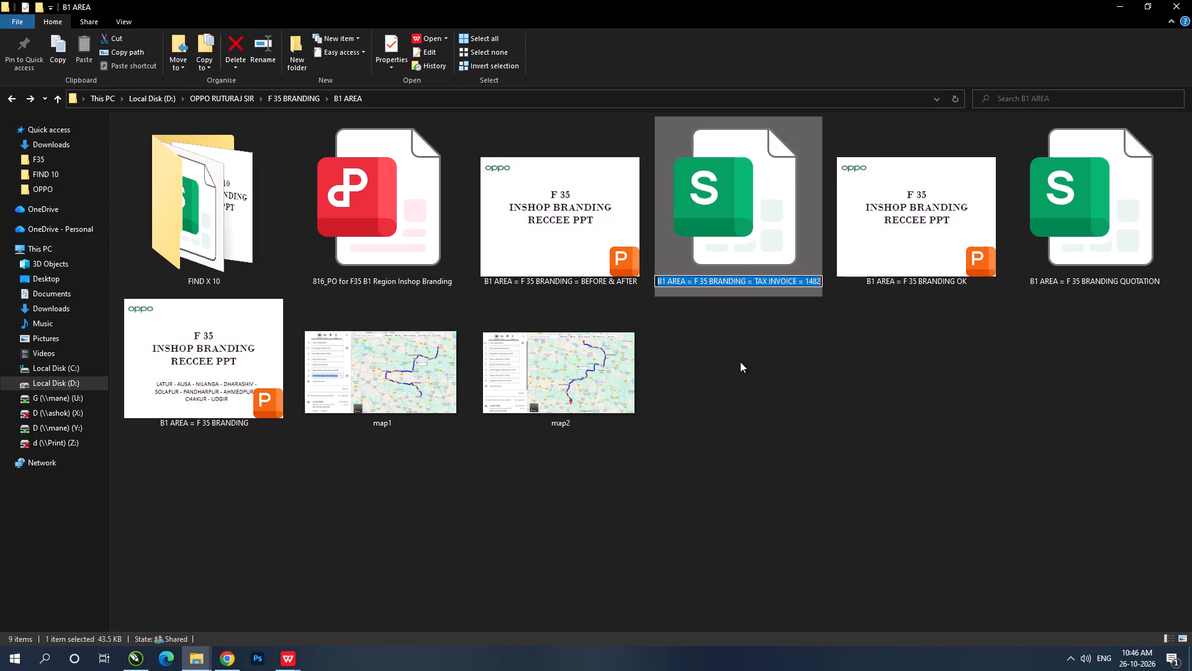
key("alt+Tab")
left_click(146, 564)
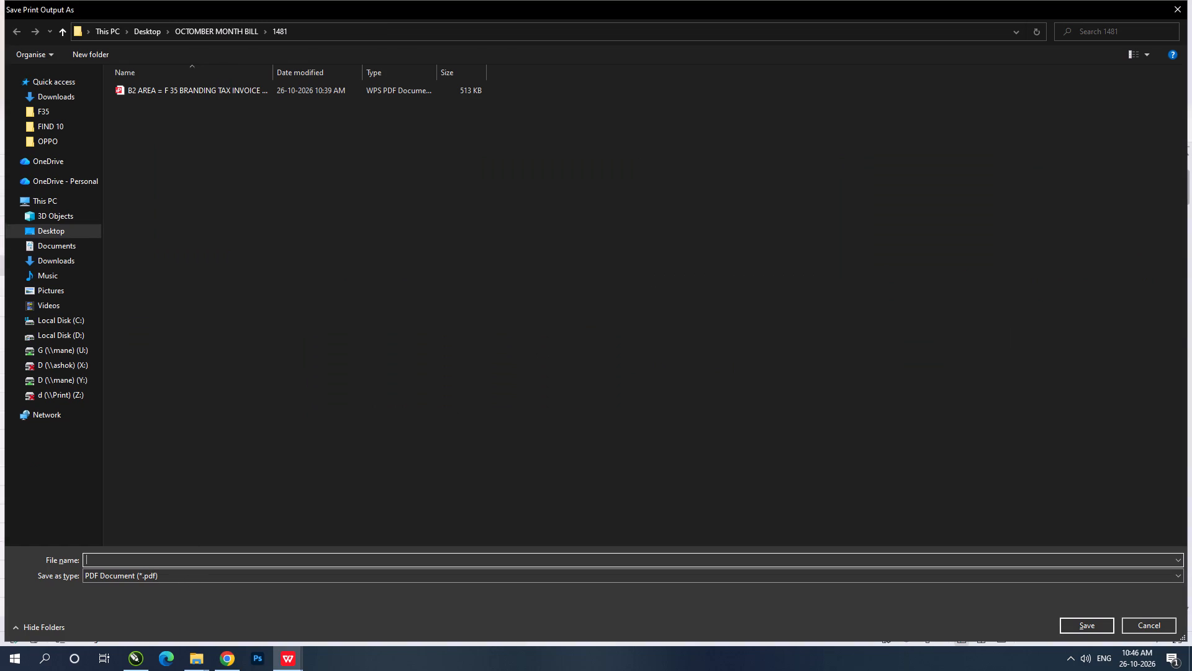
key("ctrl+v")
Save the PDF in a new folder named 1482 inside Desktop > OCTOMBER MONTH BILL, and save the invoice workbook.
left_click(305, 306)
key("BackSpace")
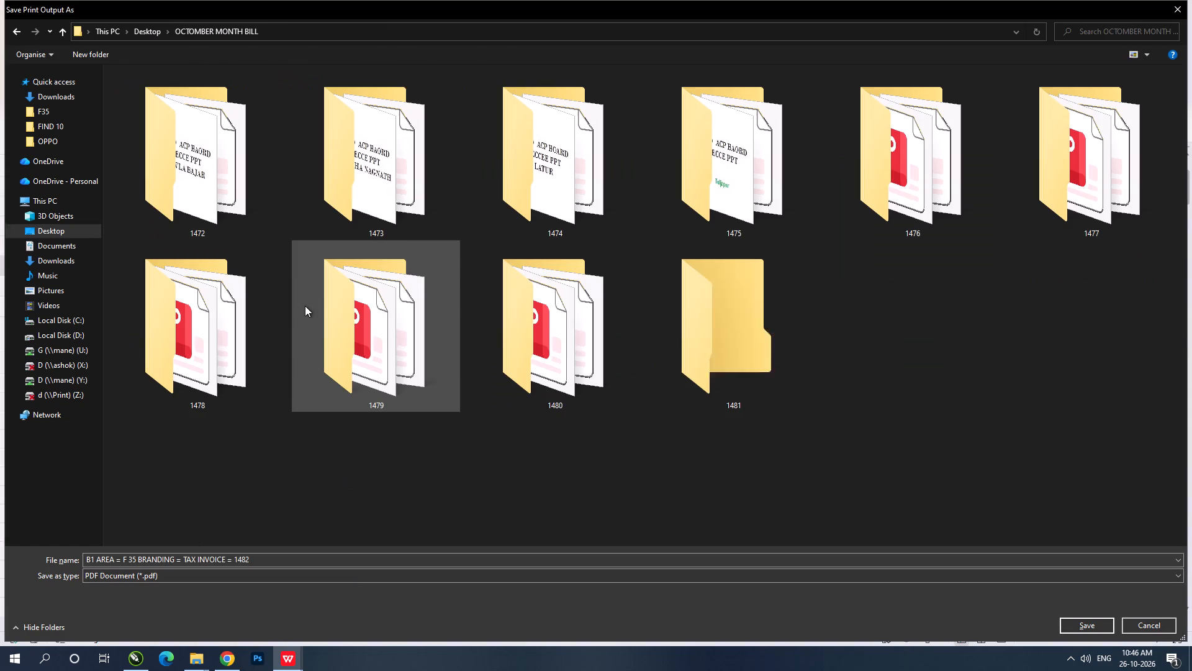
left_click(85, 52)
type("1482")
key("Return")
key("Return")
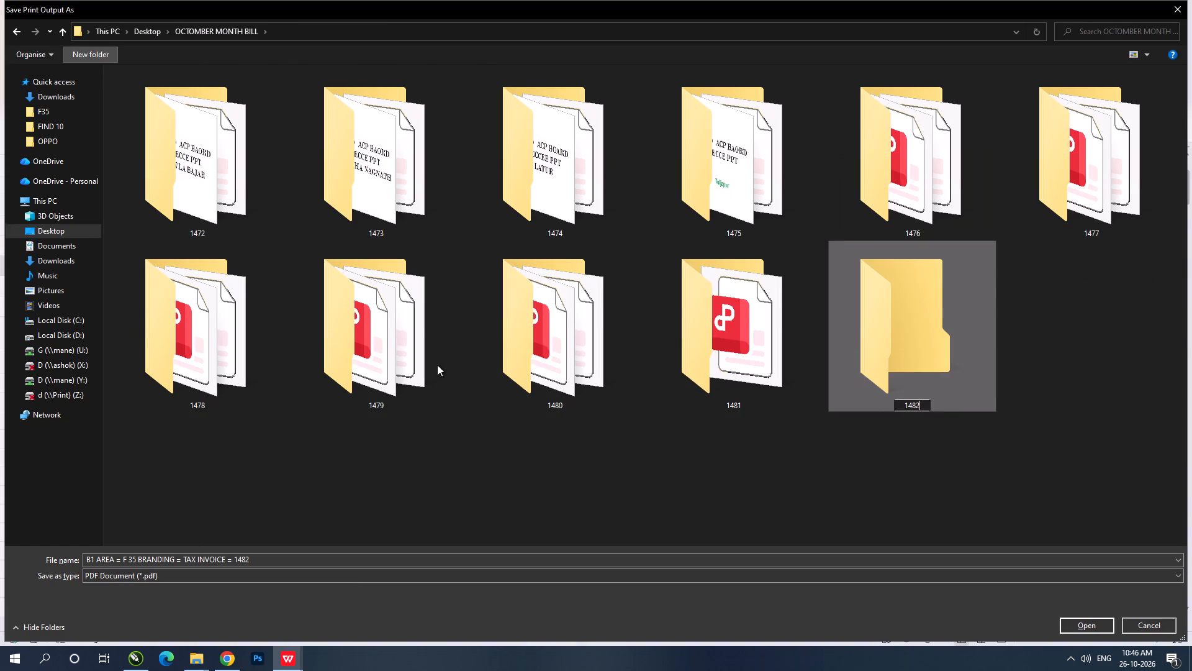
triple_click(273, 559)
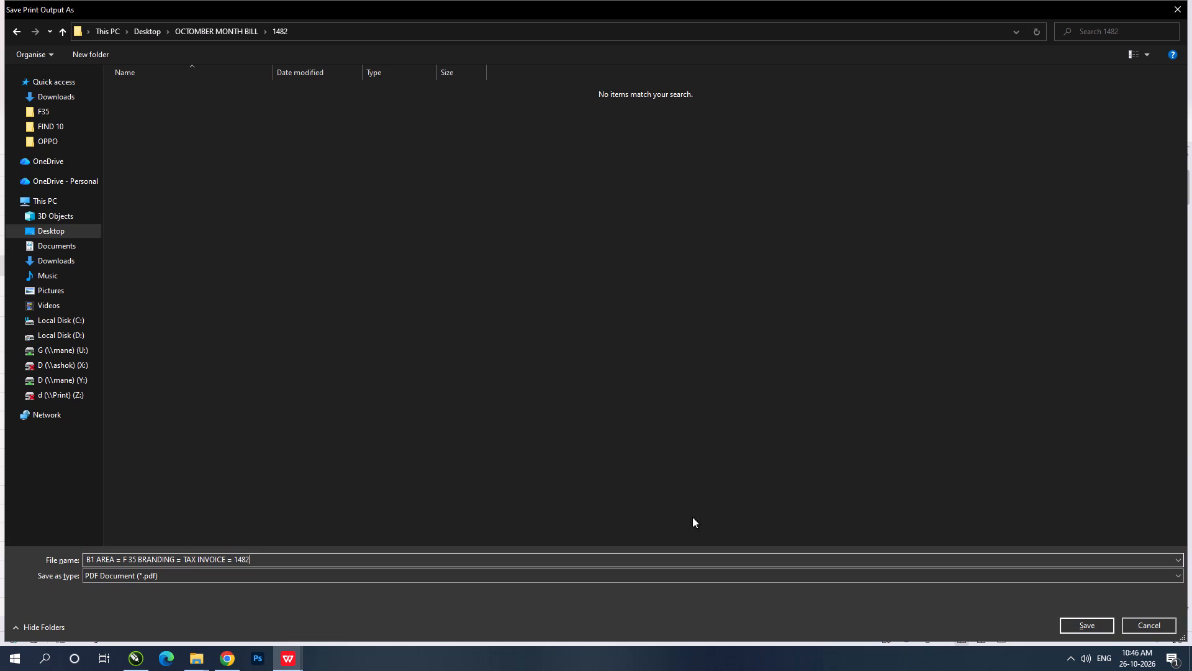
left_click(1082, 620)
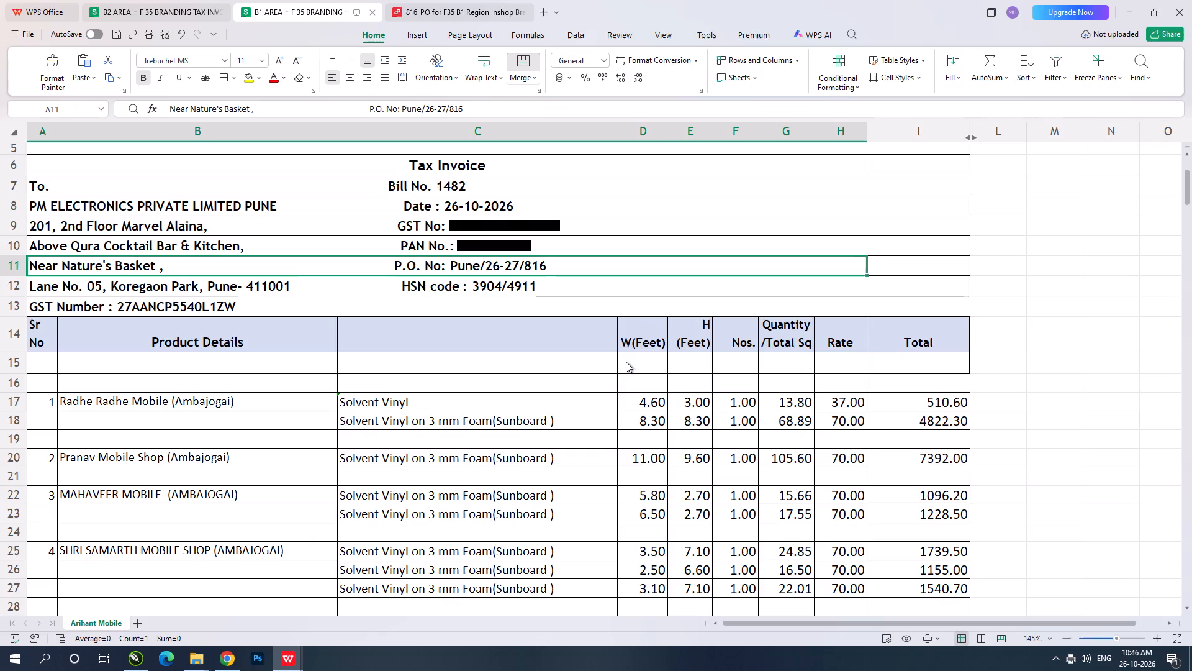
left_click(523, 383)
key("ctrl+s")
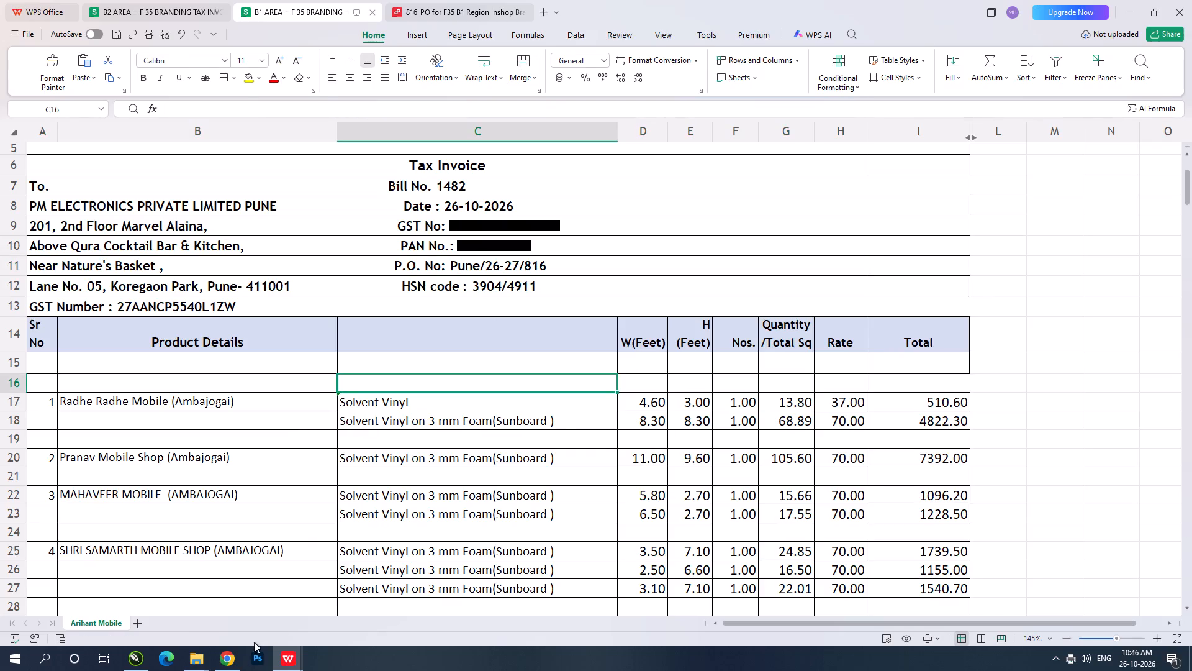
Close the Downloads window and open the OCTOMBER MONTH BILL > 1482 folder in a new File Explorer window.
left_click(199, 659)
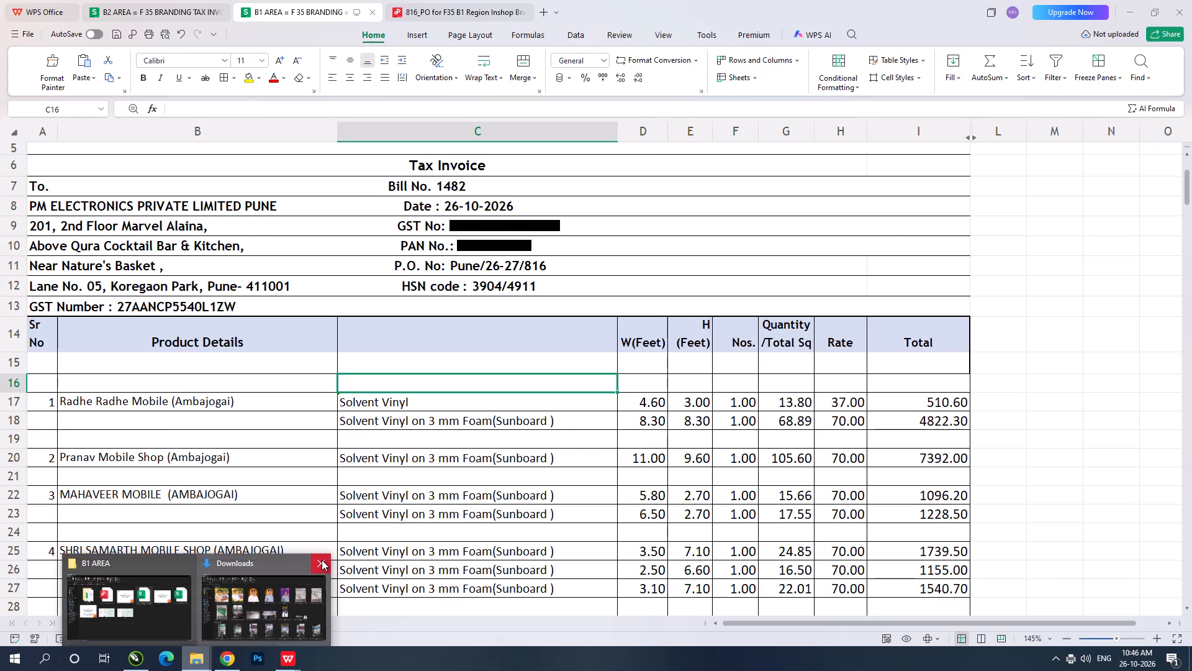
left_click(322, 560)
left_click(187, 627)
left_click(638, 483)
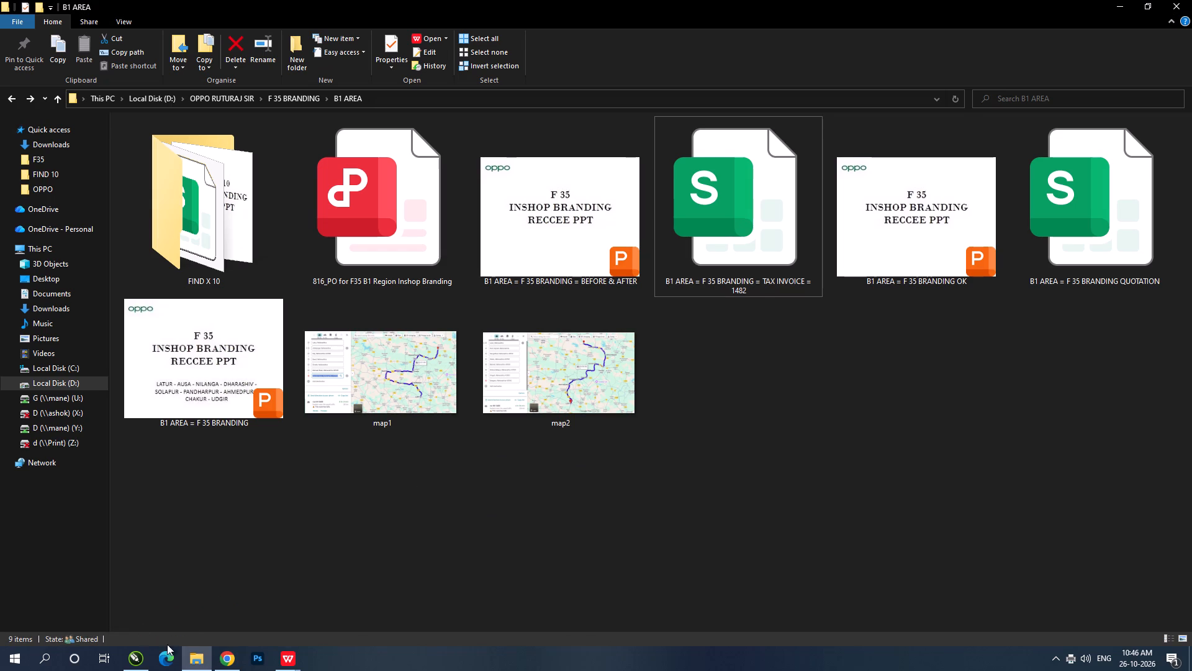
right_click(50, 253)
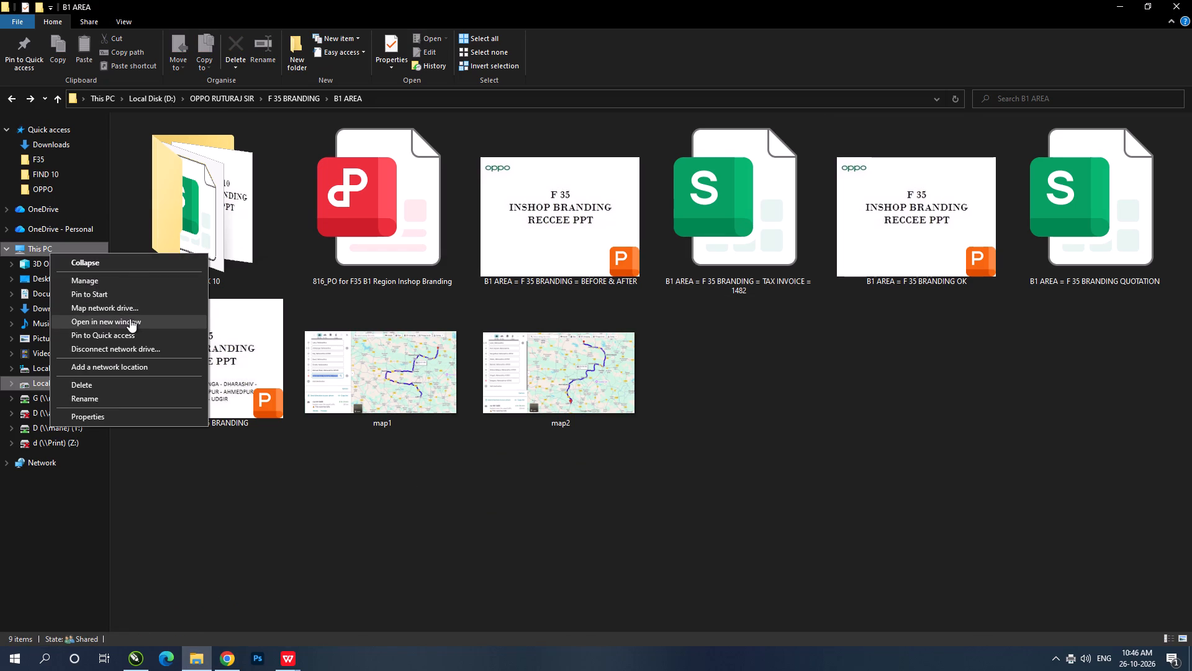
left_click(130, 319)
left_click(354, 383)
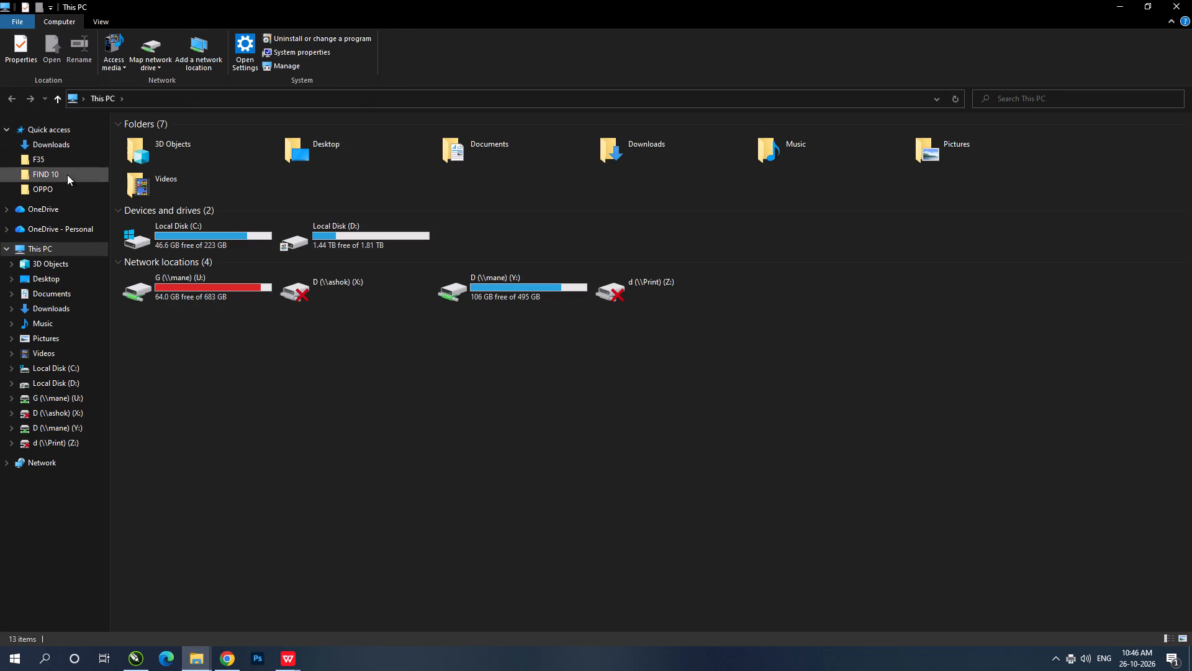
left_click(49, 278)
double_click(272, 183)
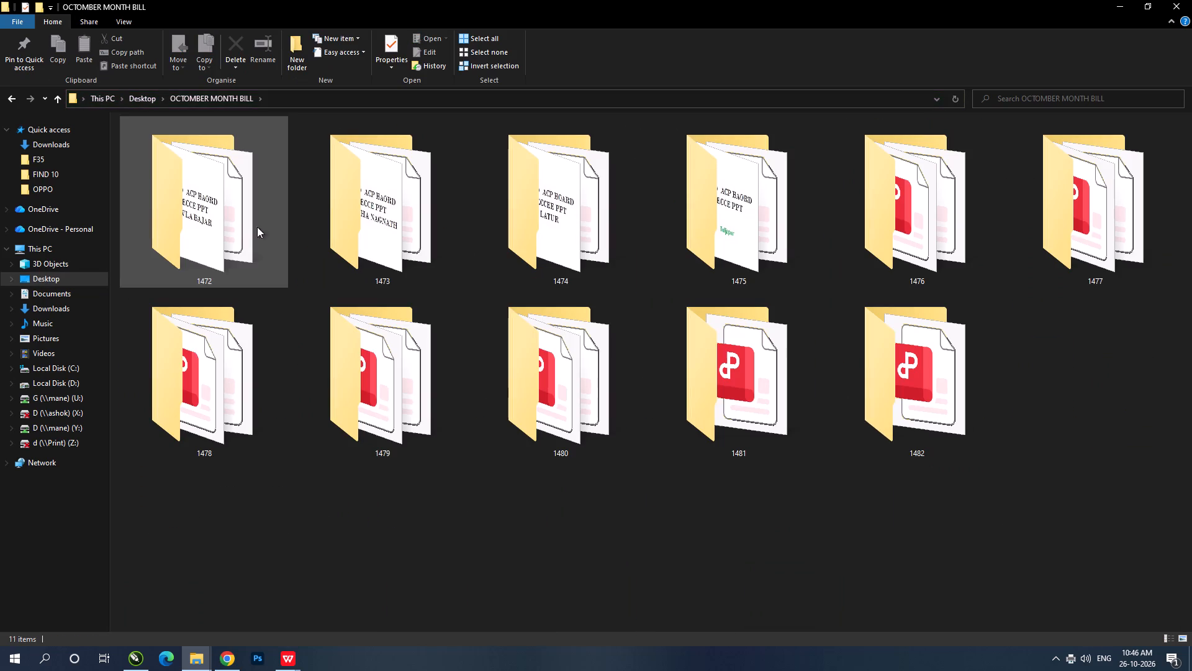
double_click(896, 411)
left_click(428, 408)
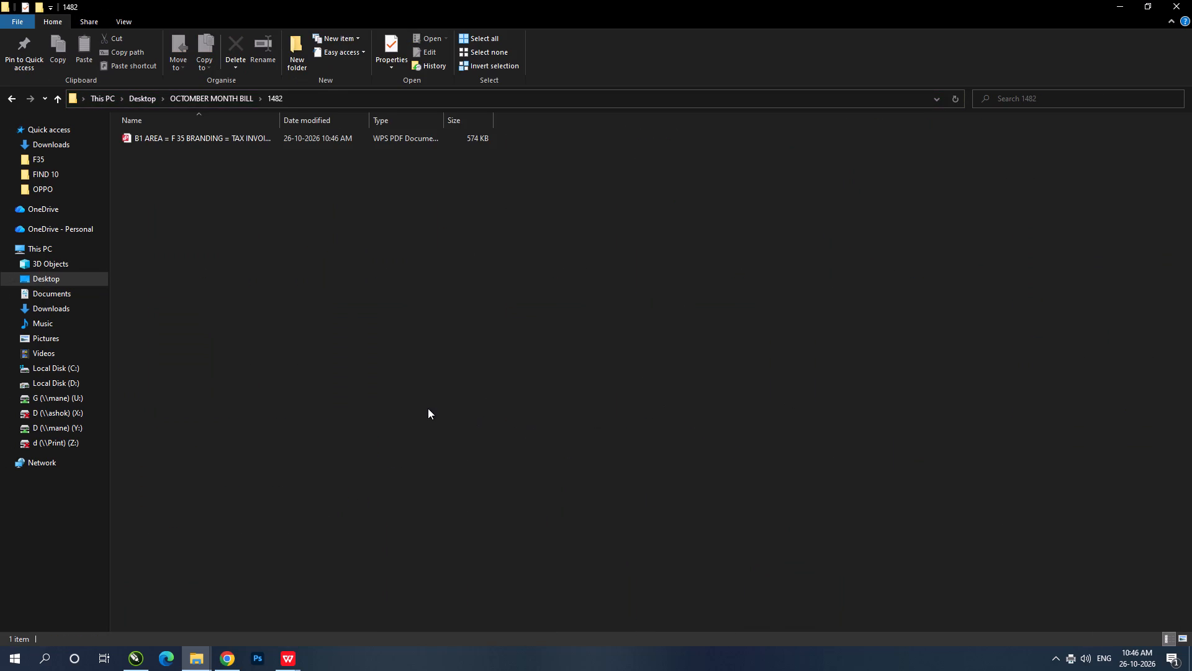
Compare the transport charges and tax totals at the end of the 816 purchase order PDF with those in the B1 invoice.
key("alt+Tab")
key("alt+Tab")
key("alt+Tab")
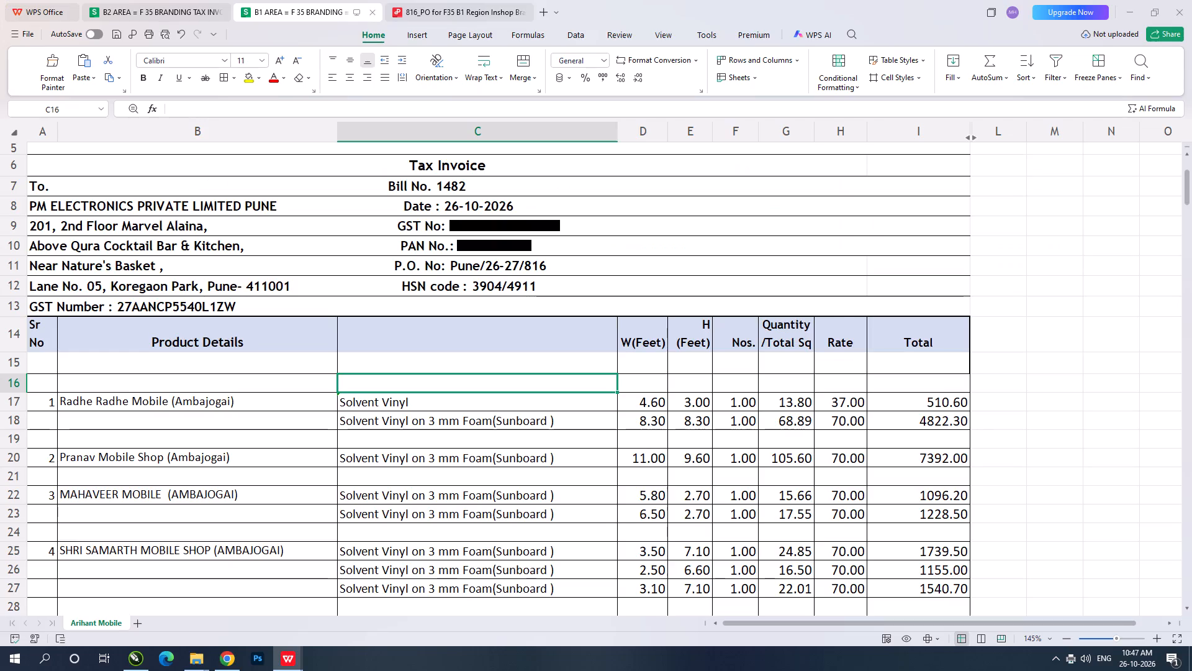
left_click(457, 0)
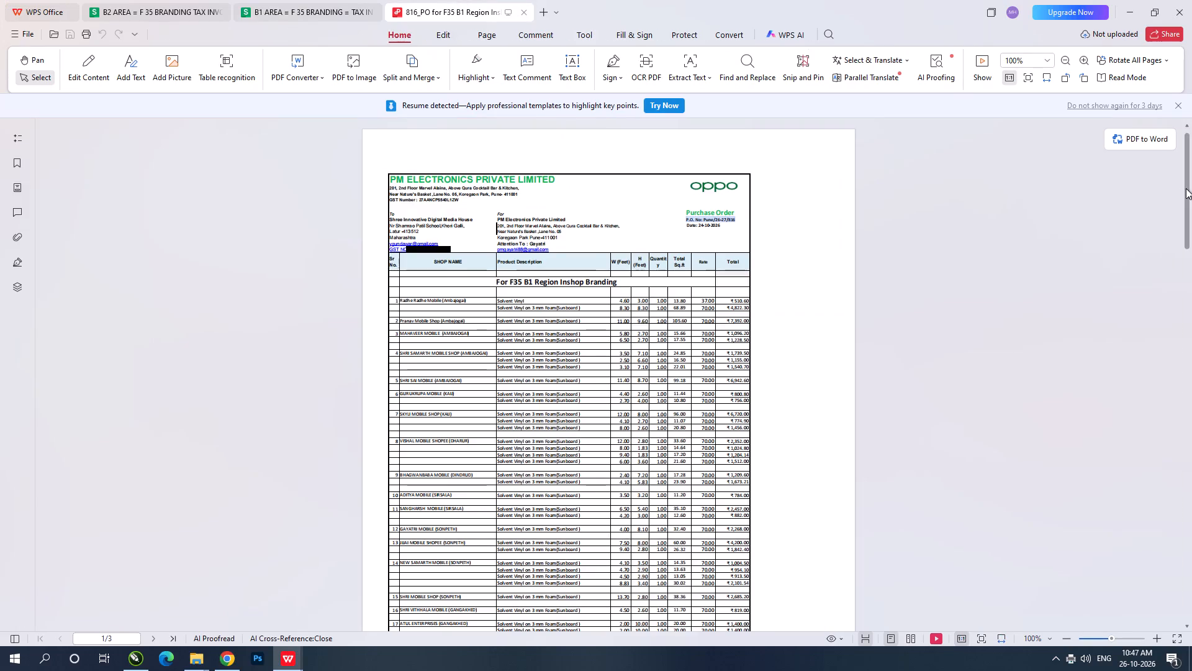
left_click_drag(1186, 188, 1188, 547)
scroll(1188, 547, "down", 1)
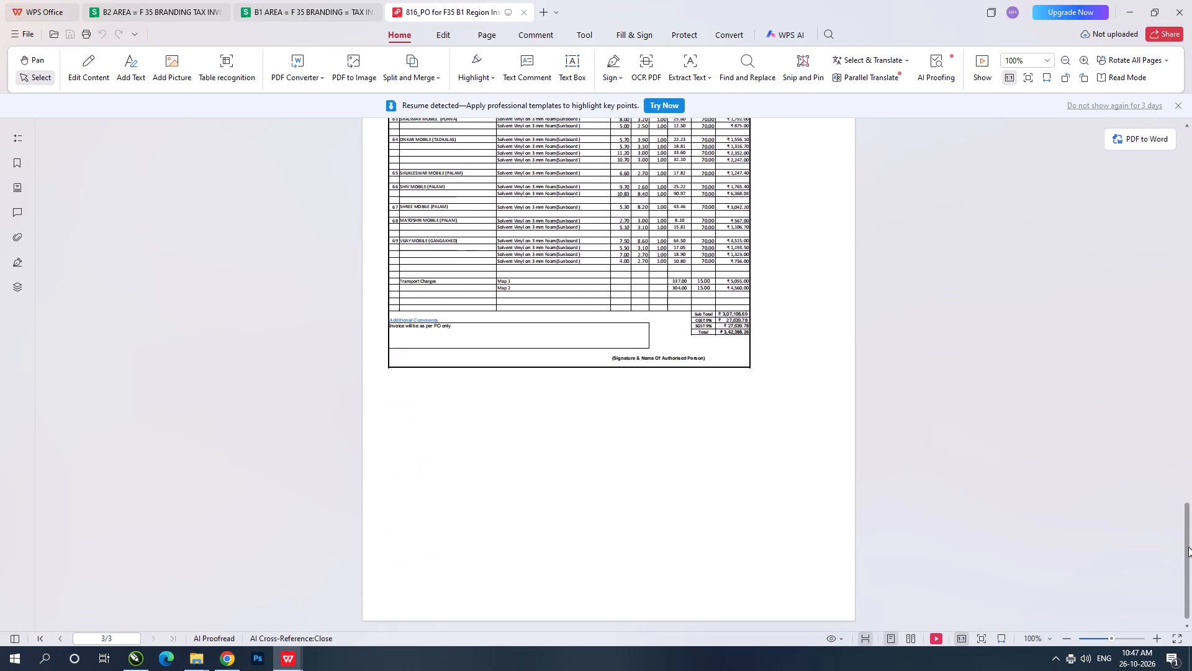
left_click_drag(1188, 547, 1188, 515)
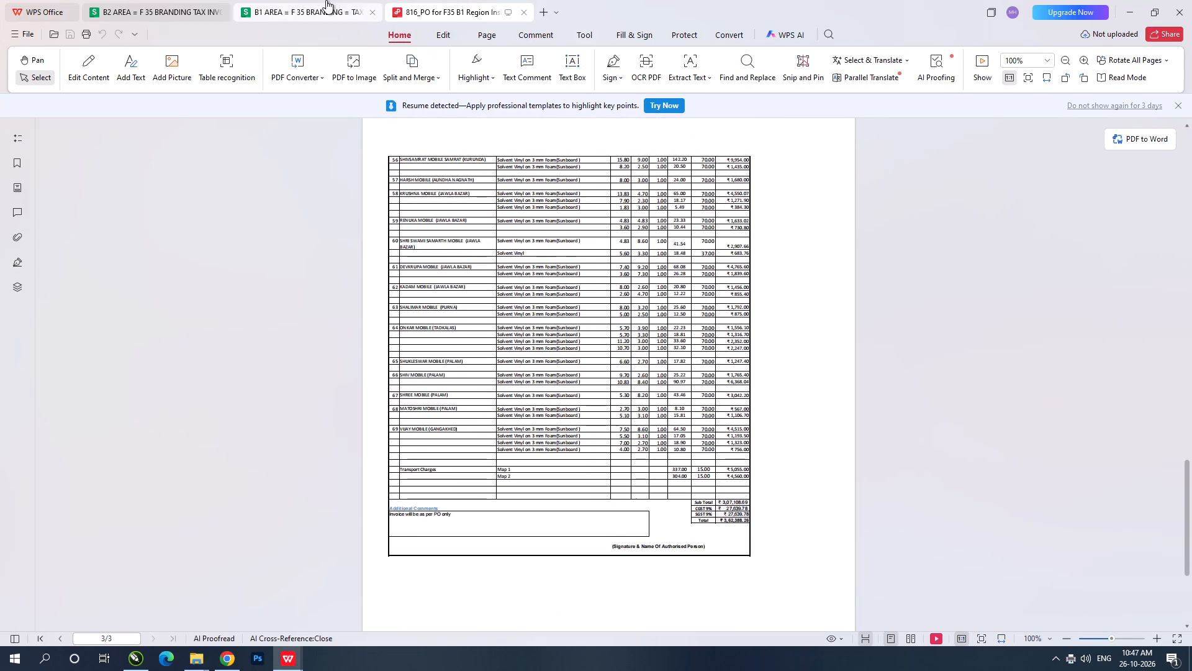
left_click(326, 0)
left_click_drag(1188, 187, 1190, 335)
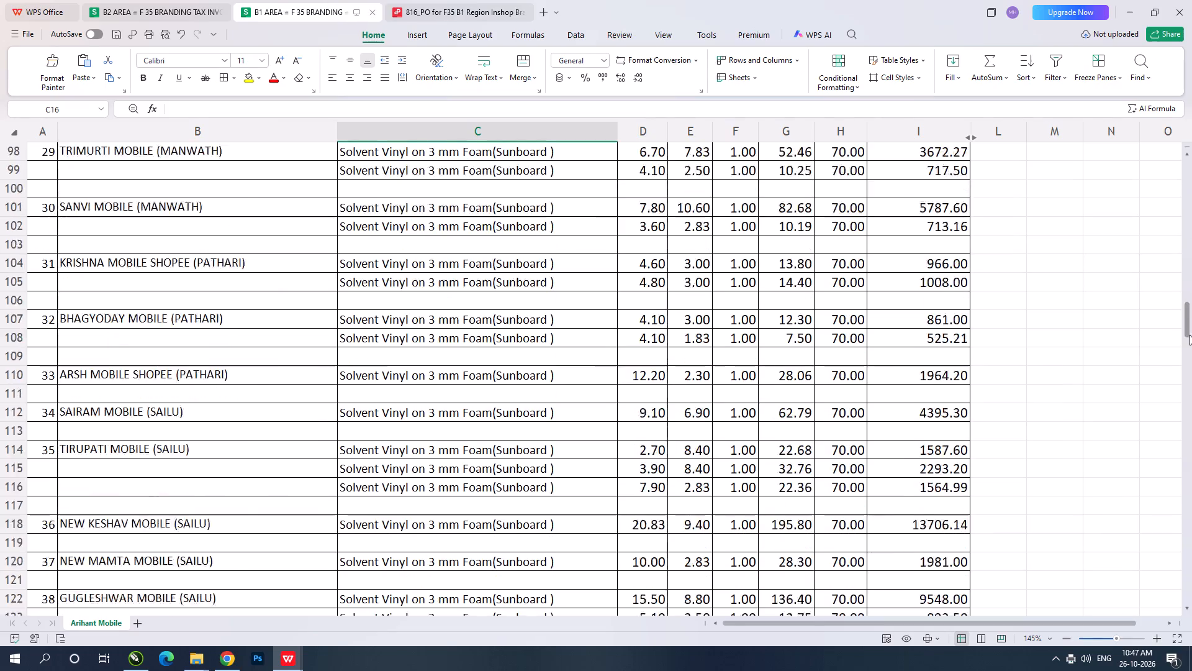
left_click_drag(1190, 335, 1190, 486)
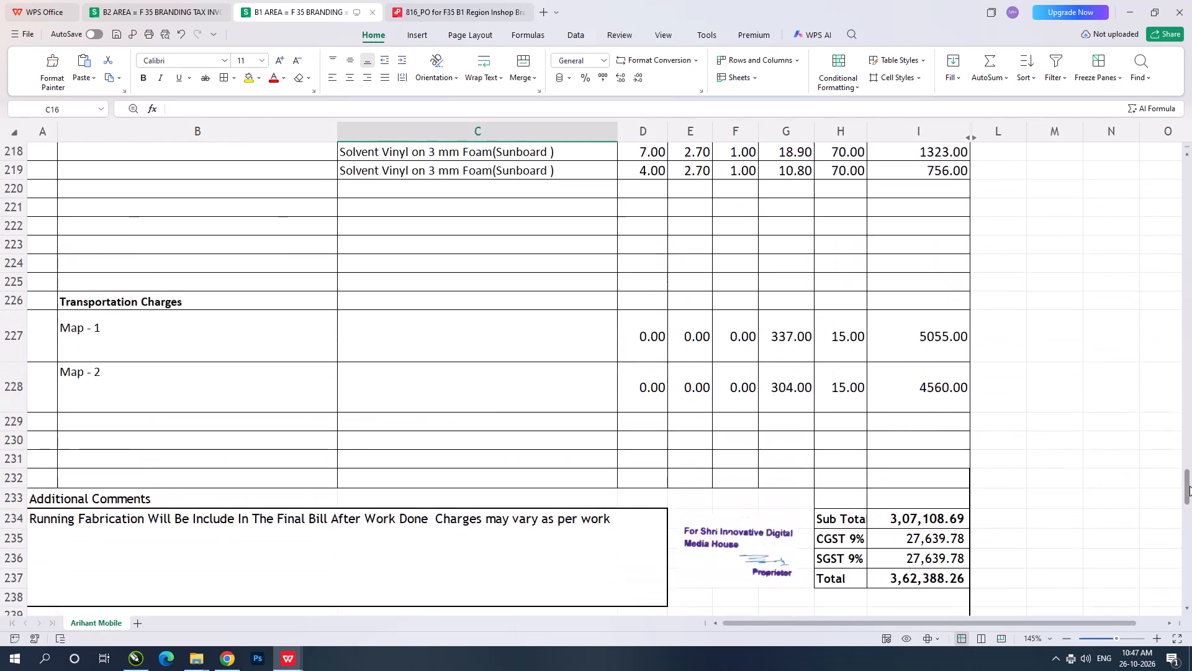
left_click_drag(1190, 486, 1188, 480)
In File Explorer, copy the DIGITAL WORLD folder from TIFF JOB = 2026 > 10 October > 26 on the Y: drive.
left_click(191, 670)
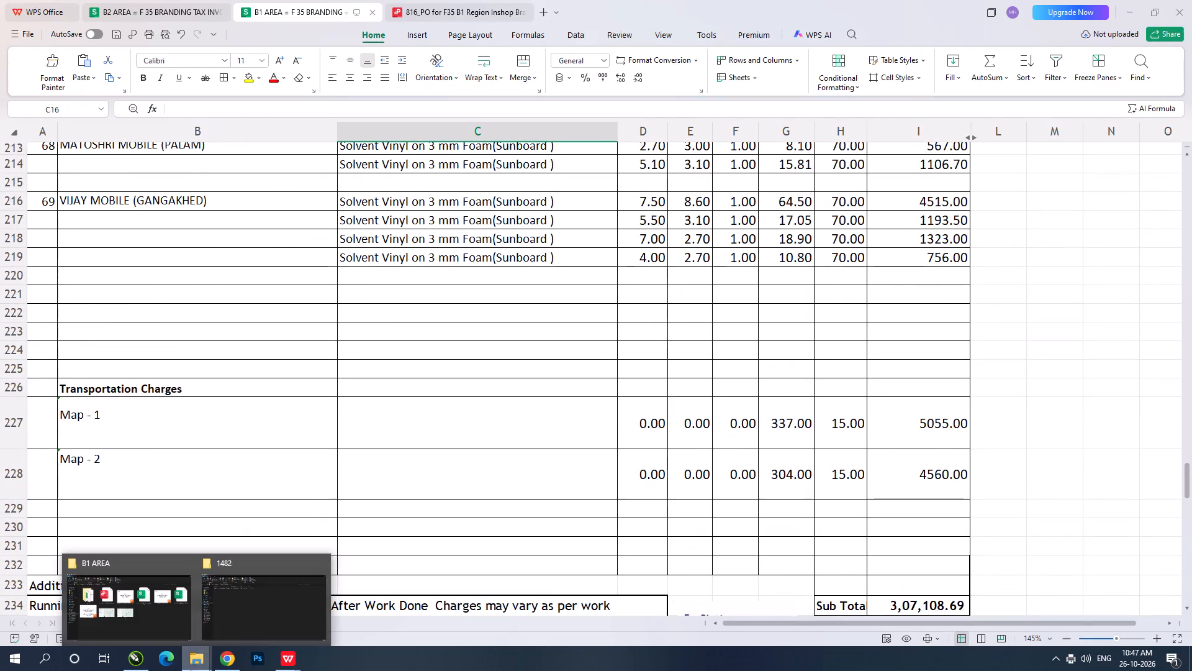
left_click(232, 603)
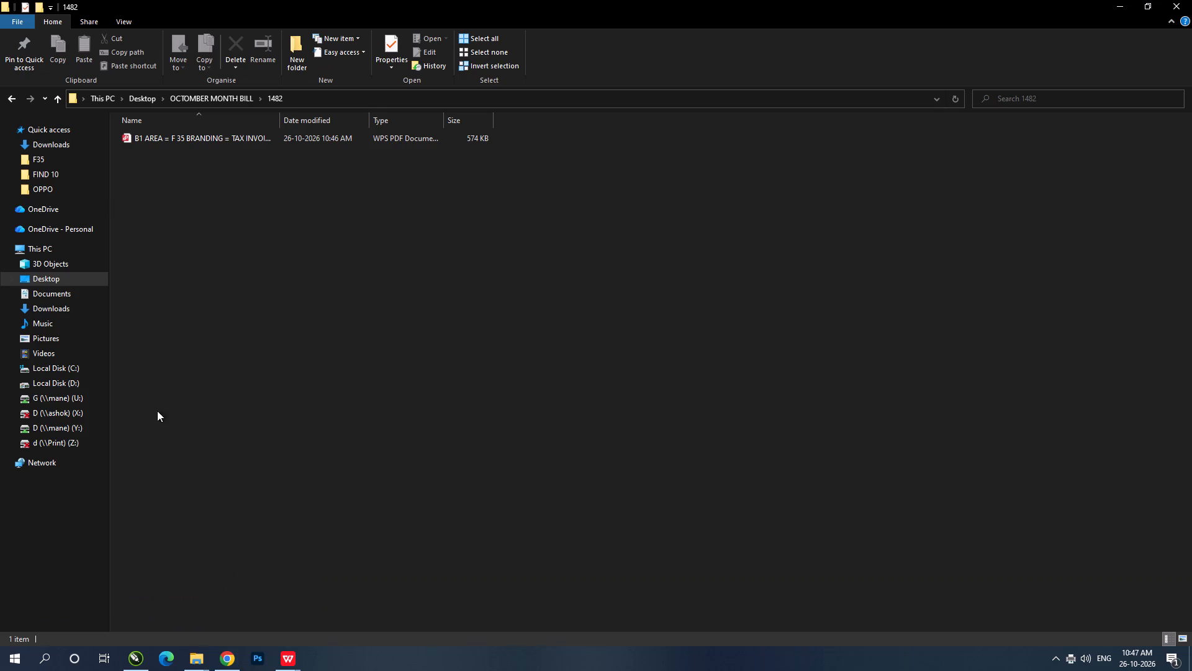
left_click(48, 189)
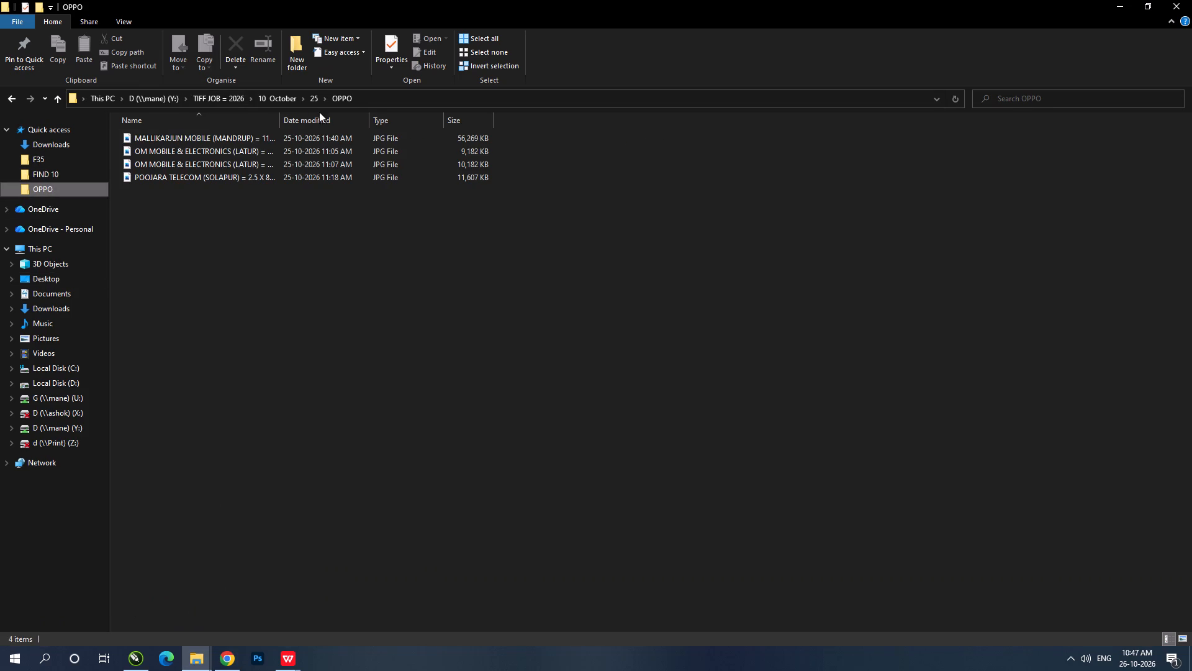
left_click(315, 101)
left_click(284, 98)
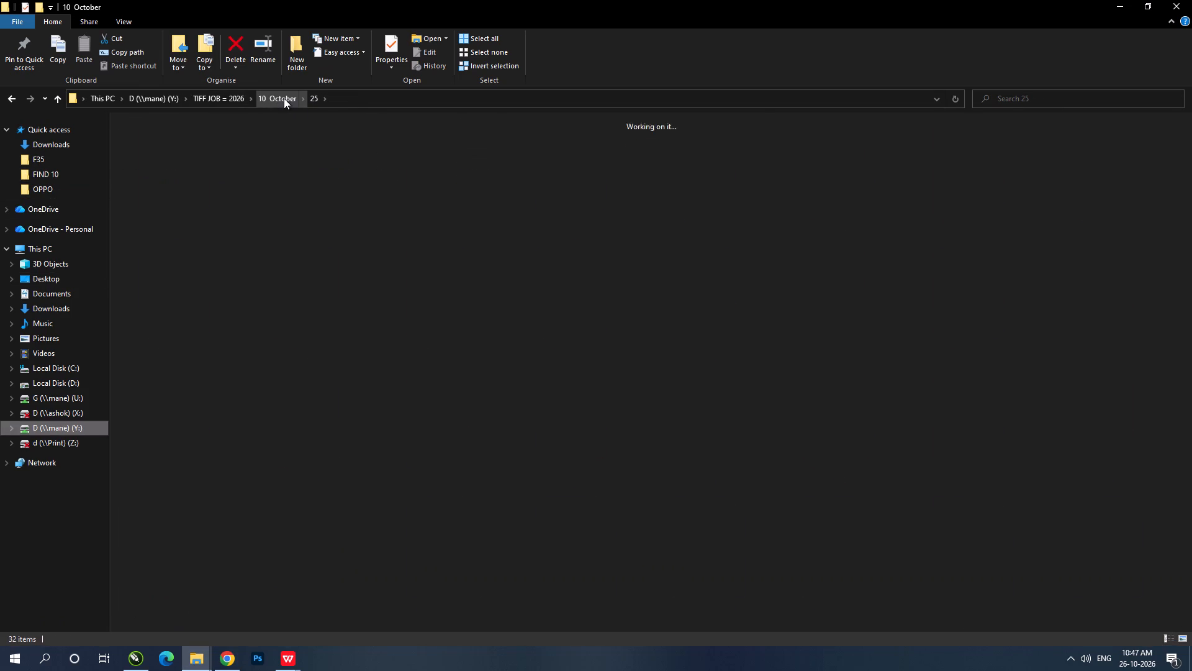
double_click(285, 580)
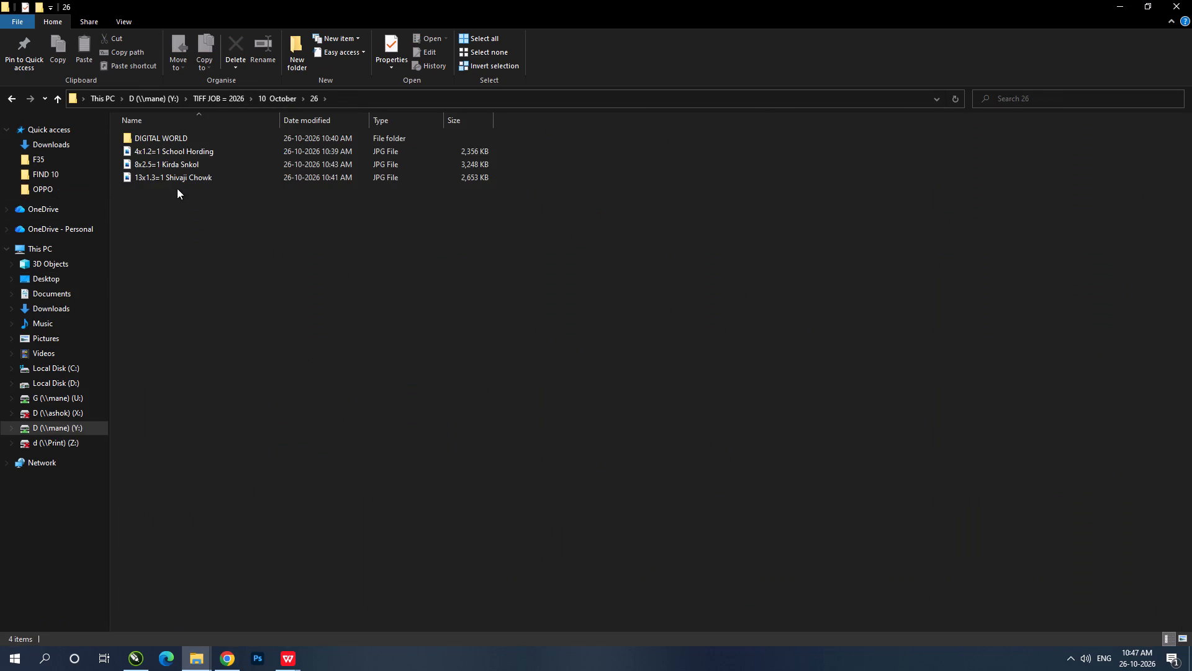
right_click(167, 135)
left_click(205, 415)
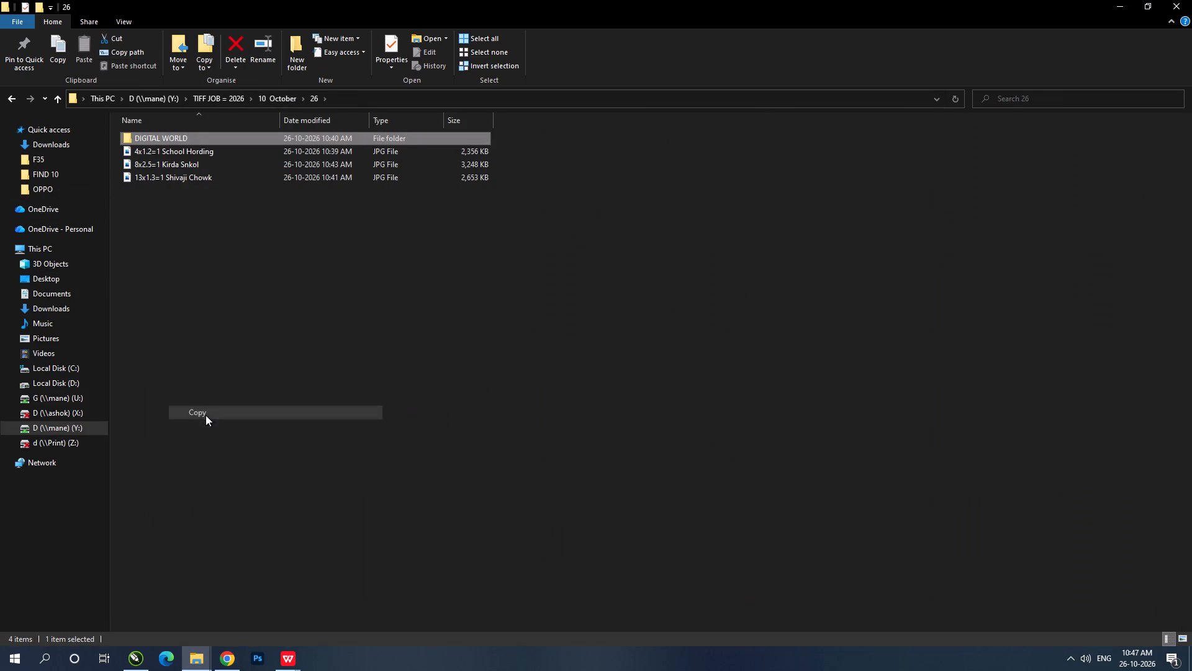
Go to This PC and refresh the view of its folders, drives and network locations.
left_click(258, 268)
left_click(59, 253)
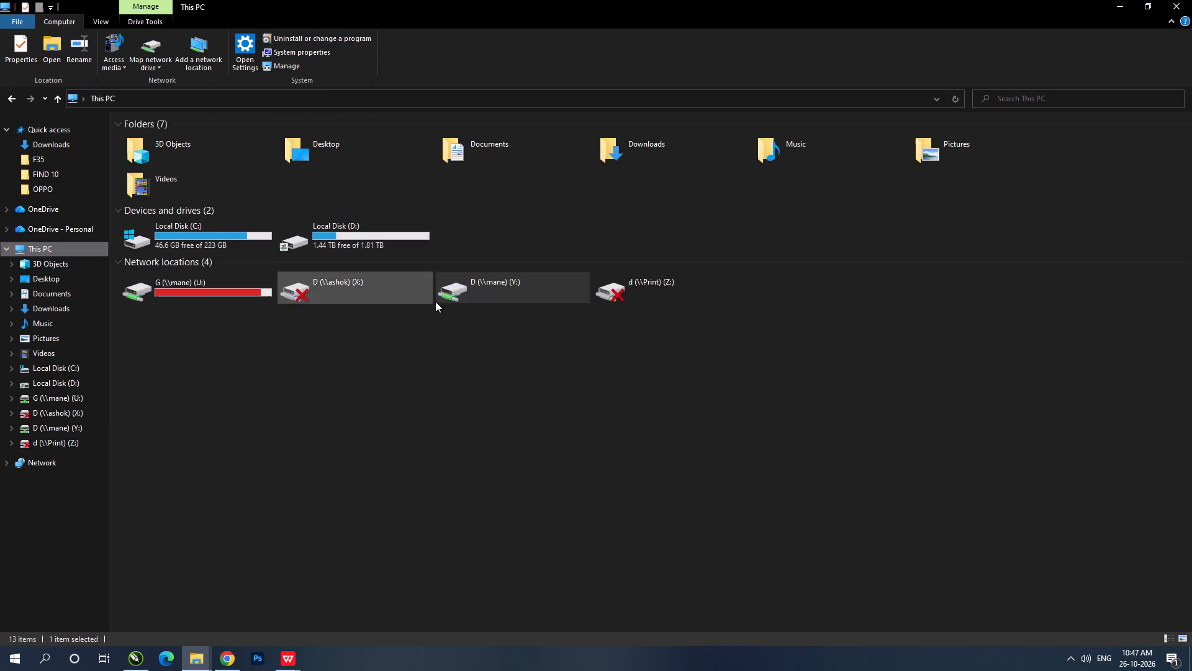
right_click(668, 364)
left_click(704, 418)
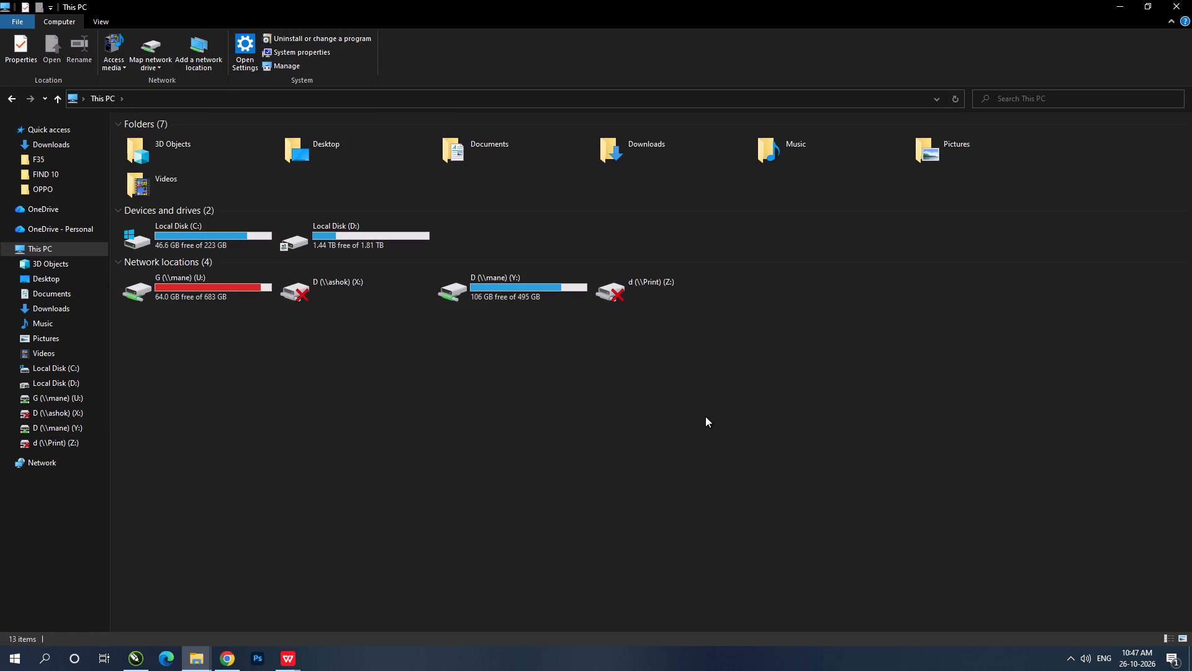
key("alt+Tab")
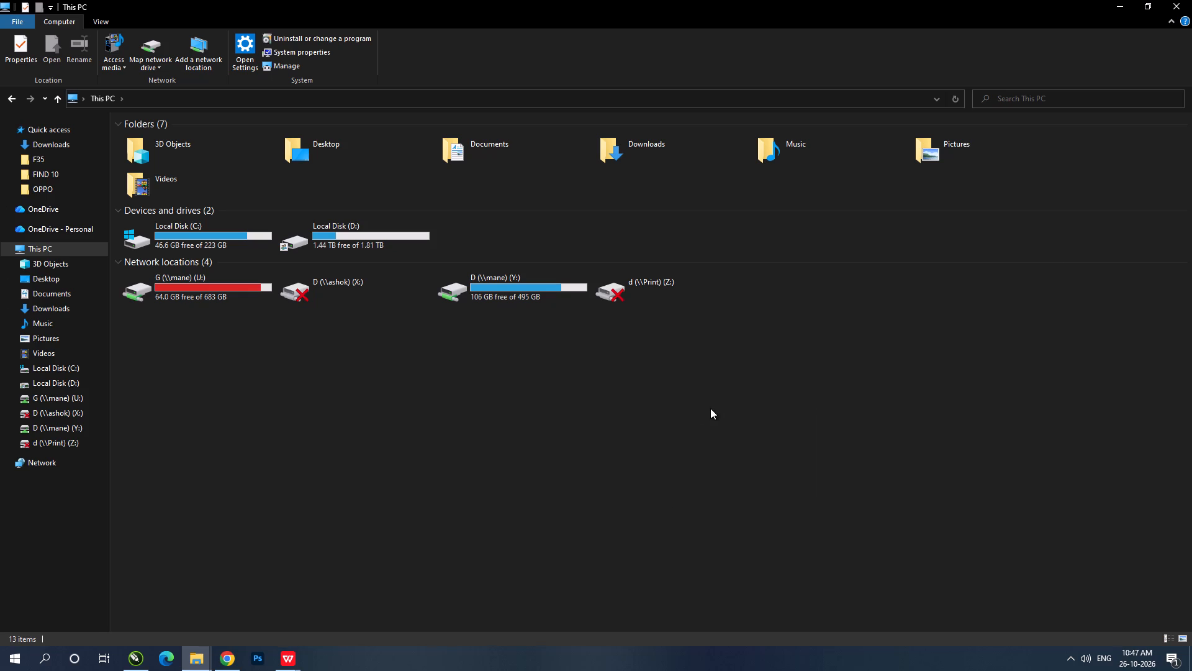
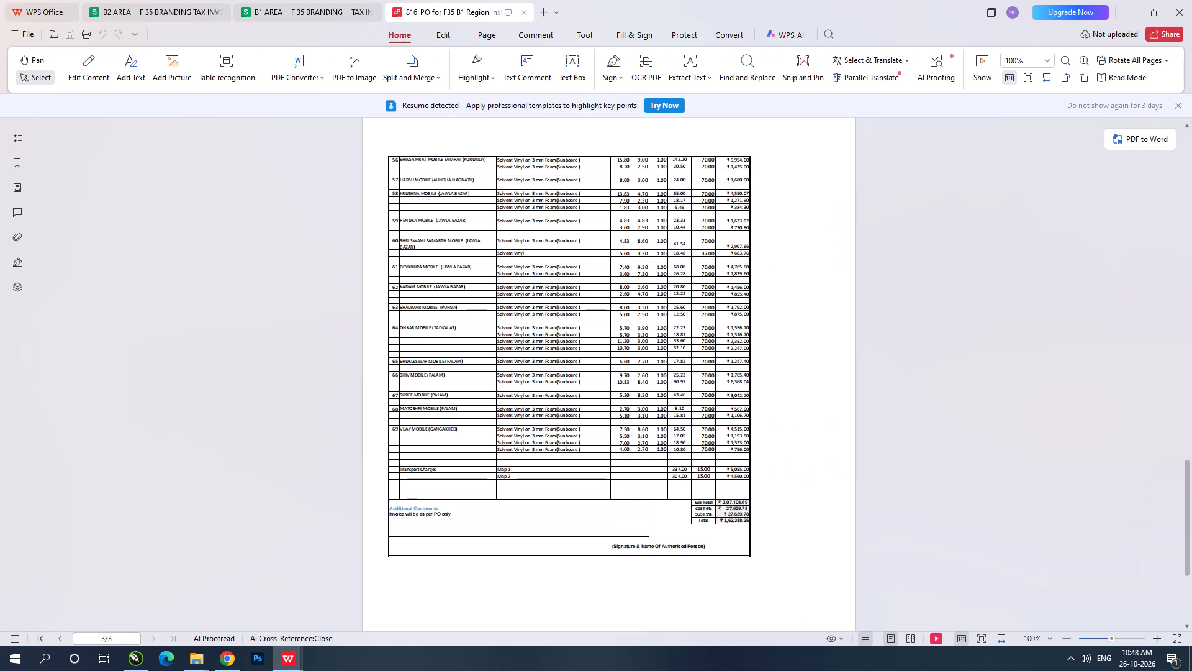
Enlarge the last page of the 816 purchase order PDF and check its charges and totals against the B1 AREA tax invoice.
scroll(589, 491, "up", 2, "ctrl")
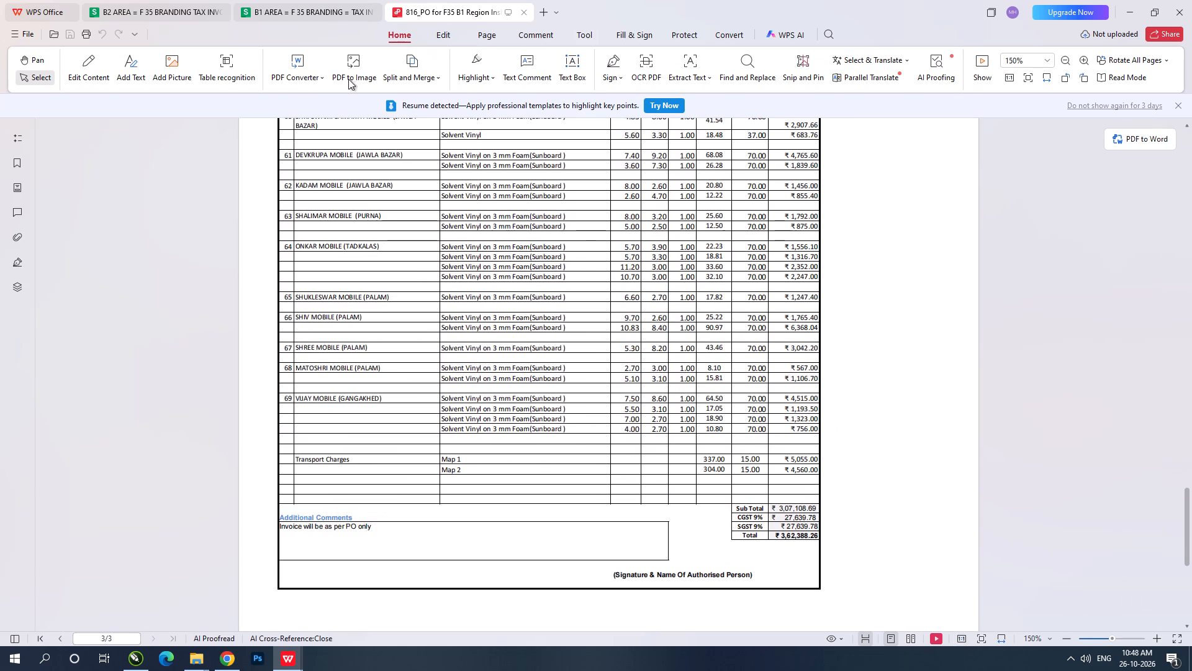
left_click(317, 0)
left_click(467, 0)
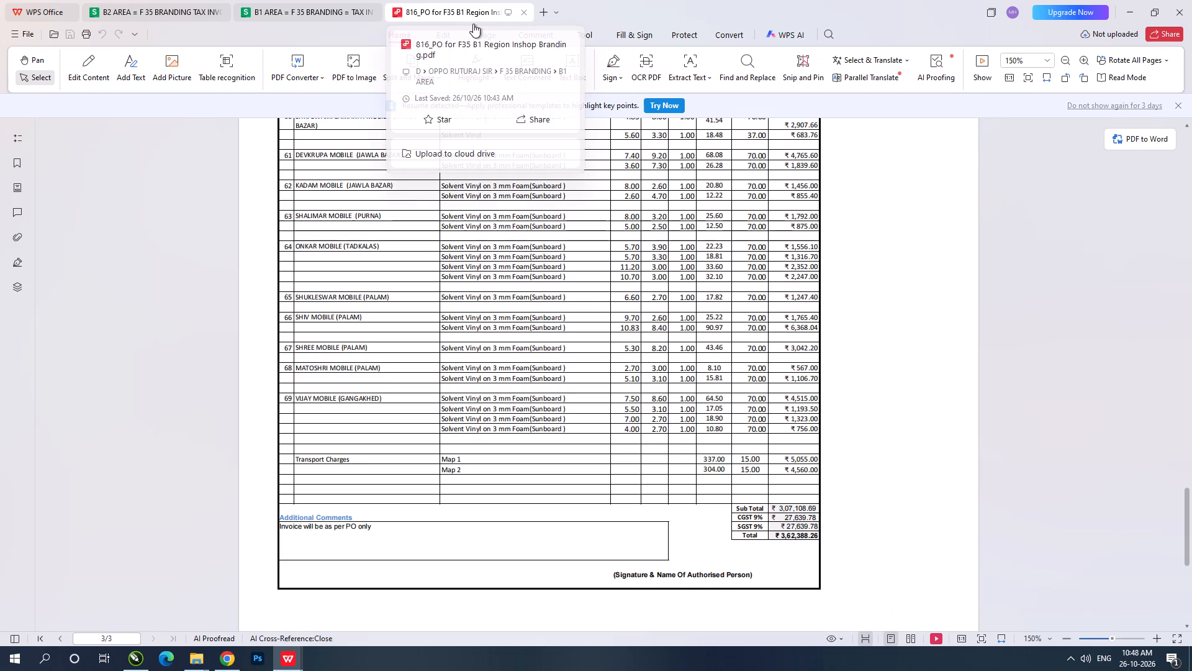
Recheck the transportation charges and totals in the B1 AREA invoice against the 816 purchase order, saving both files.
left_click(296, 0)
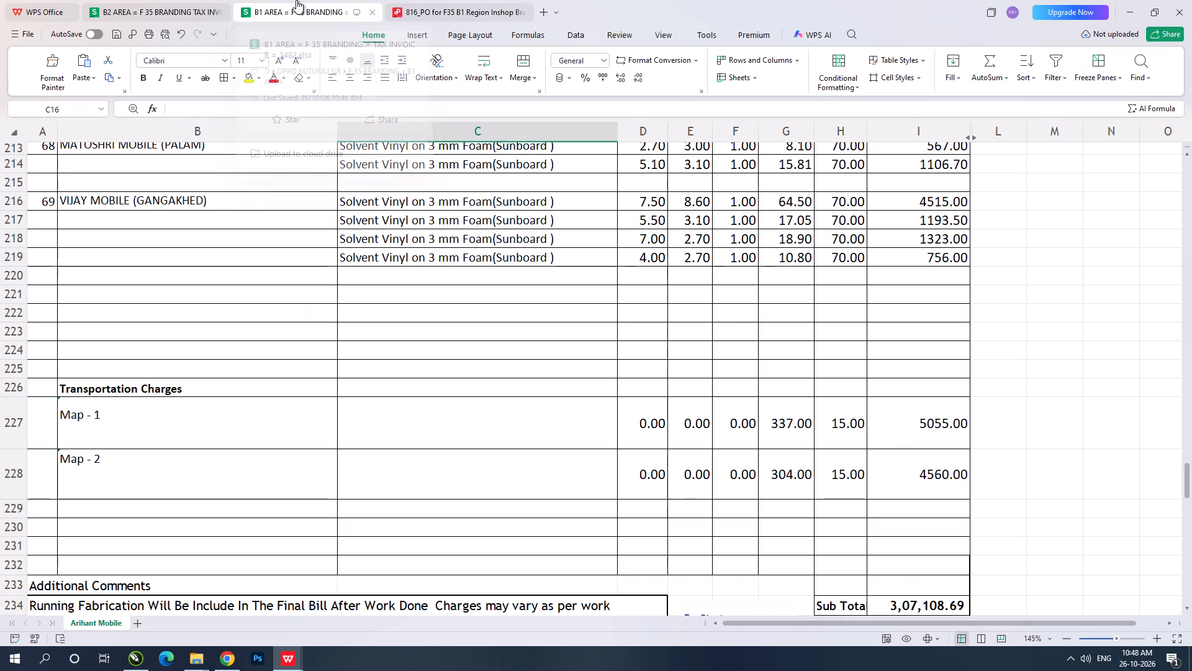
scroll(743, 438, "down", 4)
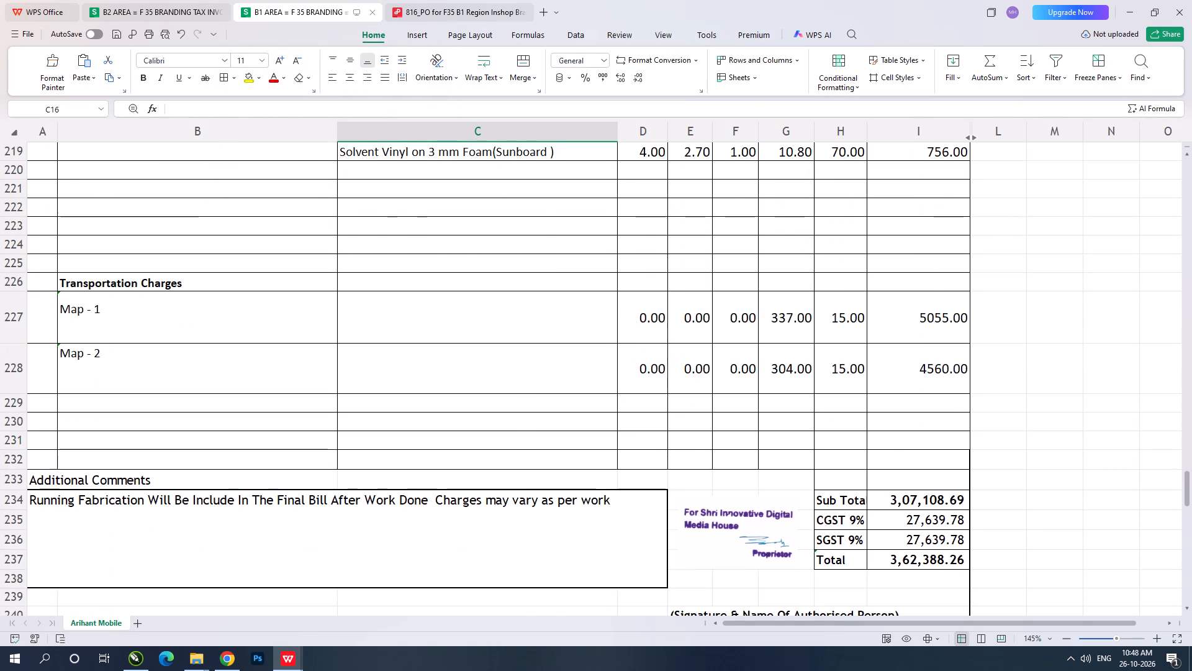
scroll(664, 438, "up", 4)
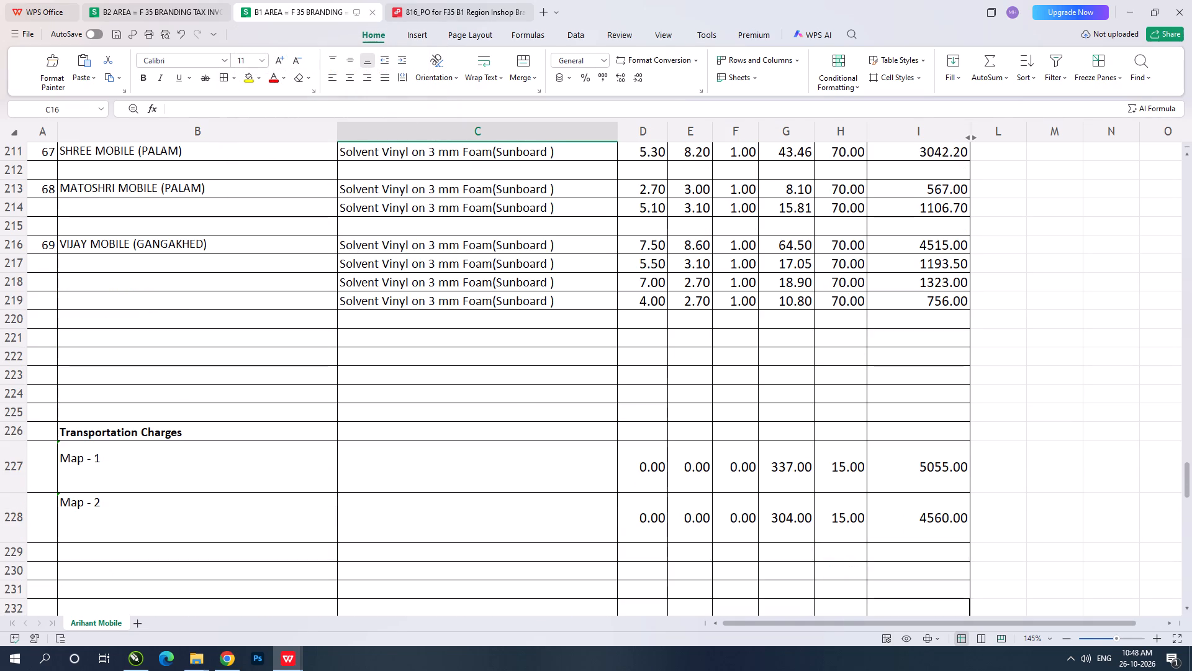
left_click(688, 308)
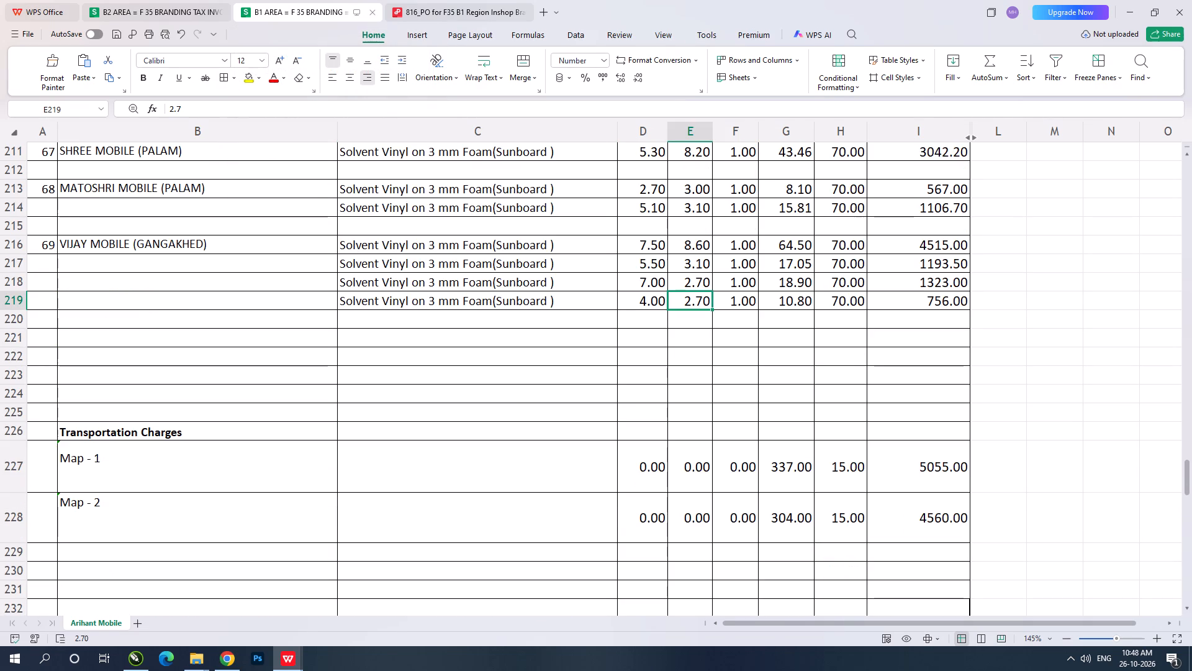
key("ctrl+s")
left_click(459, 62)
left_click(458, 0)
left_click(458, 0)
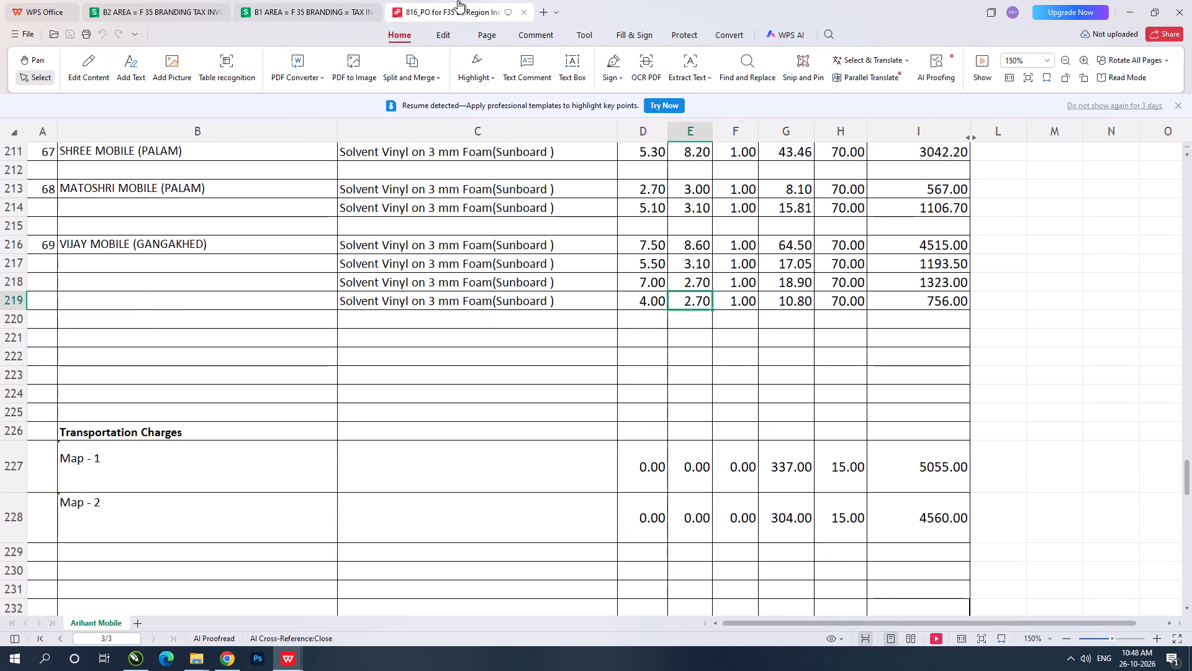
key("ctrl+s")
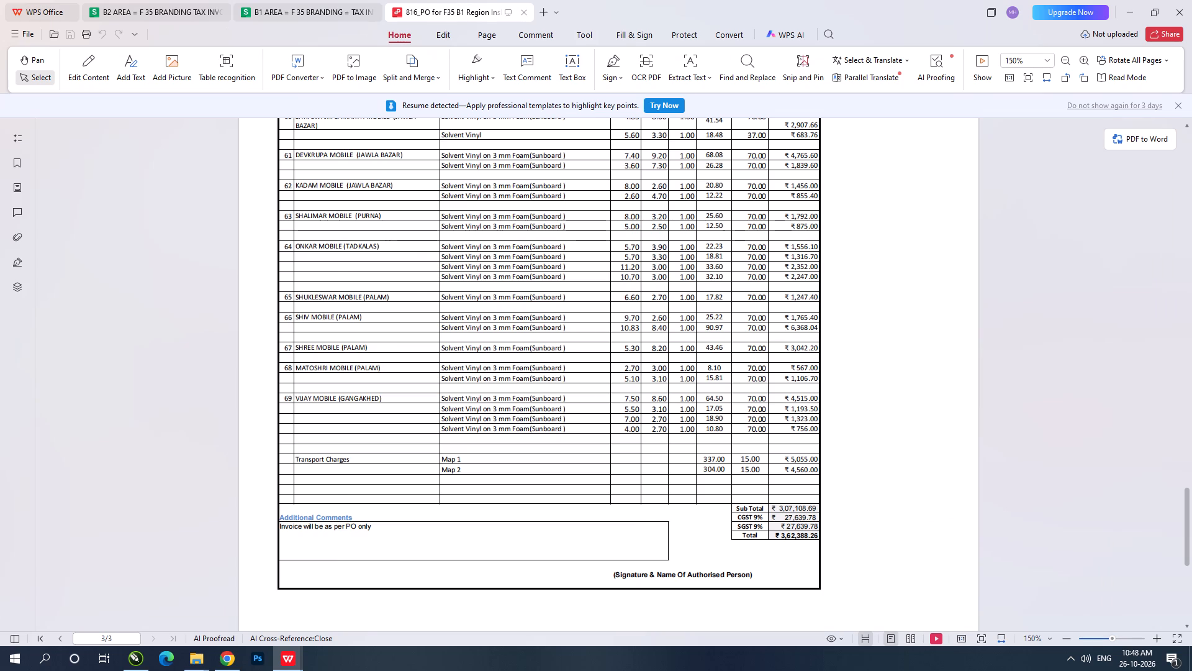
Print the B1 AREA invoice with Microsoft Print to PDF, replacing the existing invoice PDF in OCTOMBER MONTH BILL > 1482.
left_click(297, 0)
key("ctrl+p")
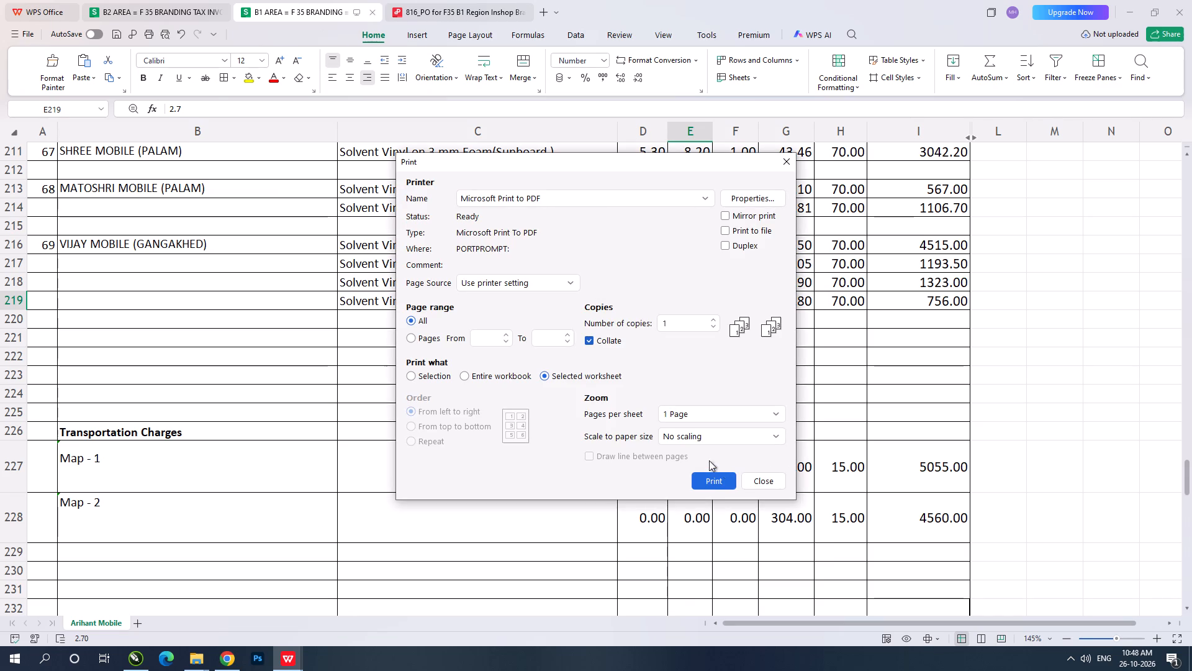
left_click(712, 478)
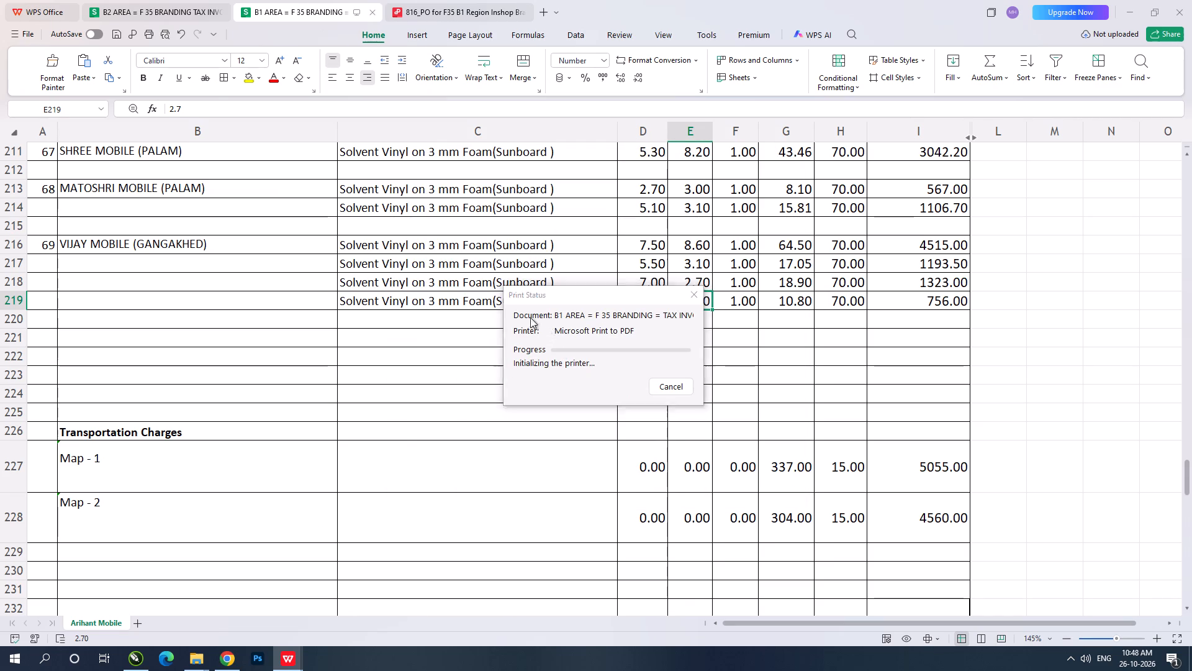
right_click(226, 176)
left_click(283, 181)
left_click(412, 188)
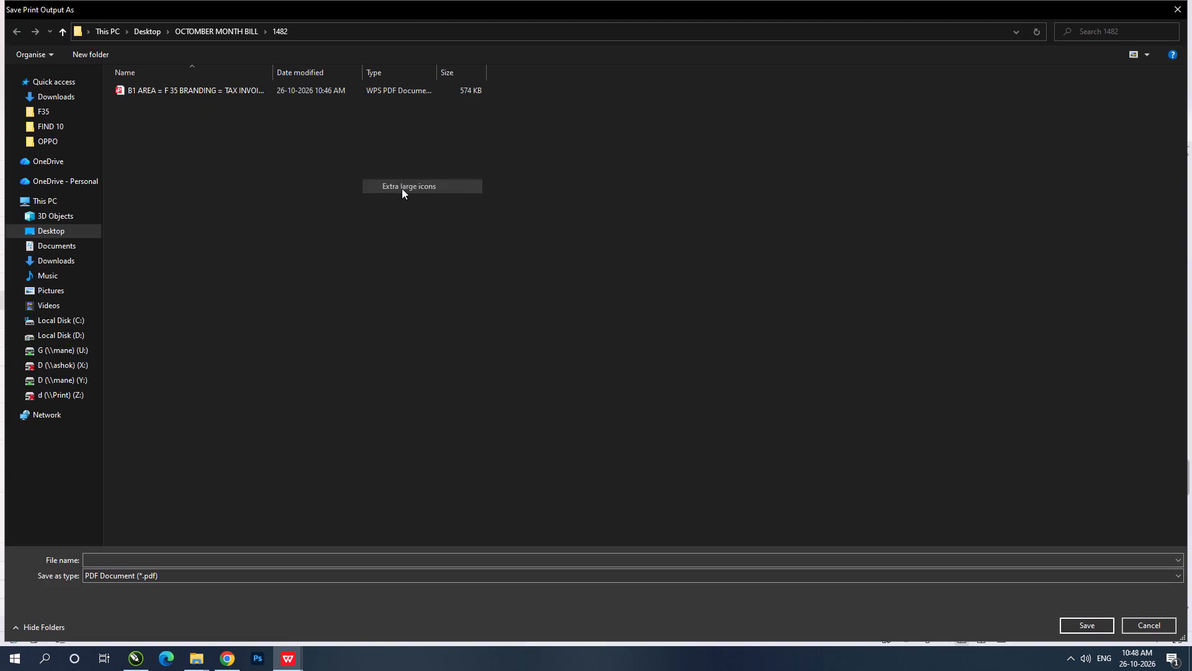
left_click(165, 155)
left_click(1081, 628)
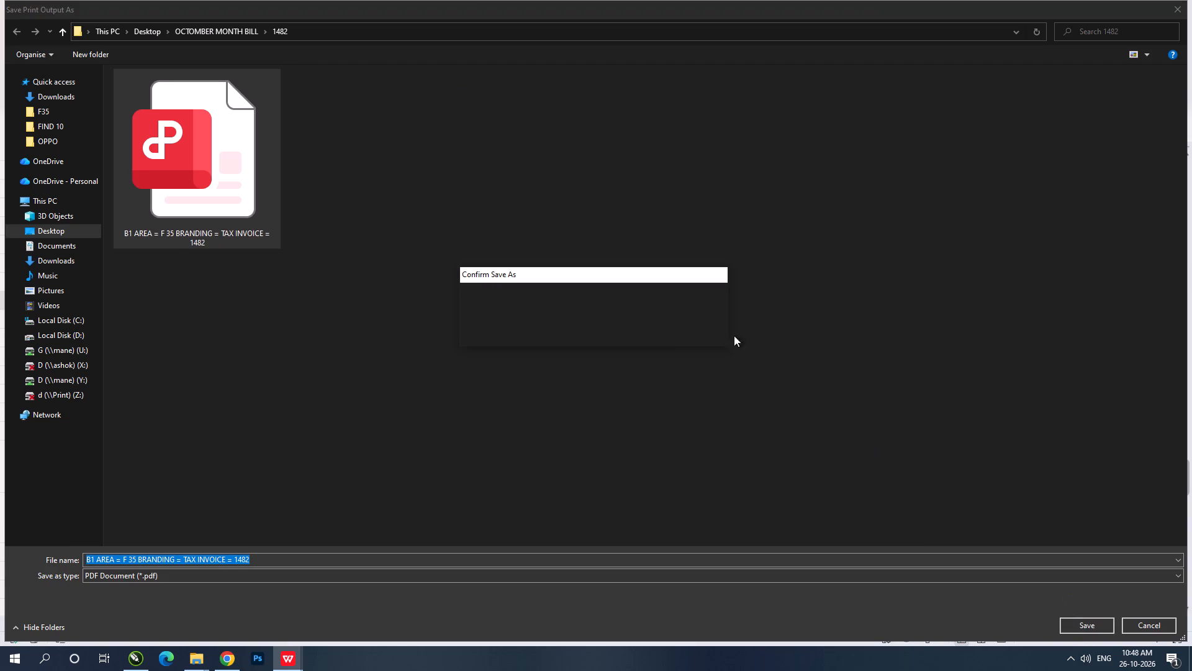
Replace the existing B1 AREA = F 35 BRANDING = TAX INVOICE = 1482 PDF with the new print output.
left_click(644, 332)
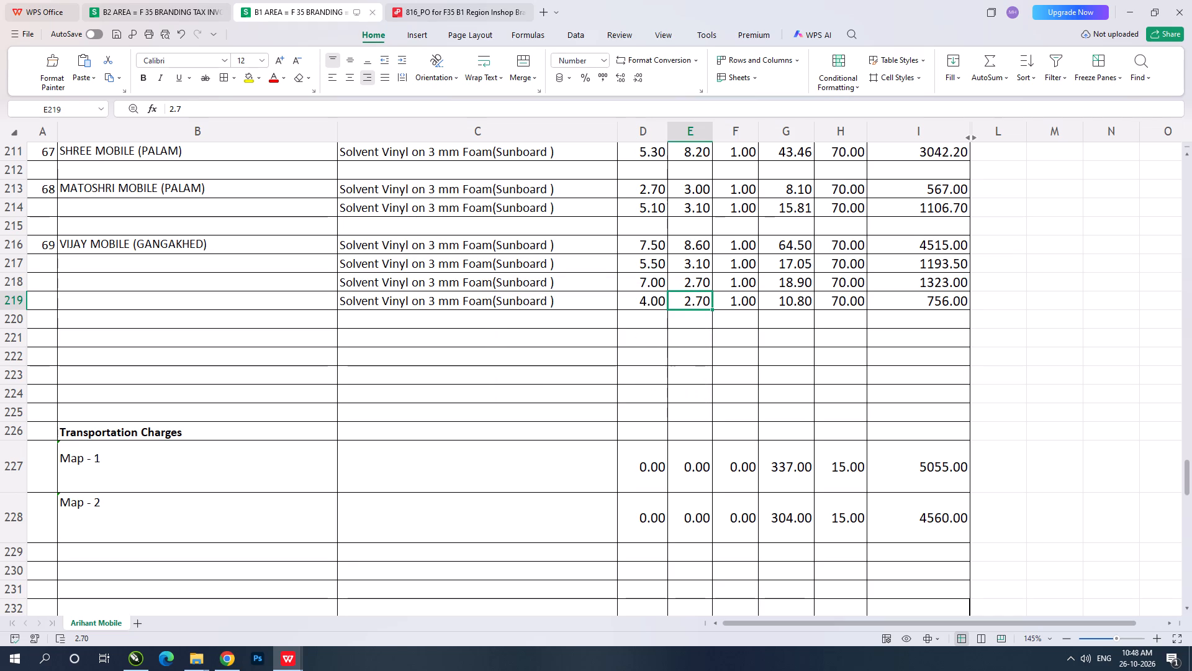
Save the B1 AREA invoice spreadsheet, and close it together with the 816 purchase order PDF.
left_click(496, 288)
key("ctrl+s")
left_click(454, 5)
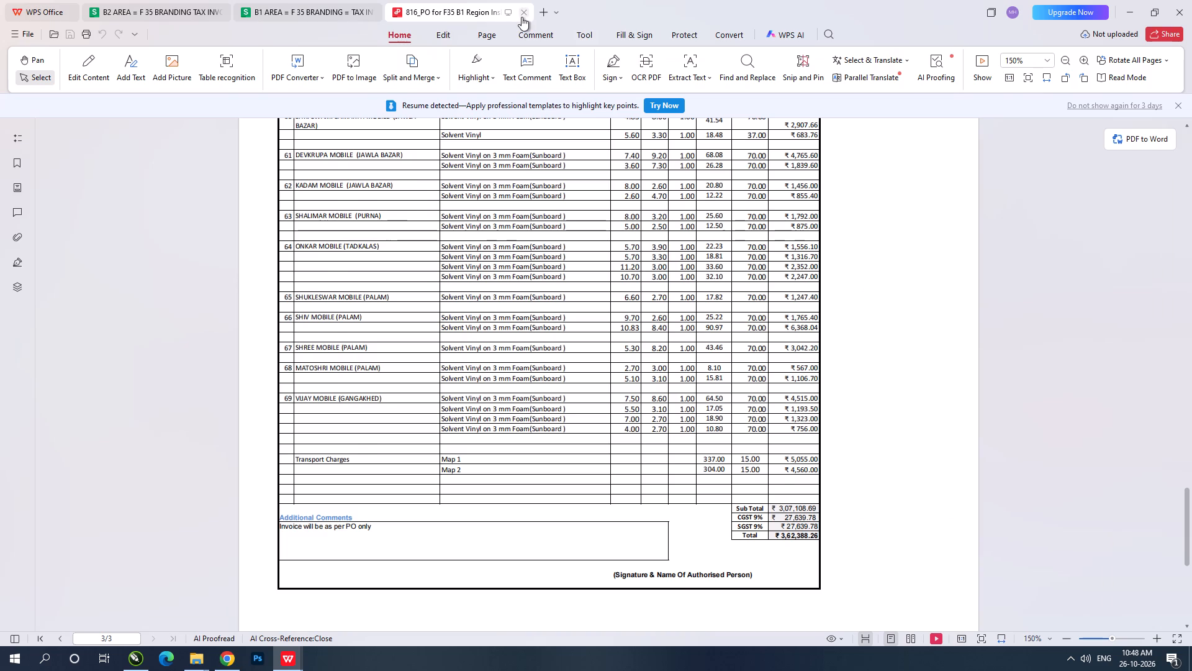
left_click(522, 17)
left_click(310, 6)
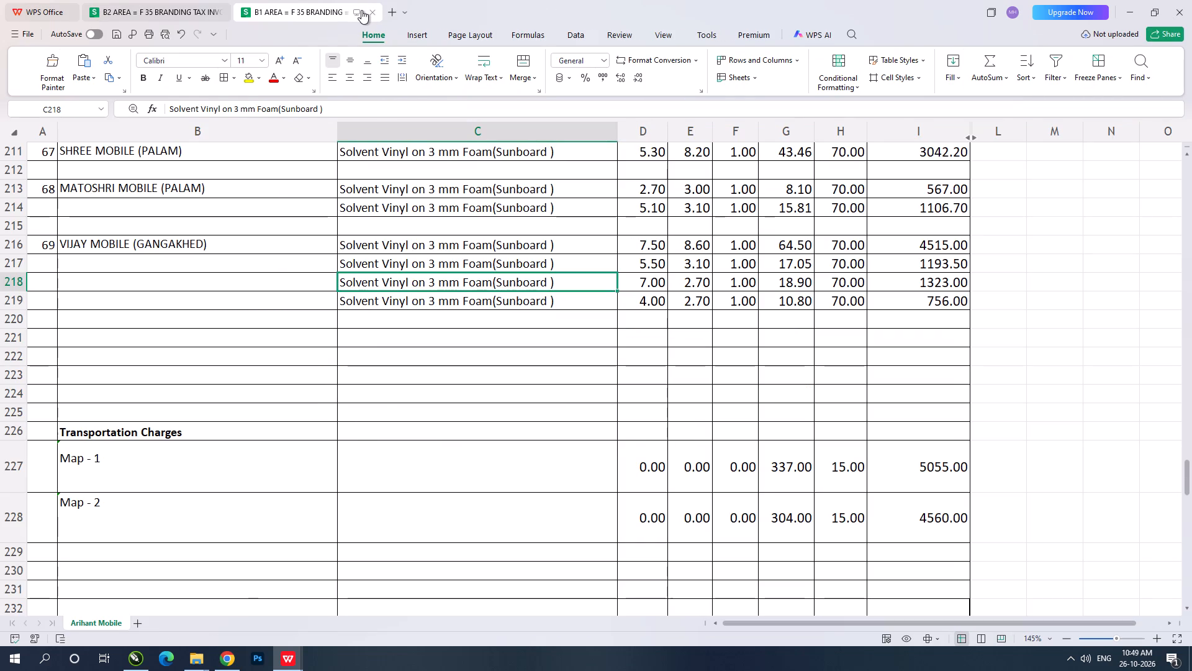
left_click(372, 12)
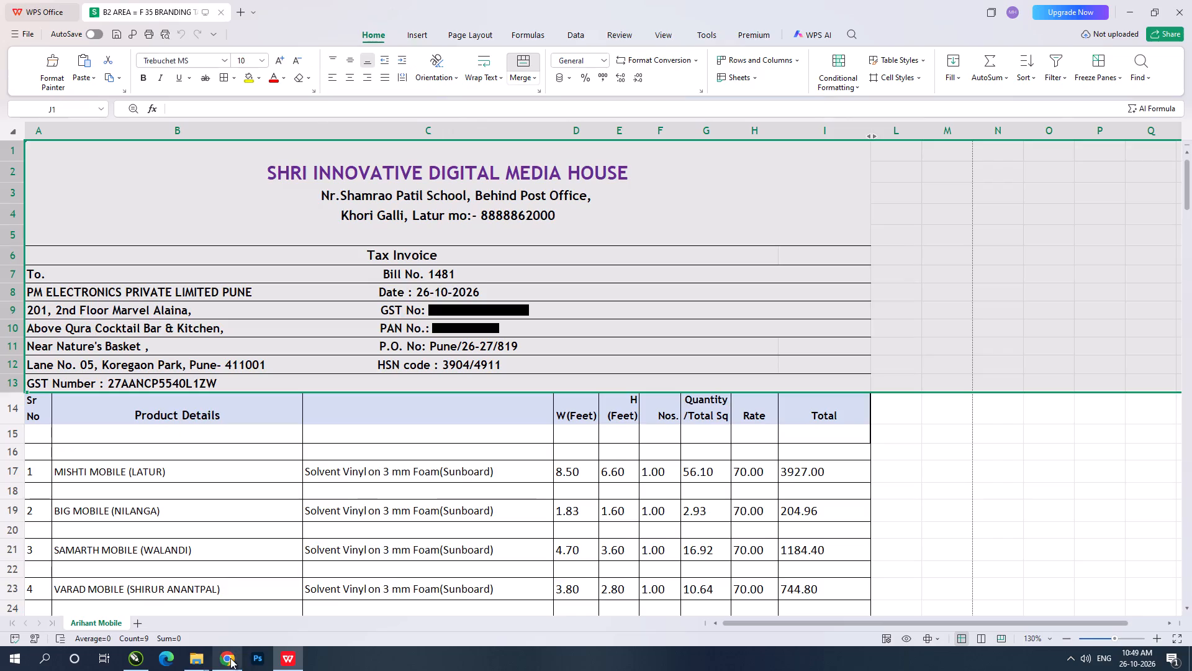
Switch to File Explorer from the B2 AREA invoice.
left_click(187, 661)
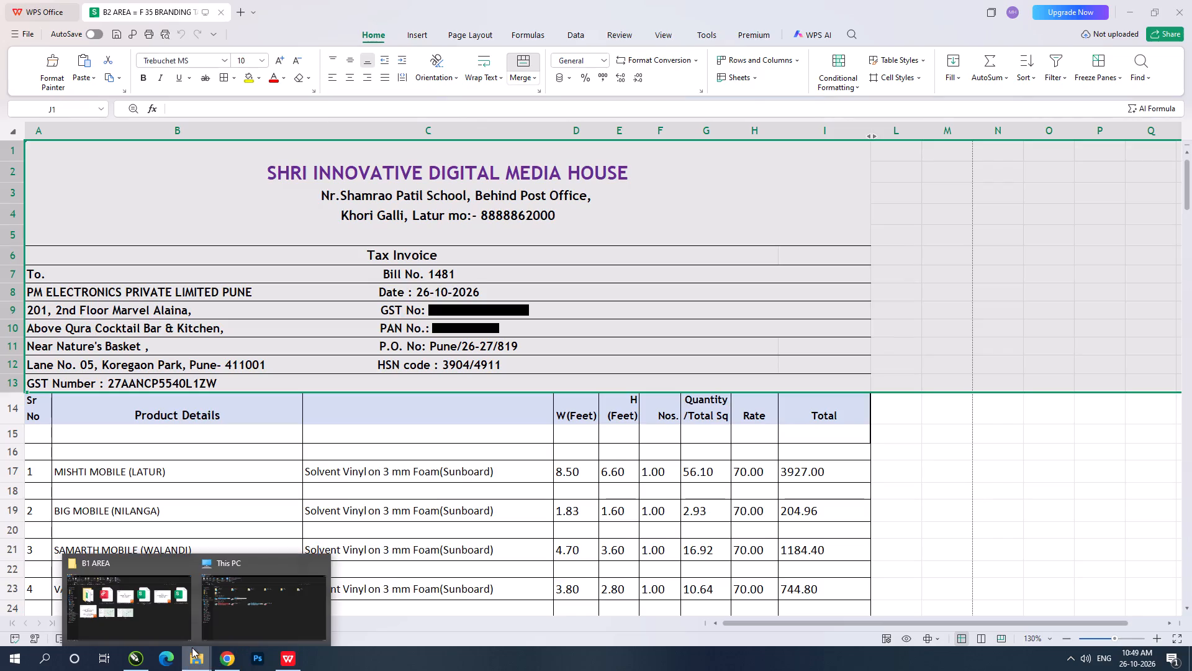
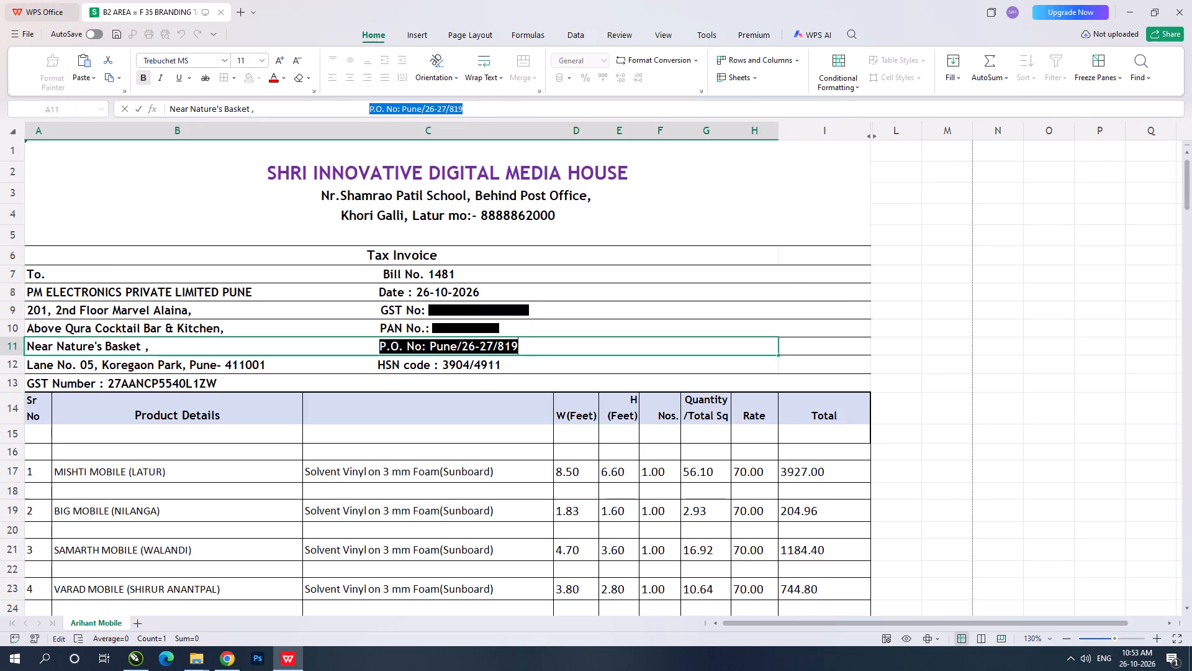
Set the P.O. number in the B2 AREA tax invoice 1481 to Pune/26-27/818, check the invoice through its totals, and save it.
key("ctrl+v")
left_click(553, 309)
key("ctrl+s")
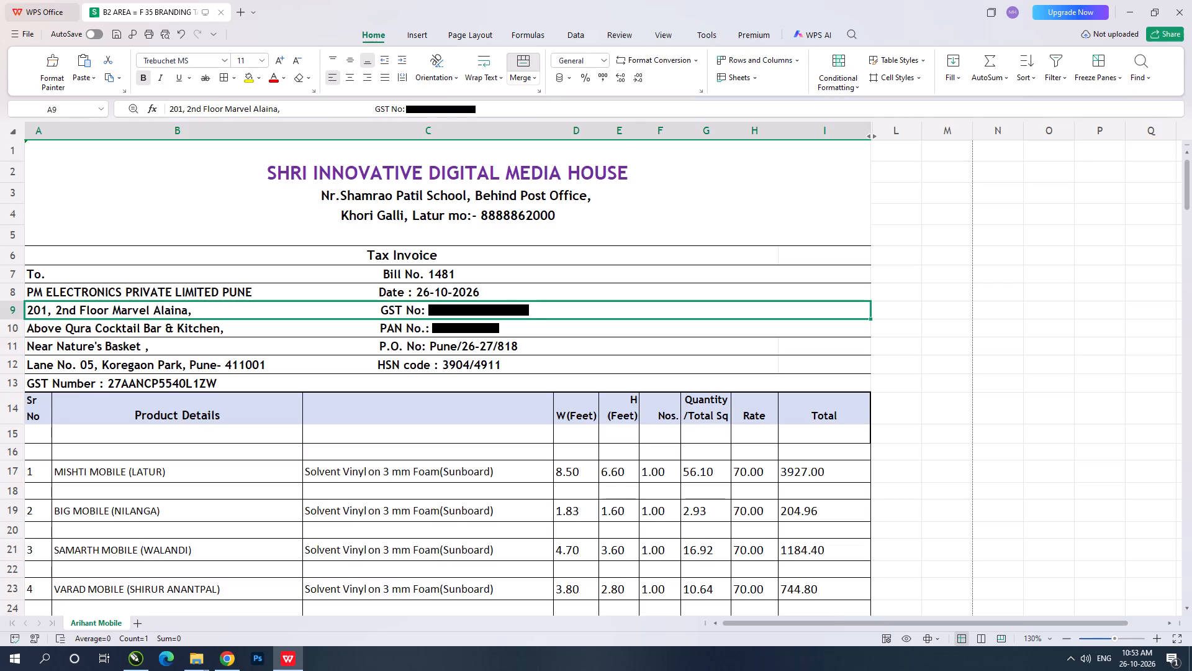
scroll(488, 350, "down", 4)
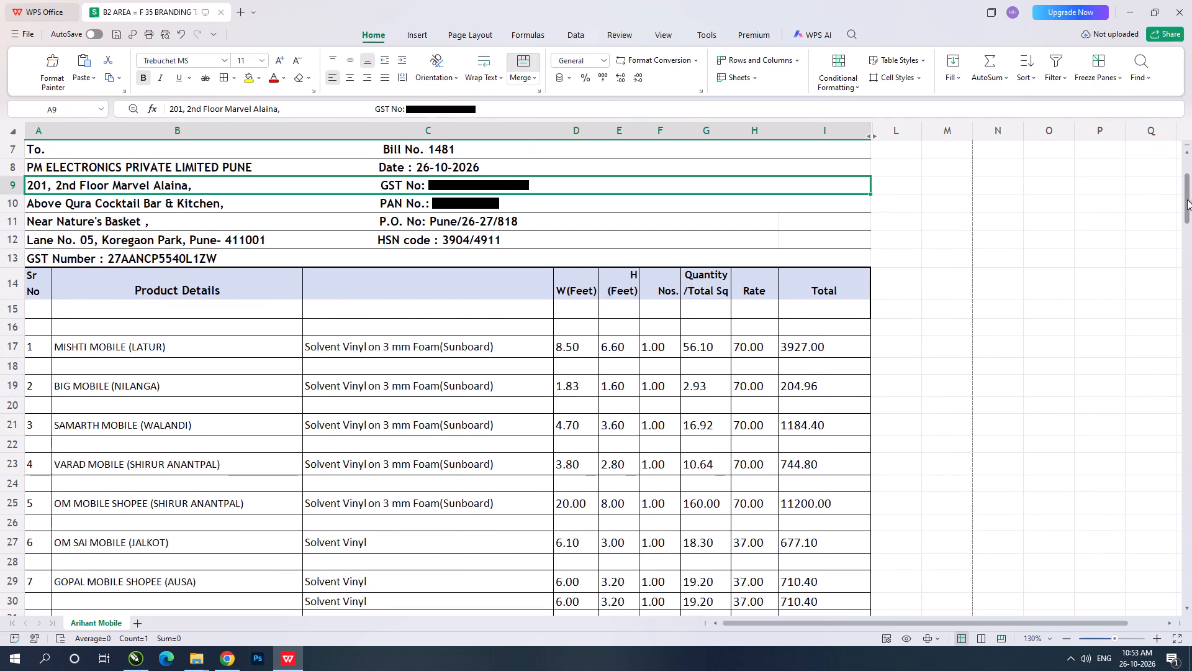
left_click_drag(1187, 199, 1191, 443)
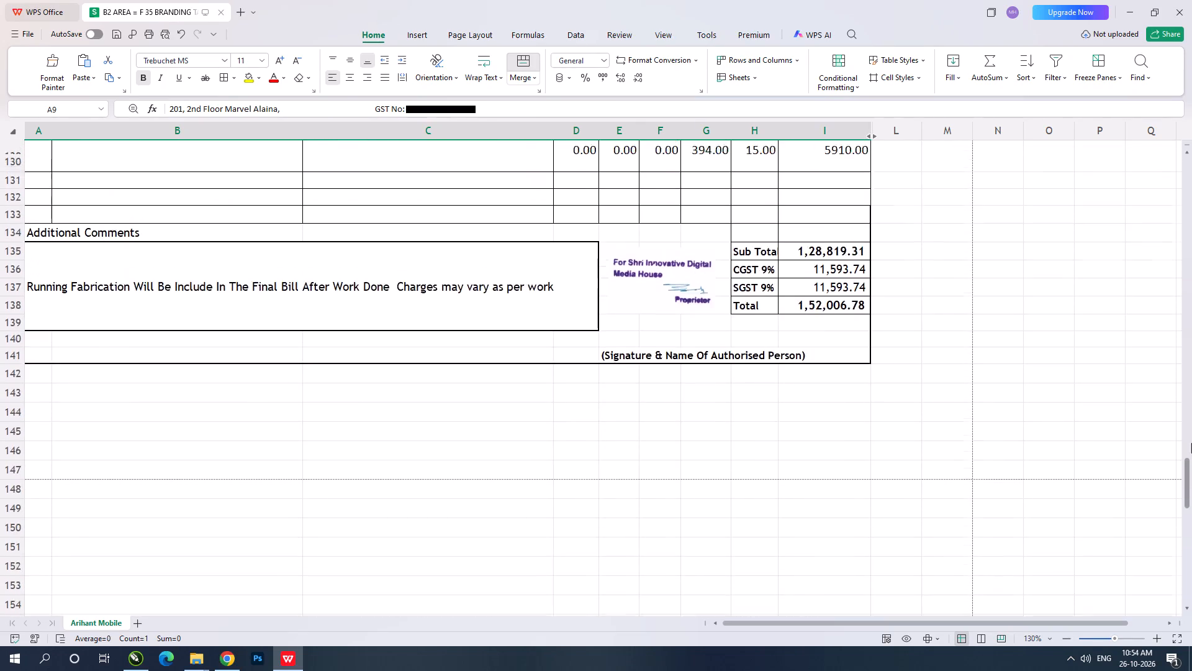
left_click_drag(1191, 443, 1191, 176)
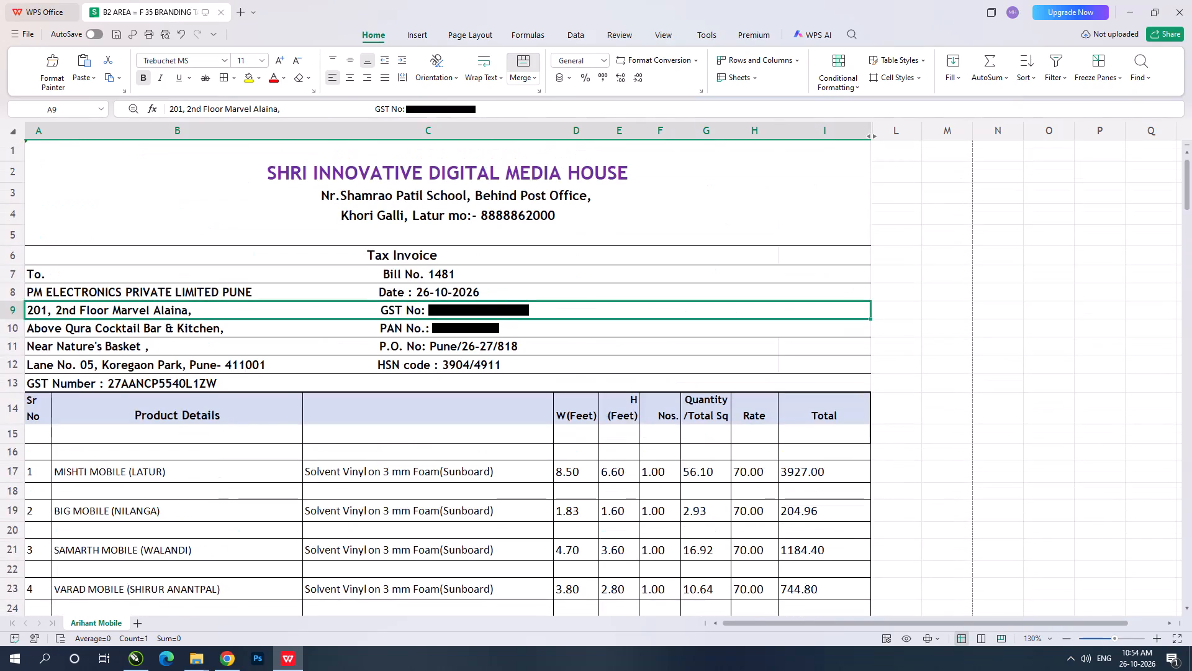
key("ctrl+s")
Print the selected worksheet with Microsoft Print to PDF, choosing the existing B2 AREA invoice PDF in OCTOMBER MONTH BILL > 1481 as the output file.
key("ctrl+p")
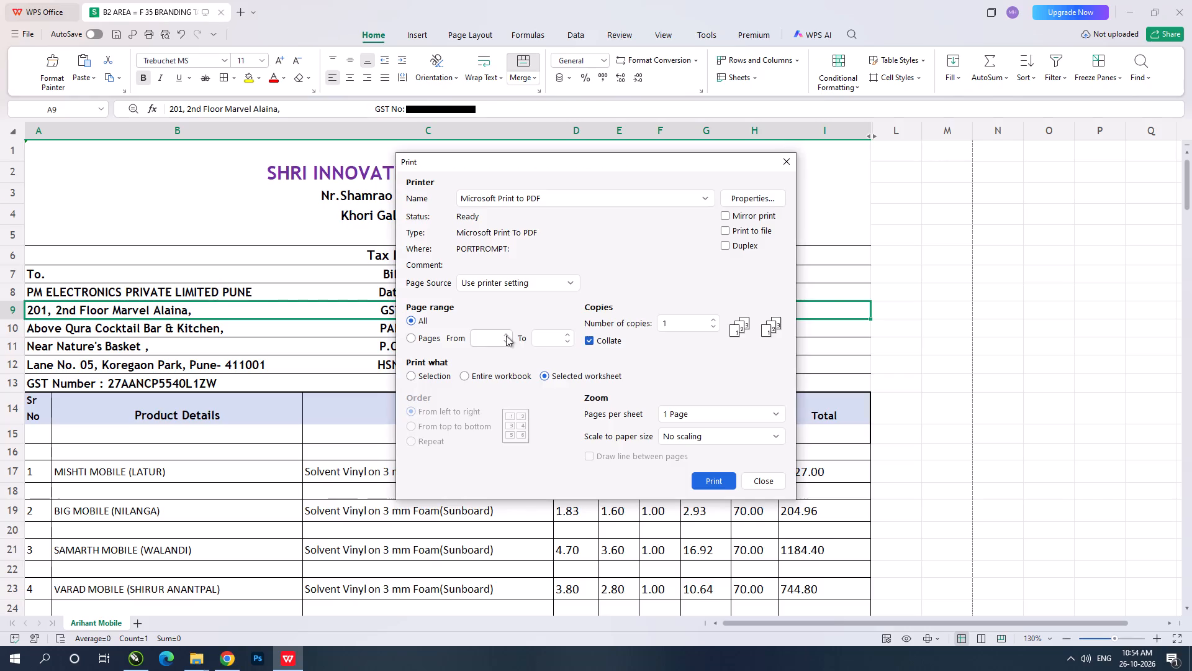
left_click(710, 481)
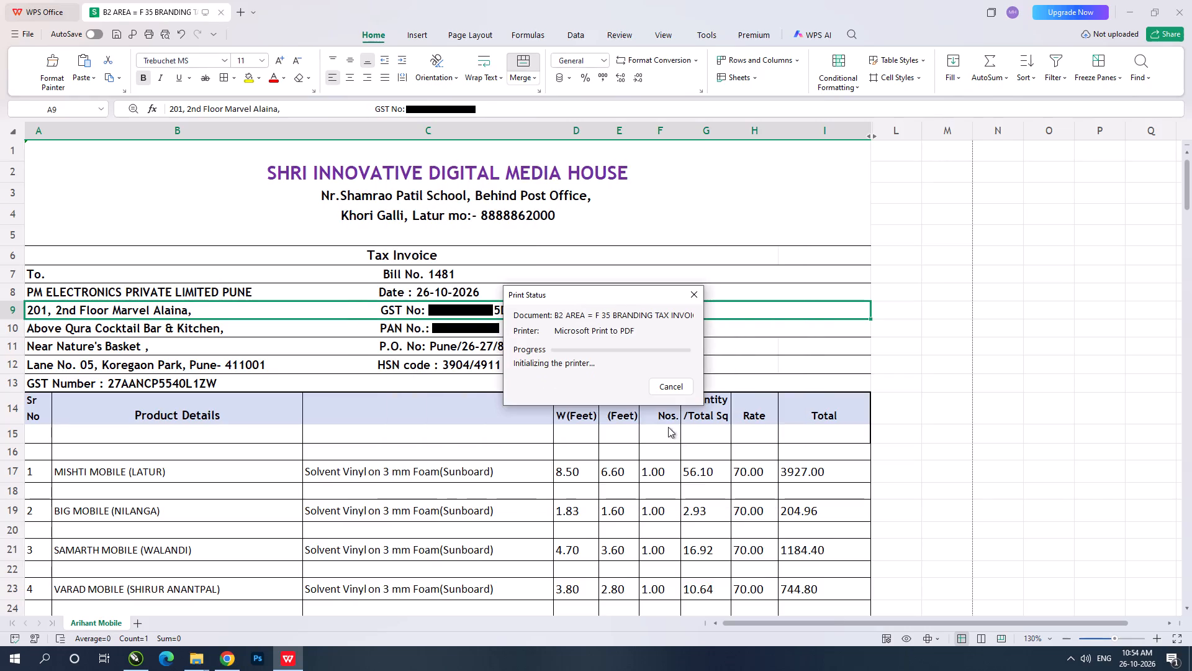
left_click(343, 262)
key("BackSpace")
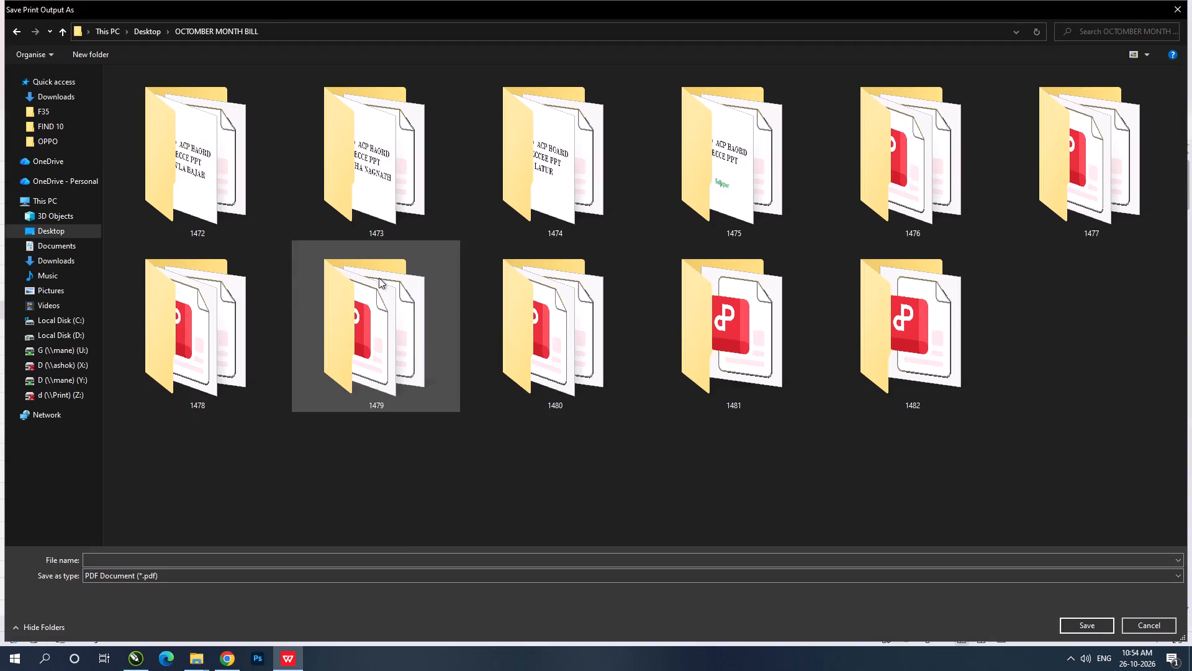
double_click(759, 344)
right_click(323, 217)
left_click(423, 217)
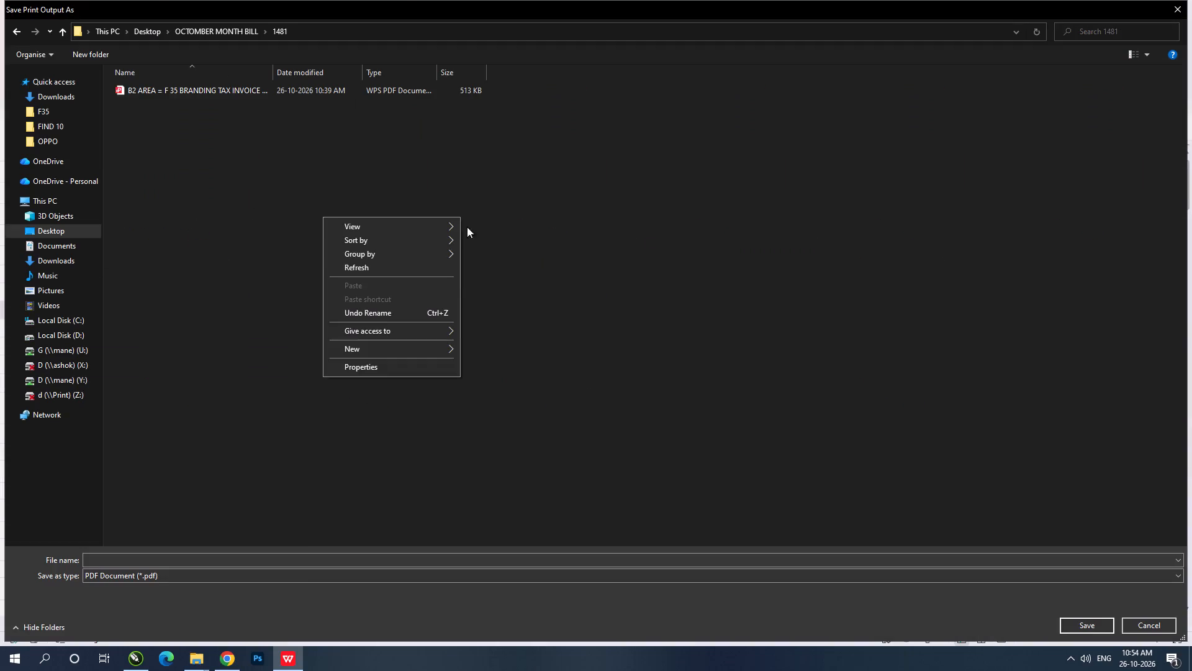
left_click(434, 226)
left_click(515, 228)
left_click(553, 359)
left_click(245, 208)
left_click_drag(803, 517, 921, 544)
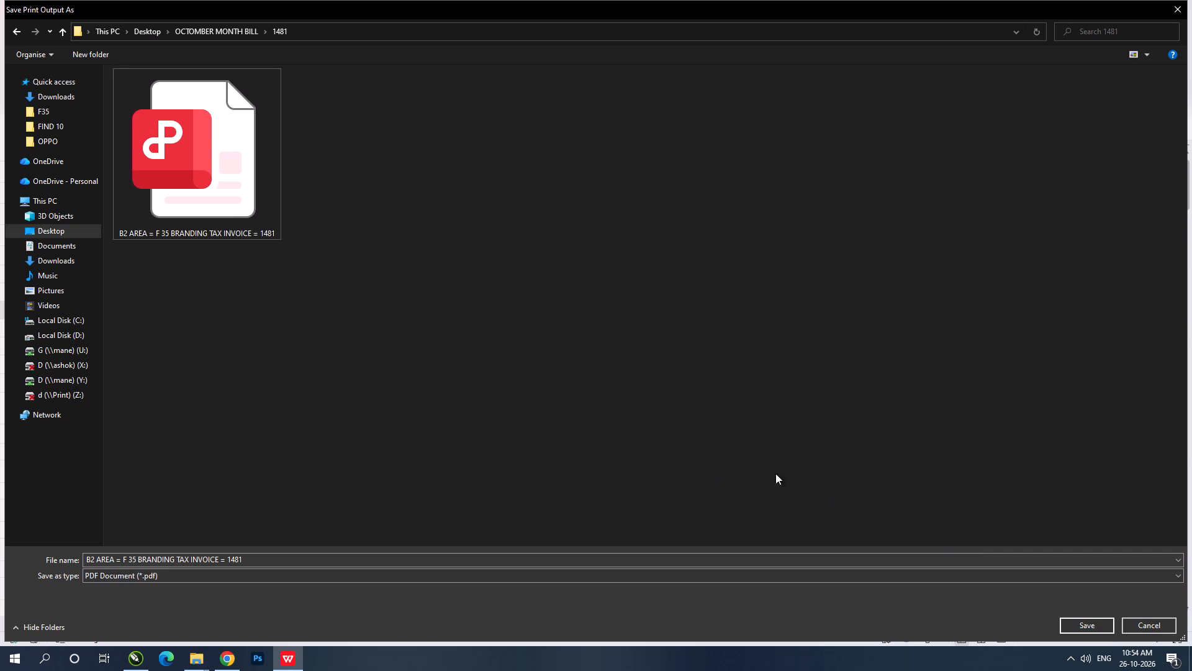
Replace the existing PDF B2 AREA = F 35 BRANDING TAX INVOICE = 1481 with the new printout and save the invoice workbook.
left_click(270, 231)
left_click(1075, 624)
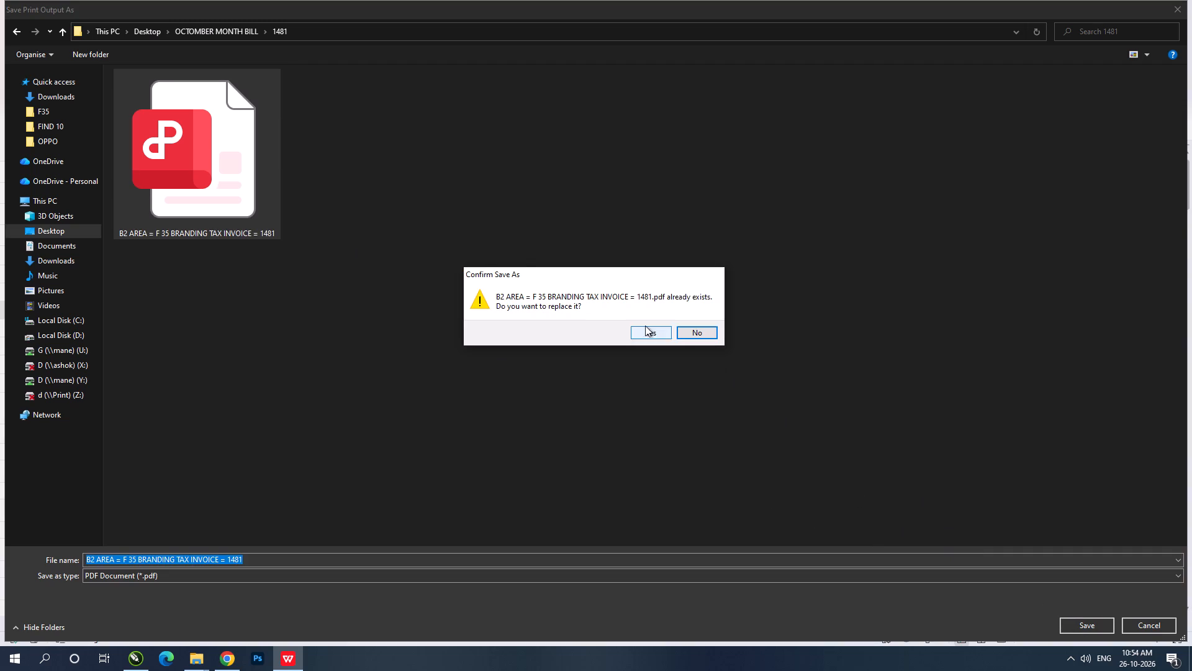
left_click(647, 334)
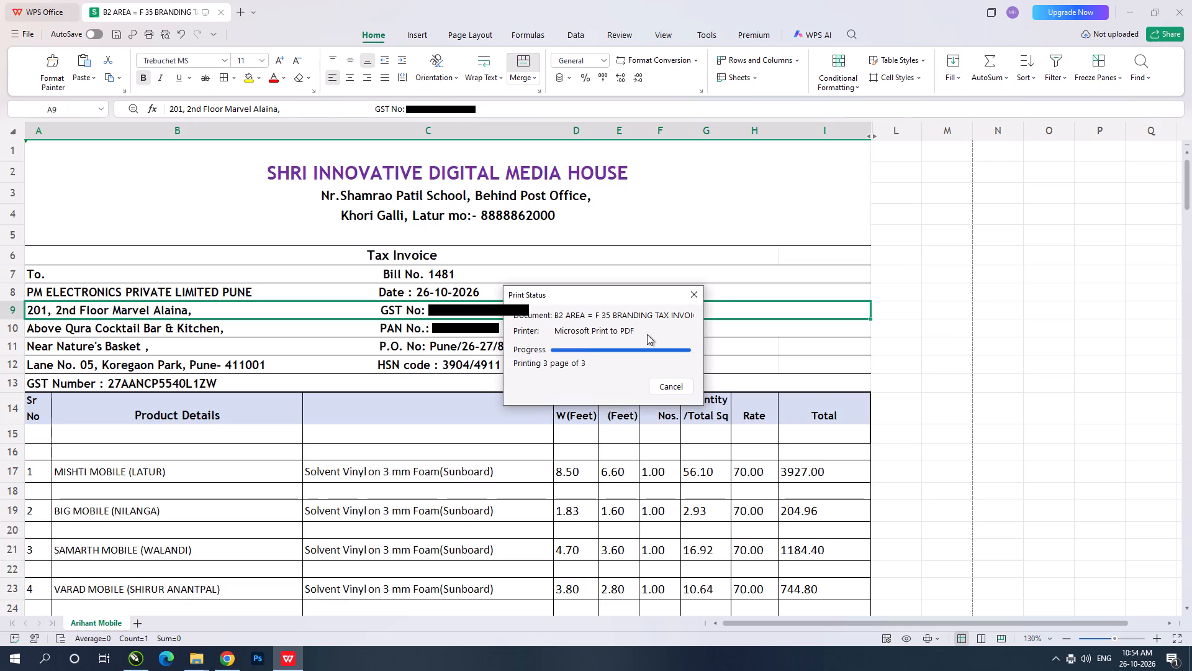
left_click(495, 341)
key("ctrl+s")
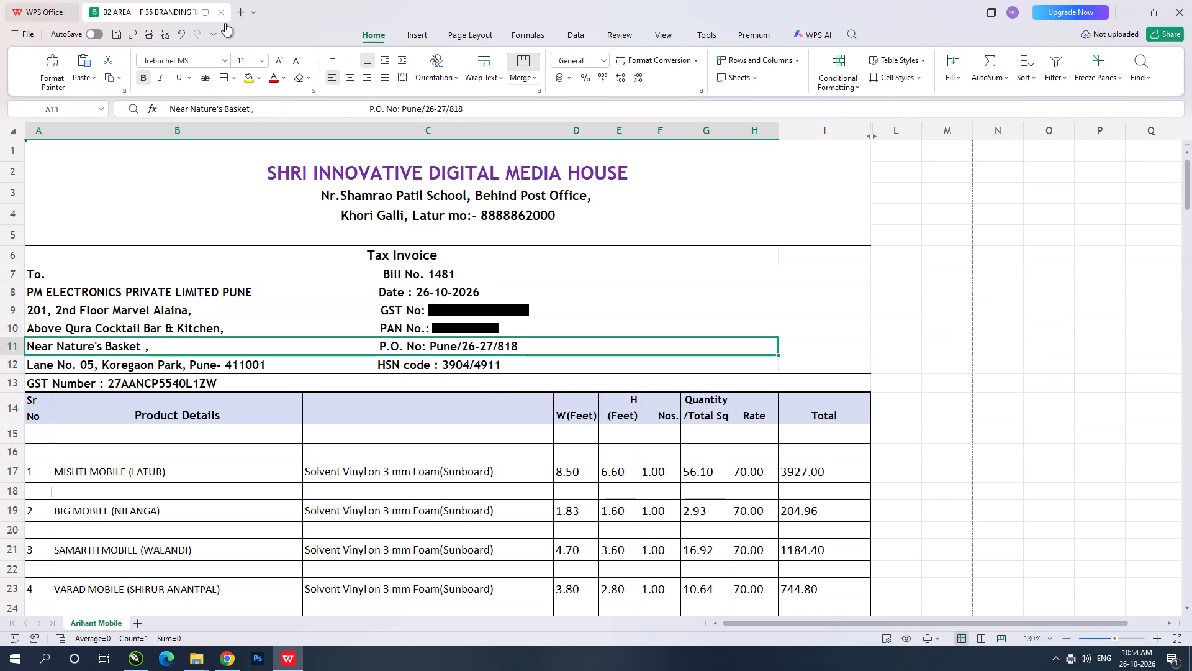
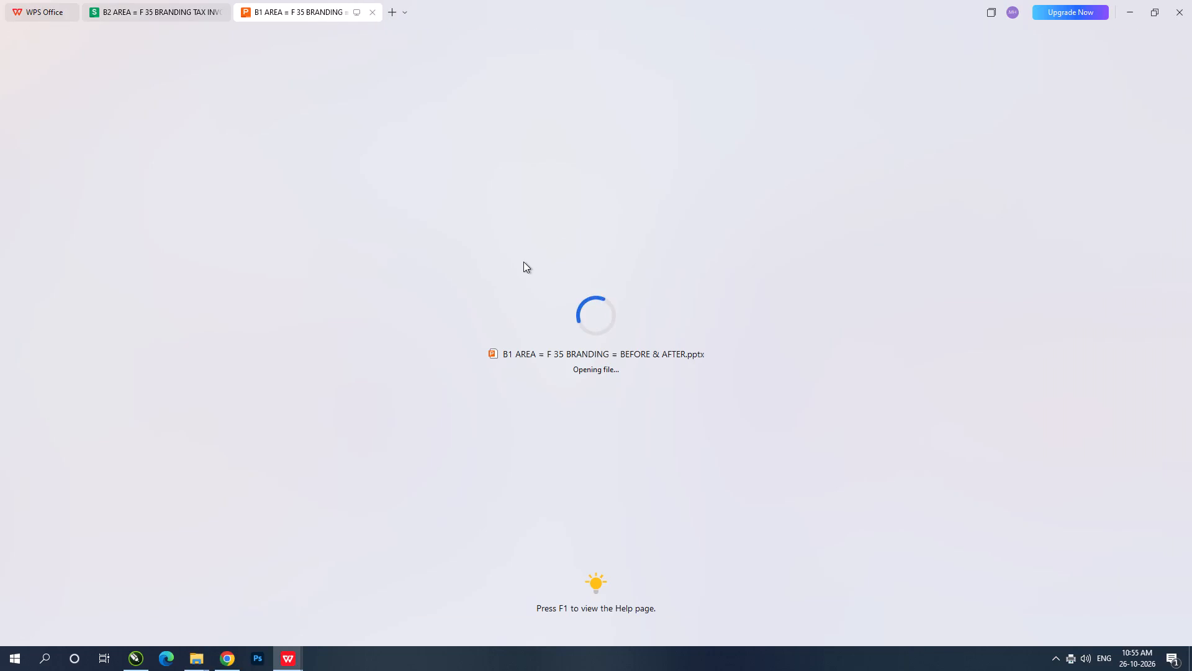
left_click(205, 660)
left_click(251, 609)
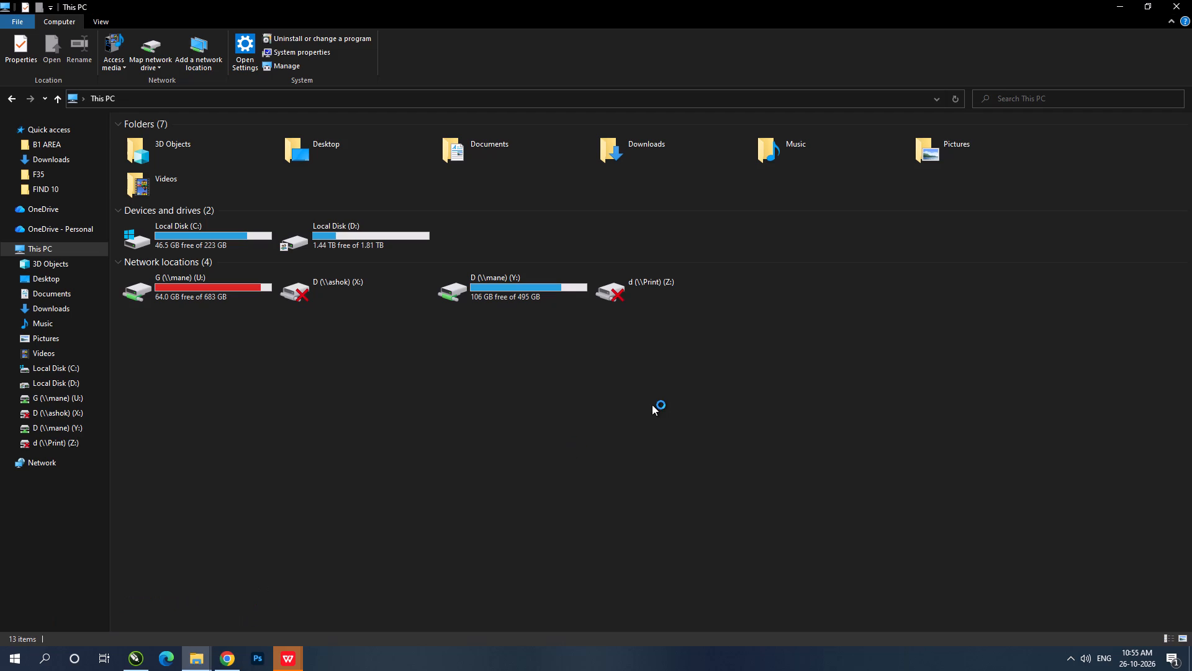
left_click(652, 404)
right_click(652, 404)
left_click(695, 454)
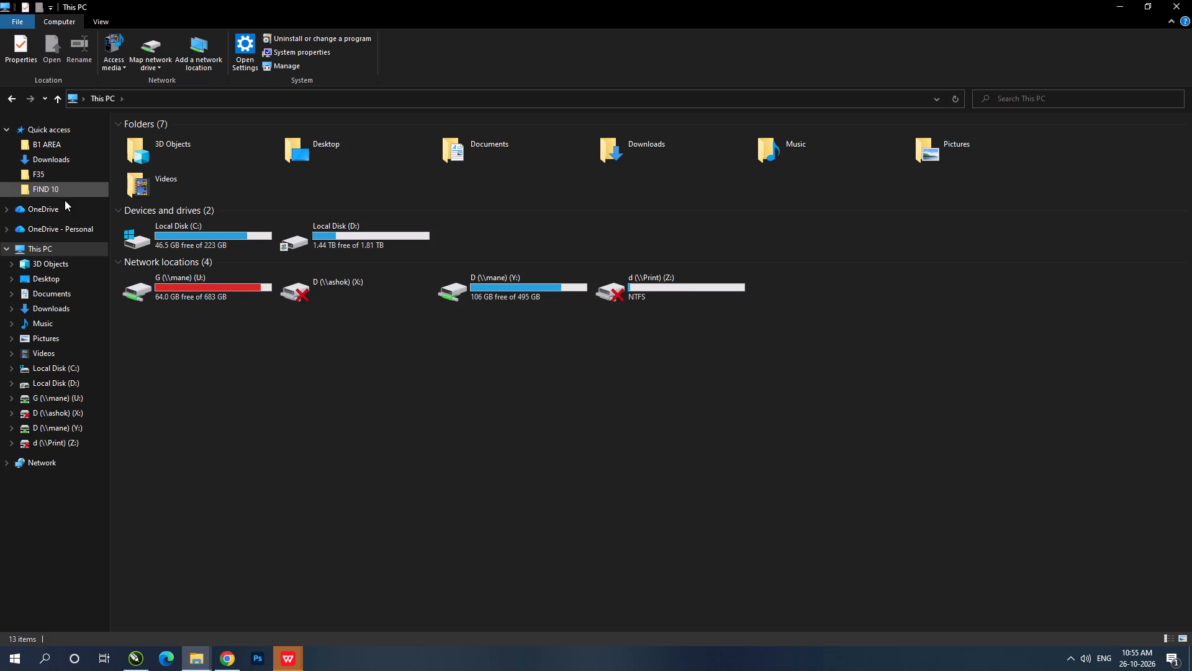
Examine the last slides, 203 to 205, of the B1 AREA F 35 BRANDING BEFORE & AFTER presentation.
left_click(298, 657)
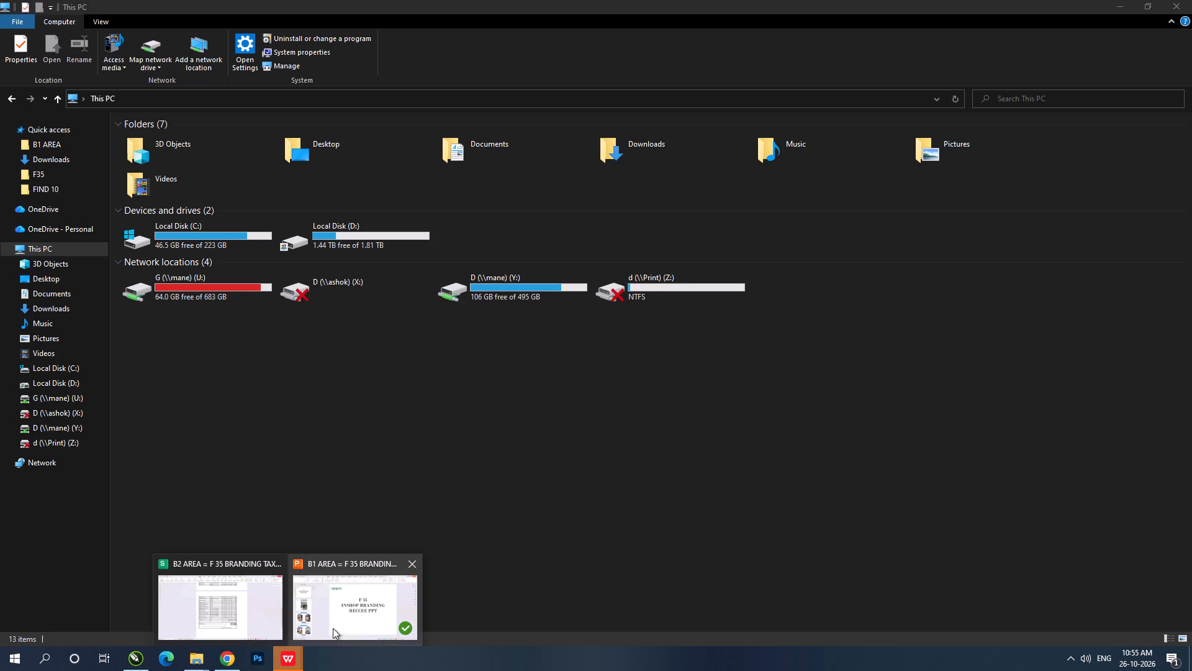
left_click(345, 613)
left_click(149, 320)
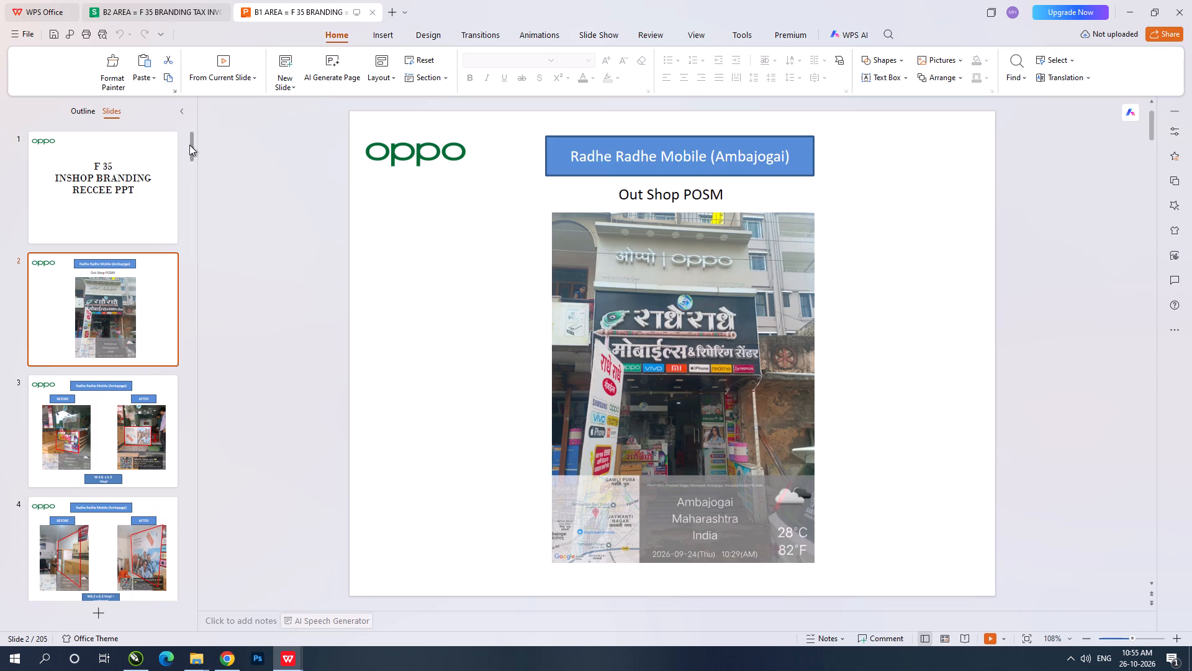
left_click_drag(192, 144, 190, 585)
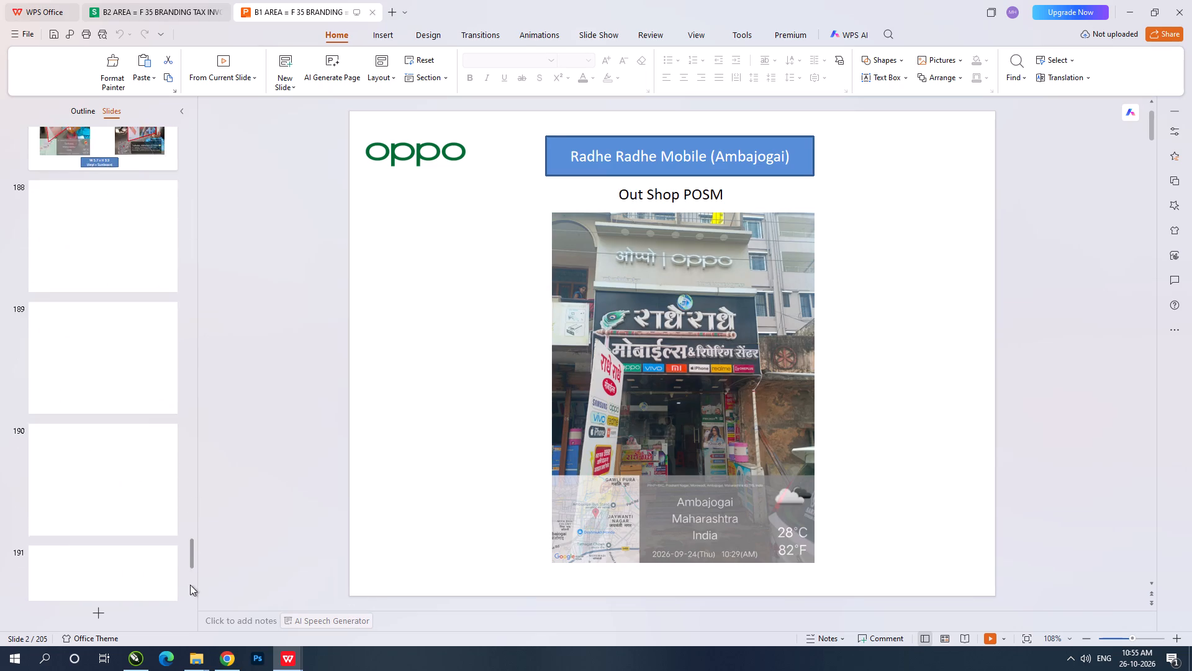
left_click_drag(190, 585, 189, 601)
scroll(129, 440, "down", 5)
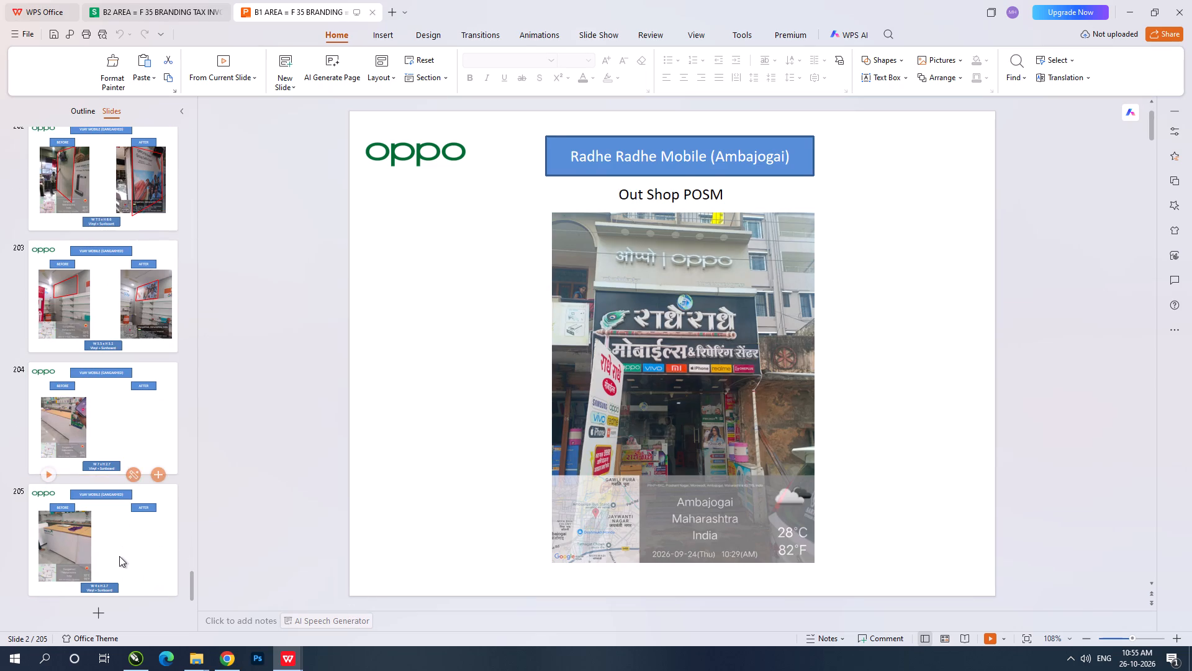
left_click(119, 556)
left_click(117, 421)
left_click(118, 342)
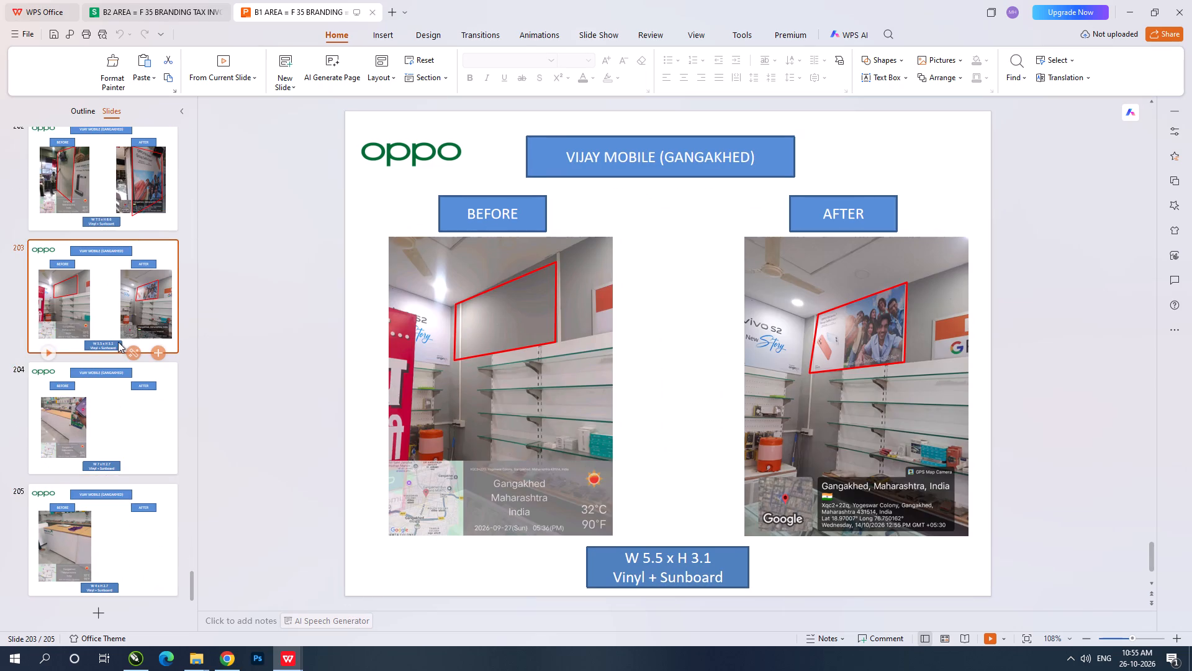
left_click(112, 411)
left_click(127, 542)
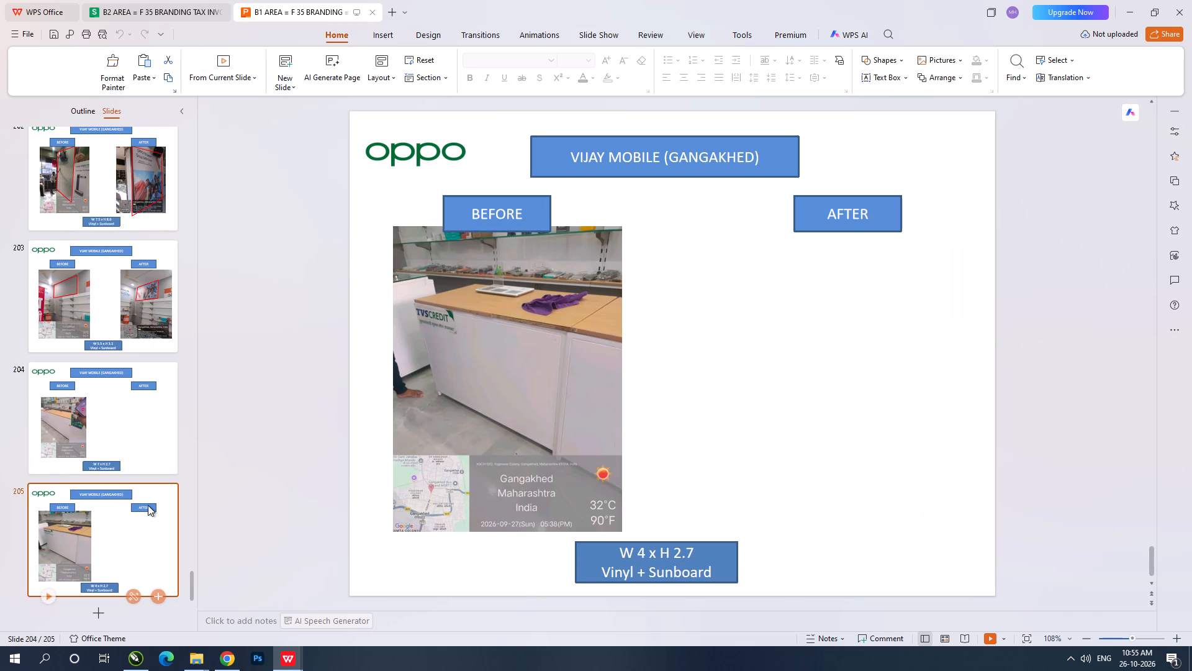
Examine the last shop entries, transportation charges and totals in the B2 AREA tax invoice 1481, and return to the presentation.
left_click(136, 0)
scroll(896, 426, "down", 5)
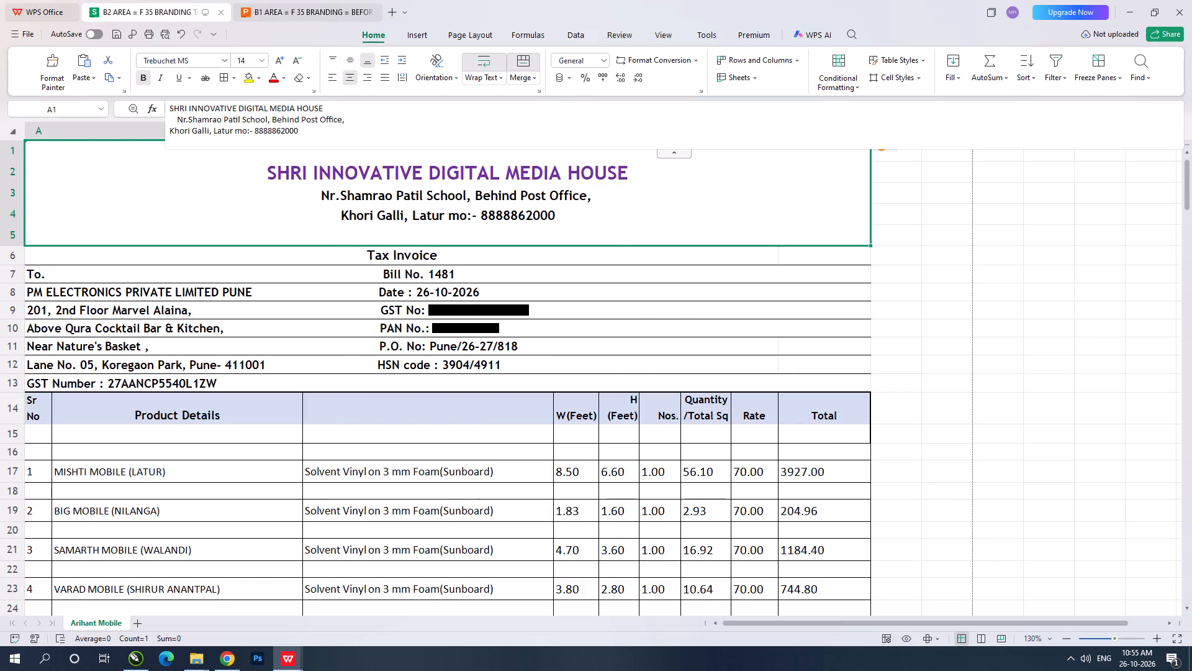
left_click_drag(1188, 203, 1189, 545)
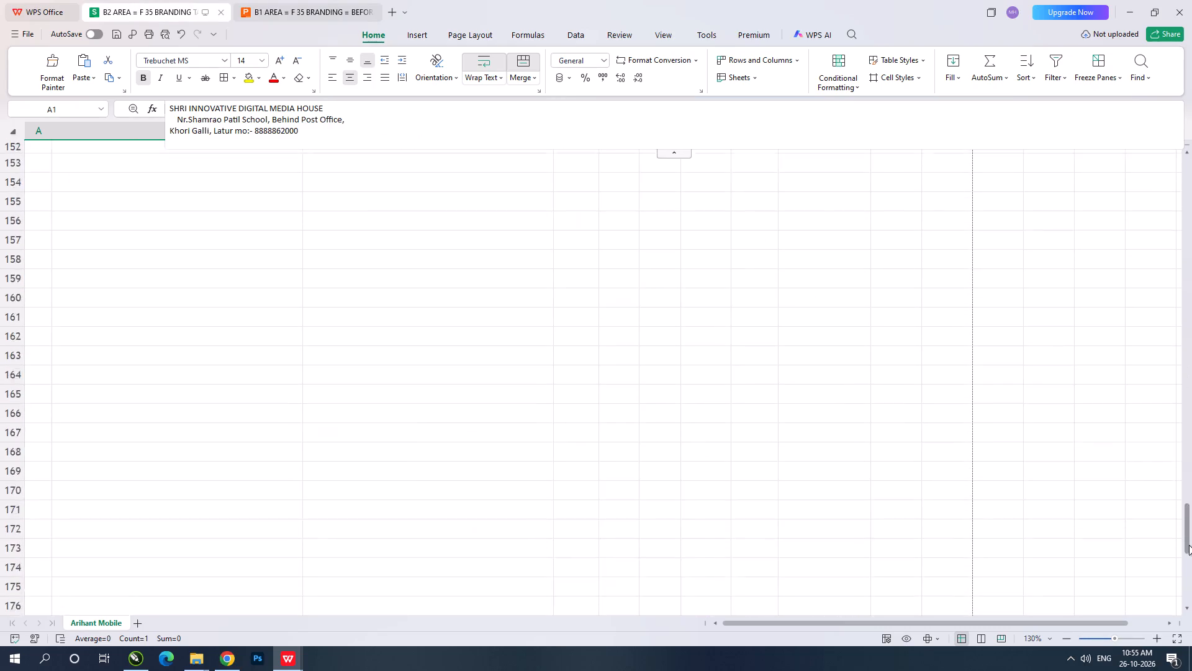
left_click_drag(1189, 545, 1191, 448)
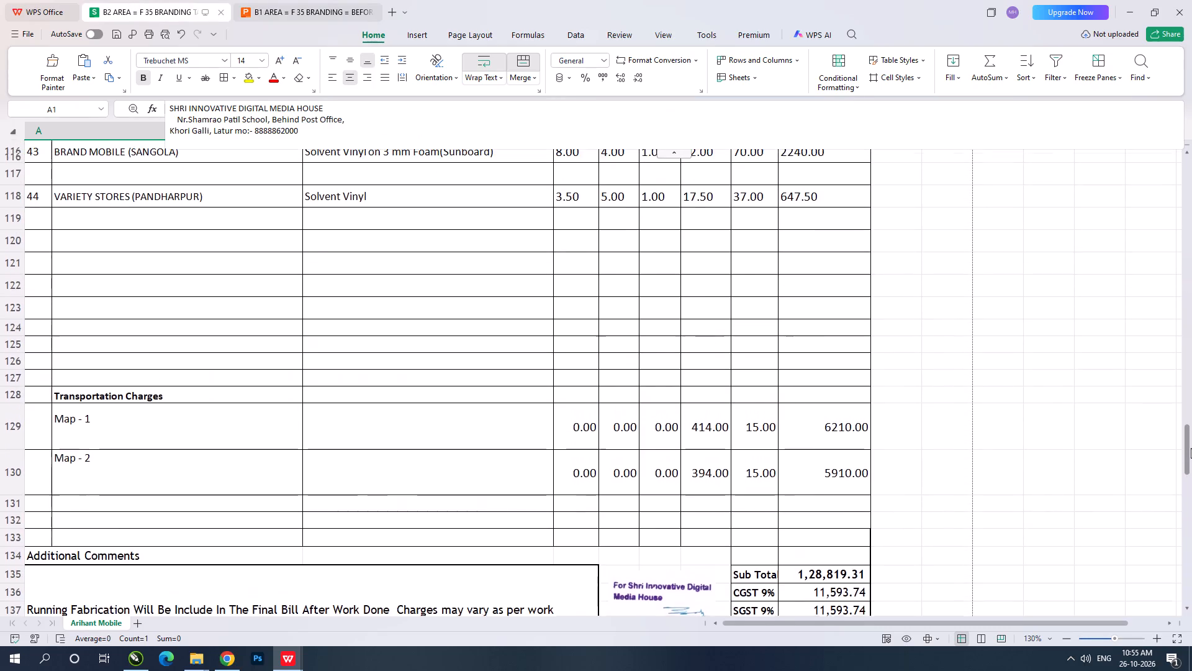
left_click_drag(1191, 448, 1189, 409)
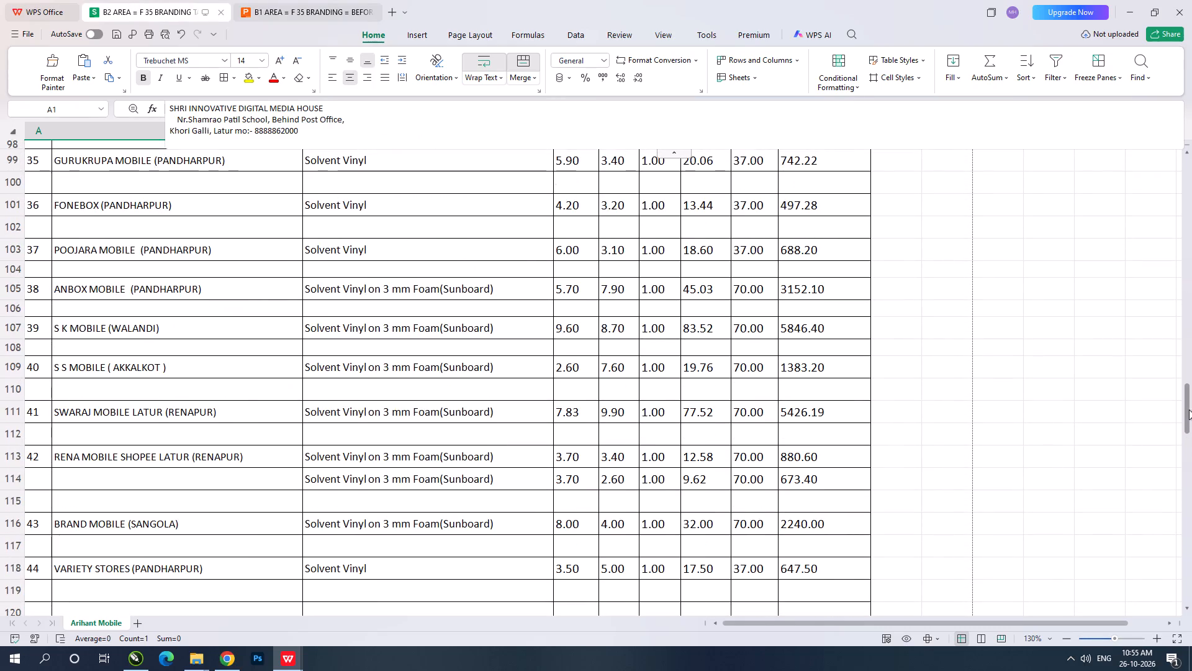
left_click_drag(1189, 409, 1190, 430)
left_click(262, 0)
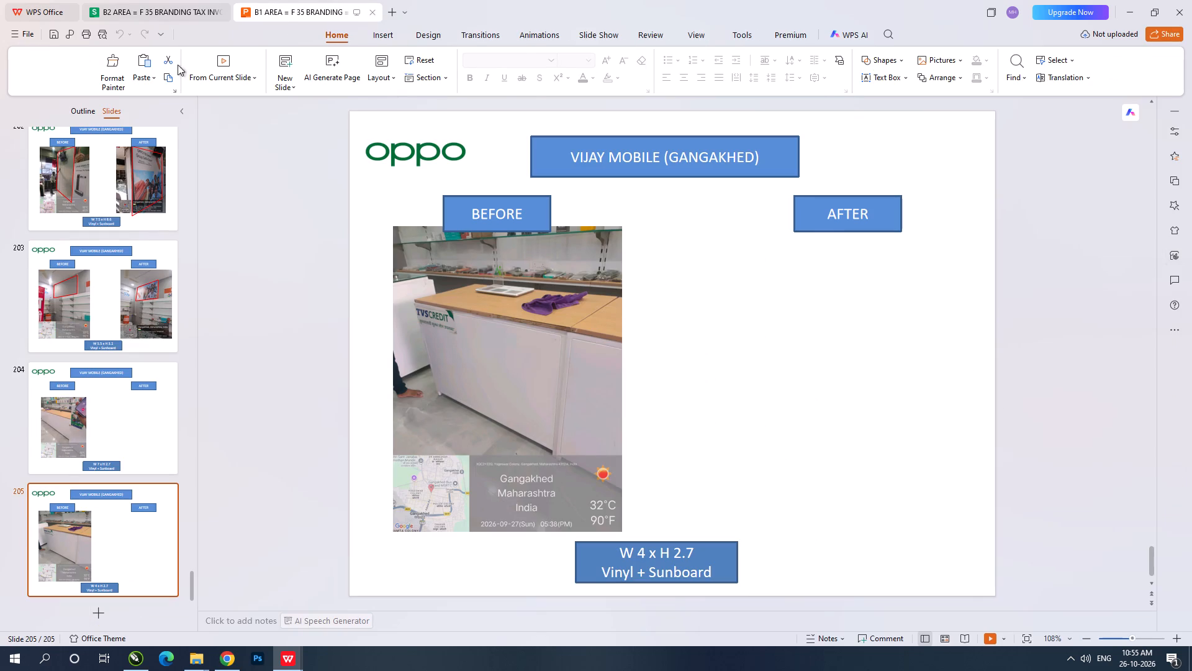
Open the 816 purchase order for F35 B1 Region, compare it with the open presentation and invoice, and close both B1 files.
left_click(130, 0)
key("alt+Tab")
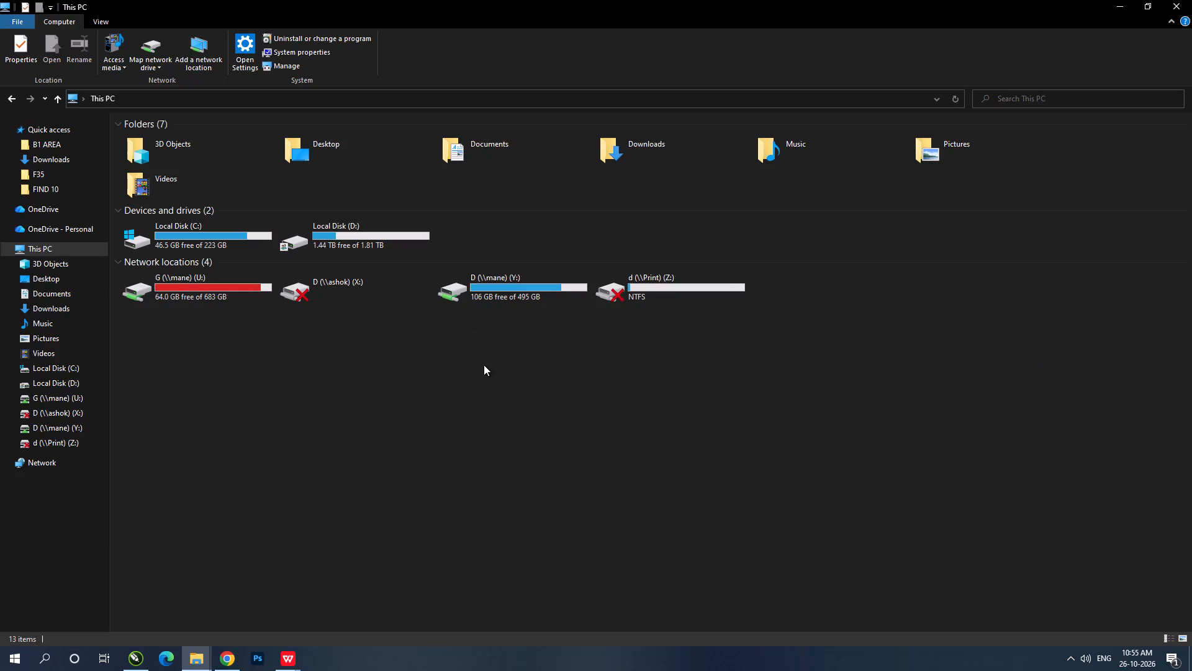
left_click(484, 365)
key("alt+Tab")
key("alt+Tab")
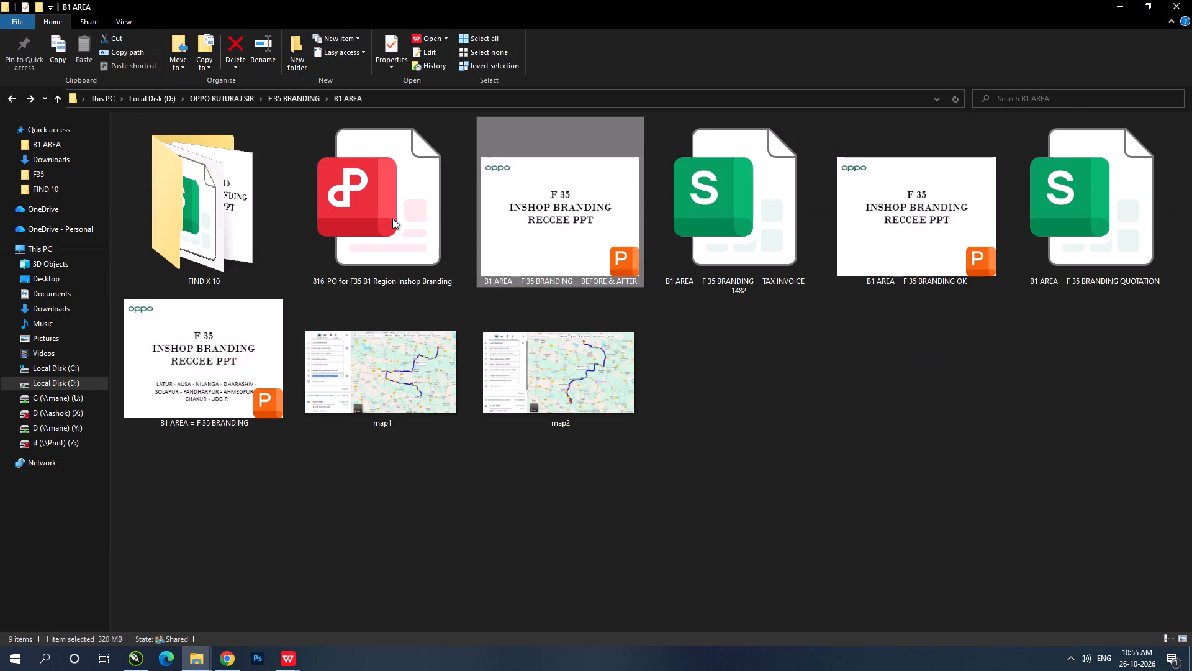
left_click(392, 218)
double_click(392, 218)
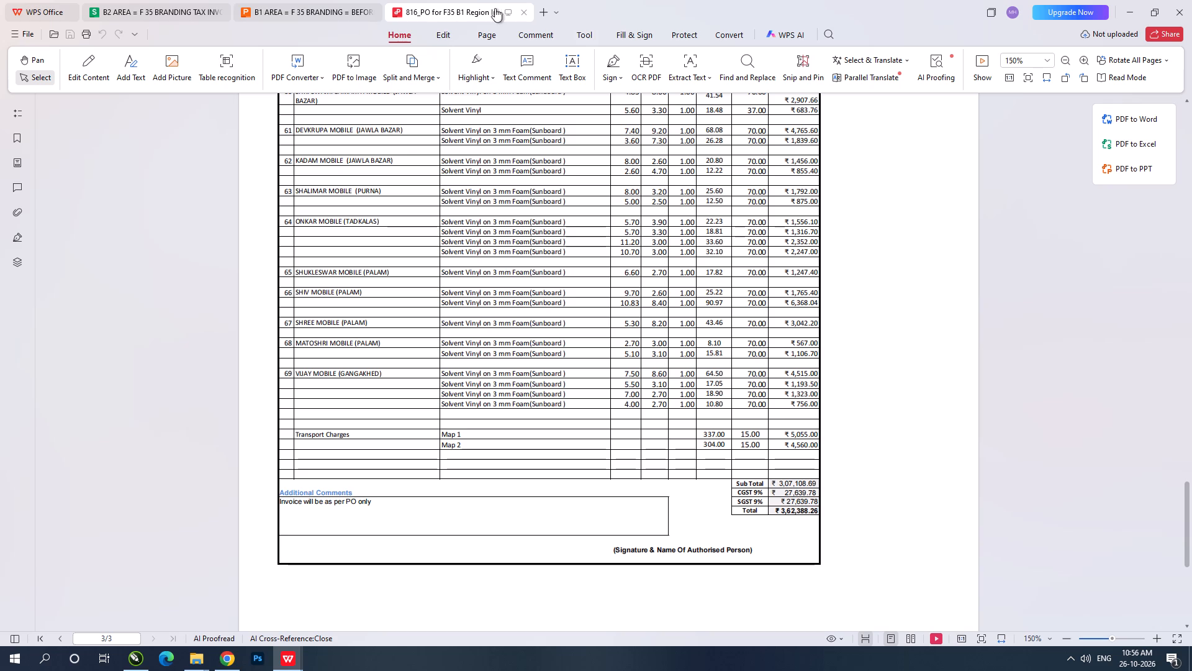
left_click(321, 3)
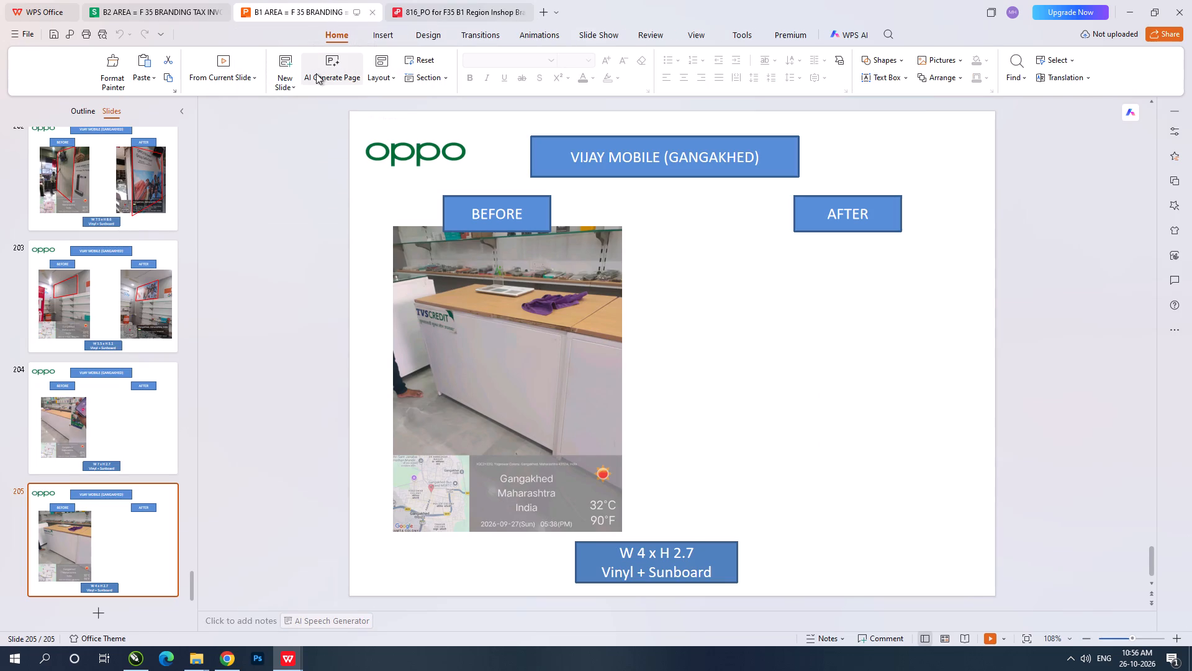
left_click(165, 1)
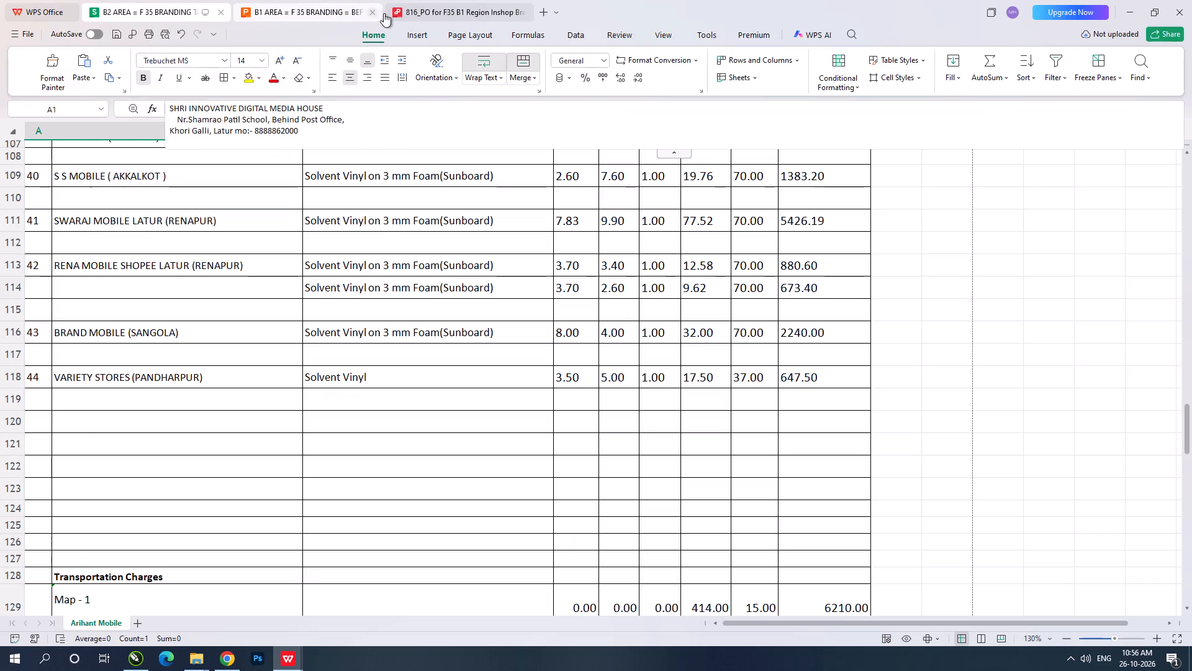
left_click(372, 11)
left_click(372, 11)
Open the B2 AREA F 35 BRANDING BEFORE & AFTER presentation from the F35 folder inside B2 AREA.
key("alt+Tab")
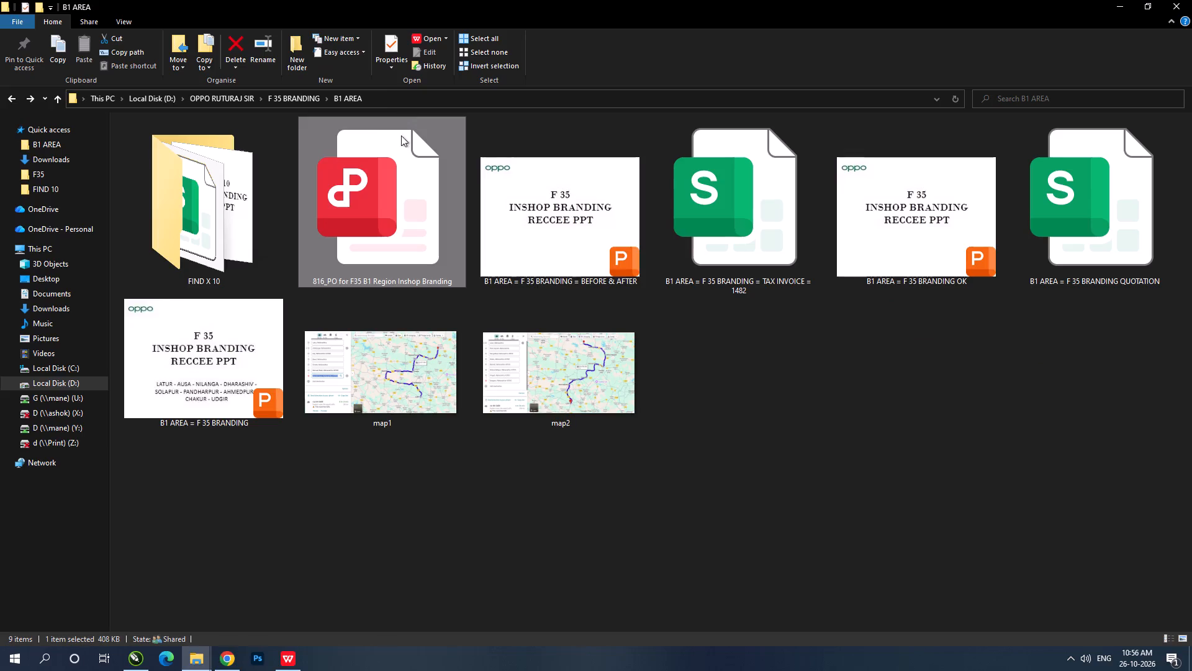
left_click(642, 467)
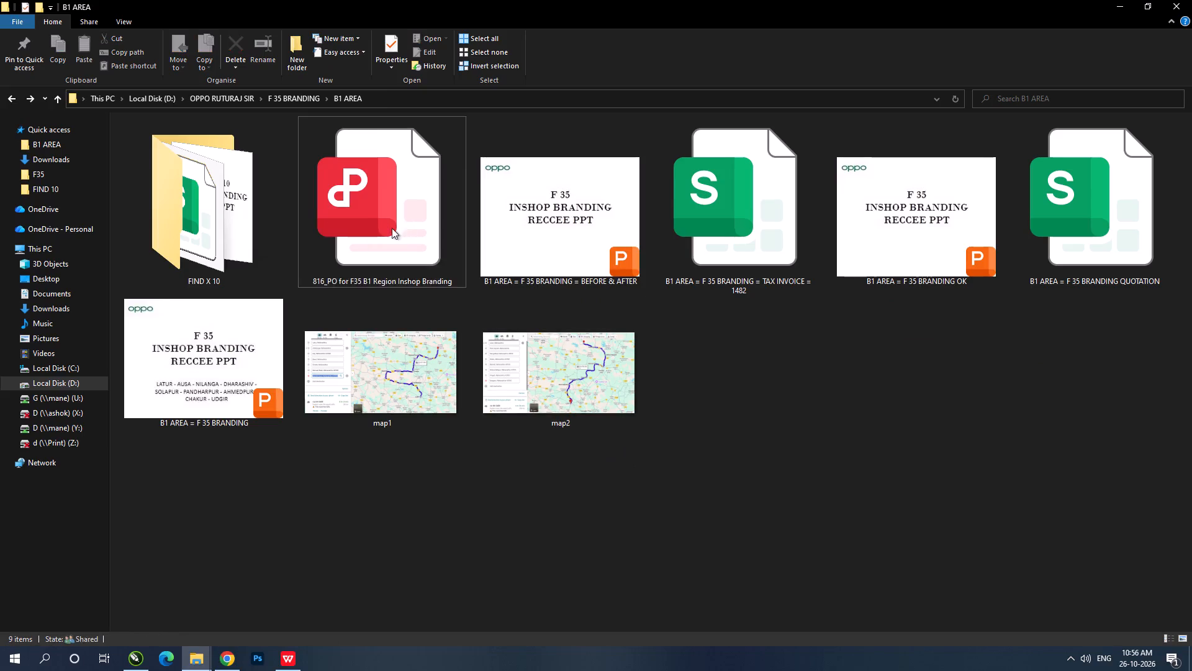
key("alt+Tab")
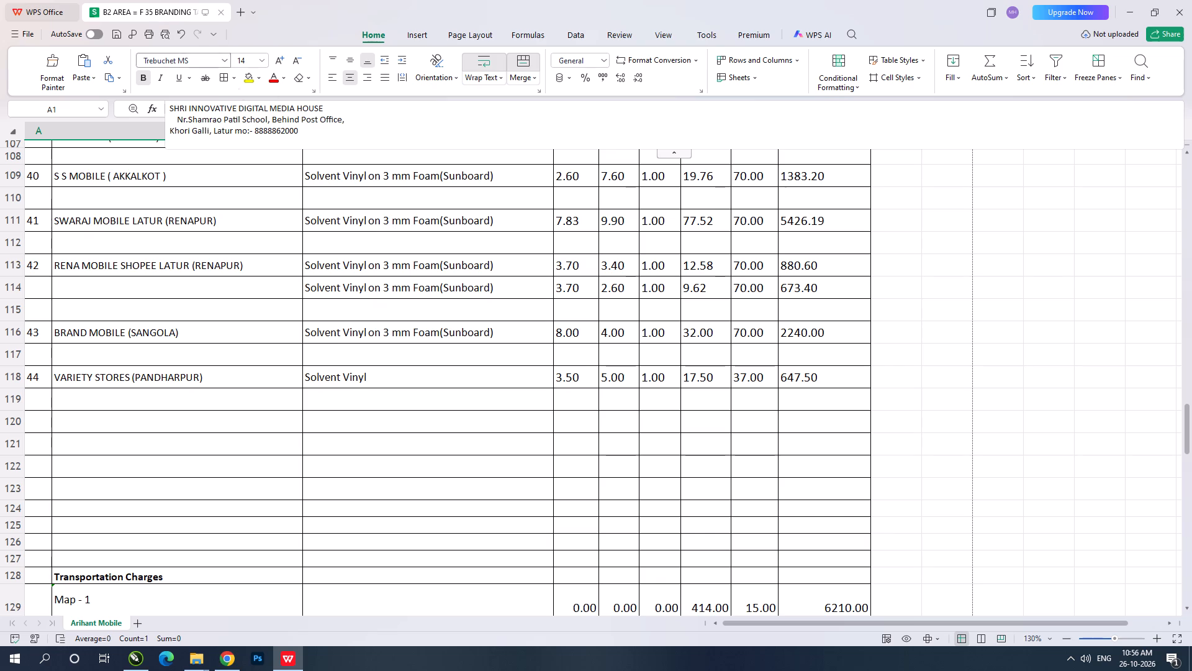
left_click(195, 379)
key("alt+Tab")
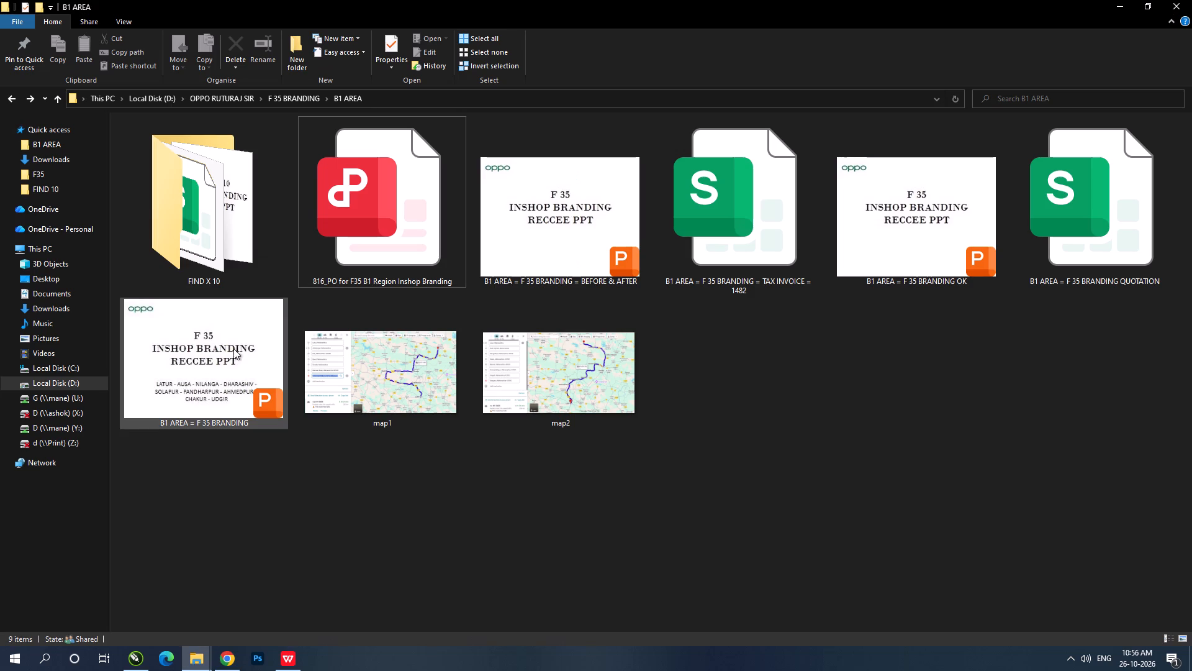
left_click(278, 96)
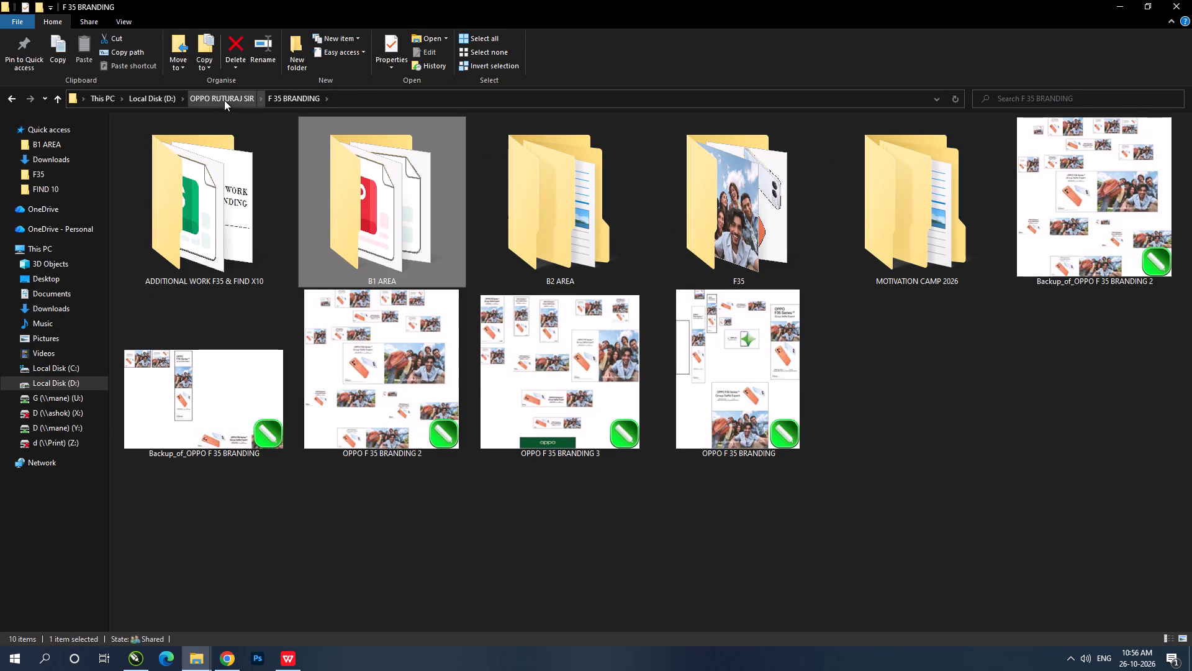
double_click(549, 220)
double_click(264, 213)
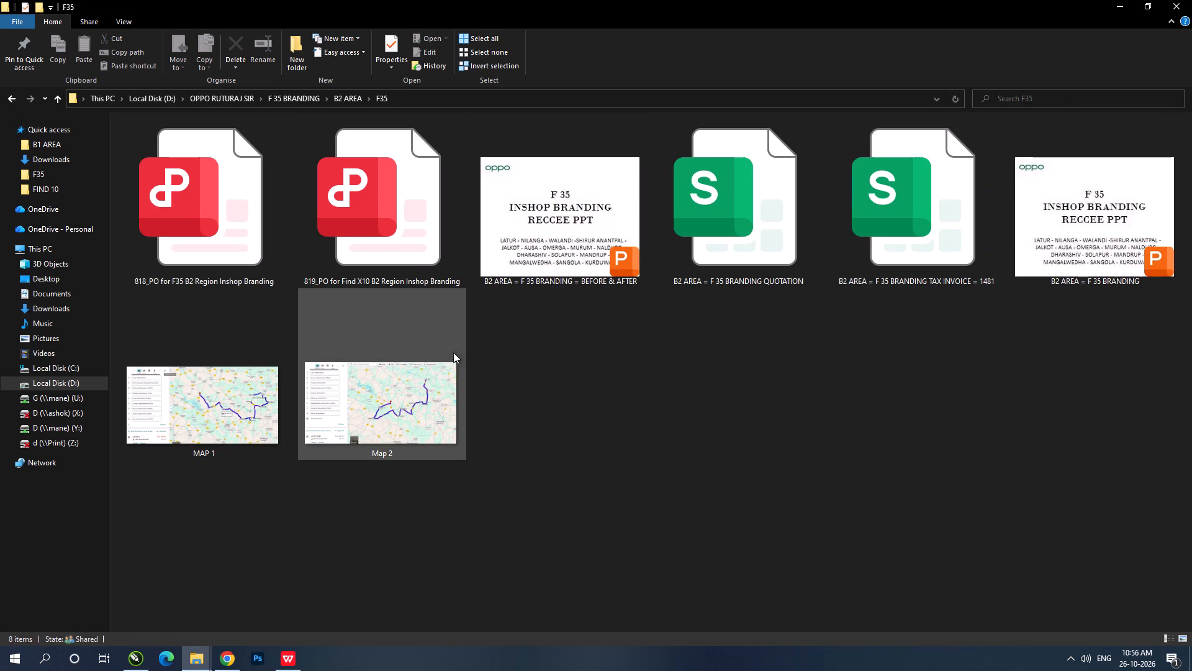
key("alt+Tab")
key("alt+Tab")
double_click(561, 253)
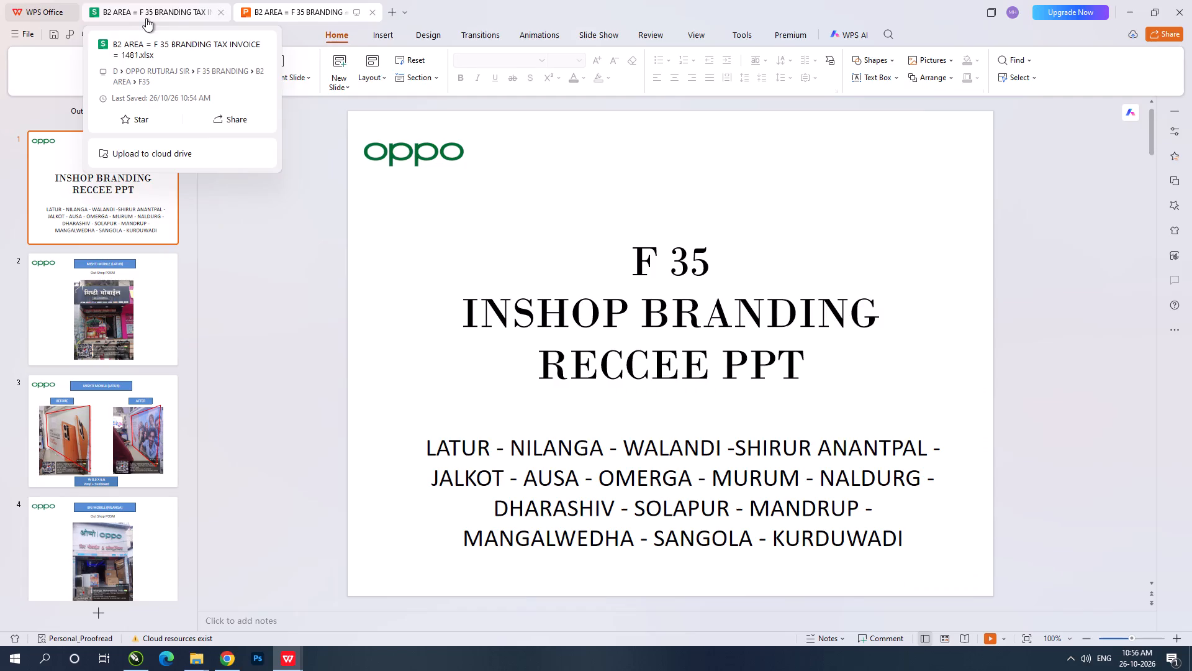
Open the 818 purchase order for F35 B2 Region Inshop Branding and examine its shop entries through the totals on page 2.
key("alt+Tab")
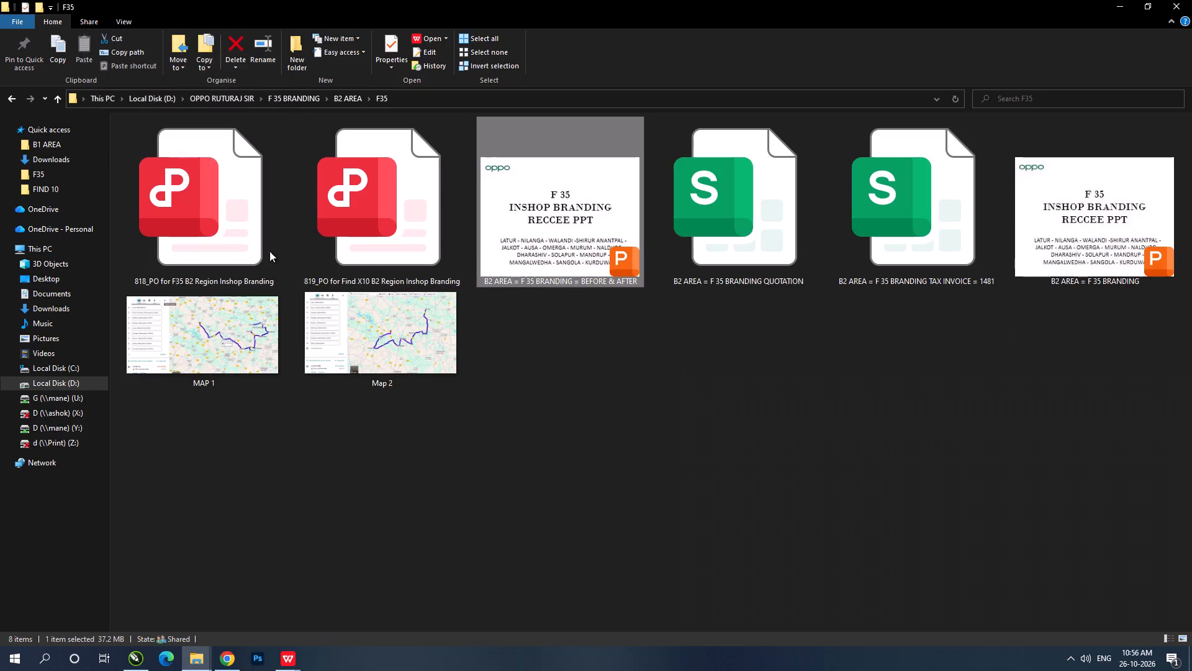
left_click(220, 230)
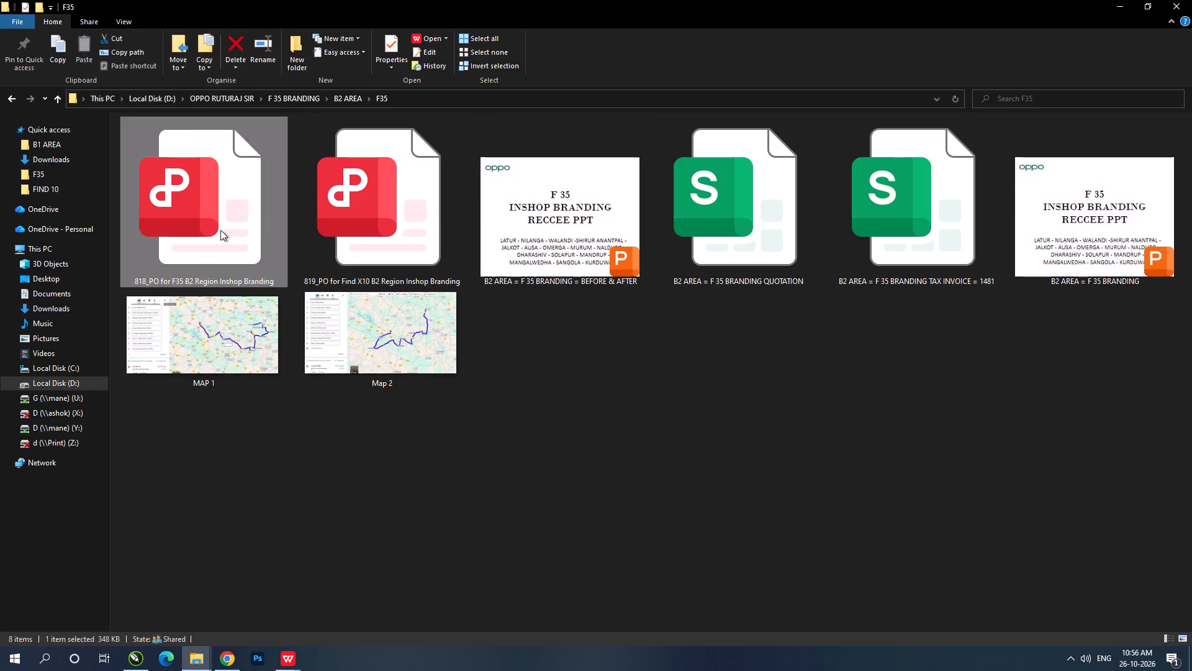
key("alt+Tab")
key("alt+Tab")
double_click(220, 230)
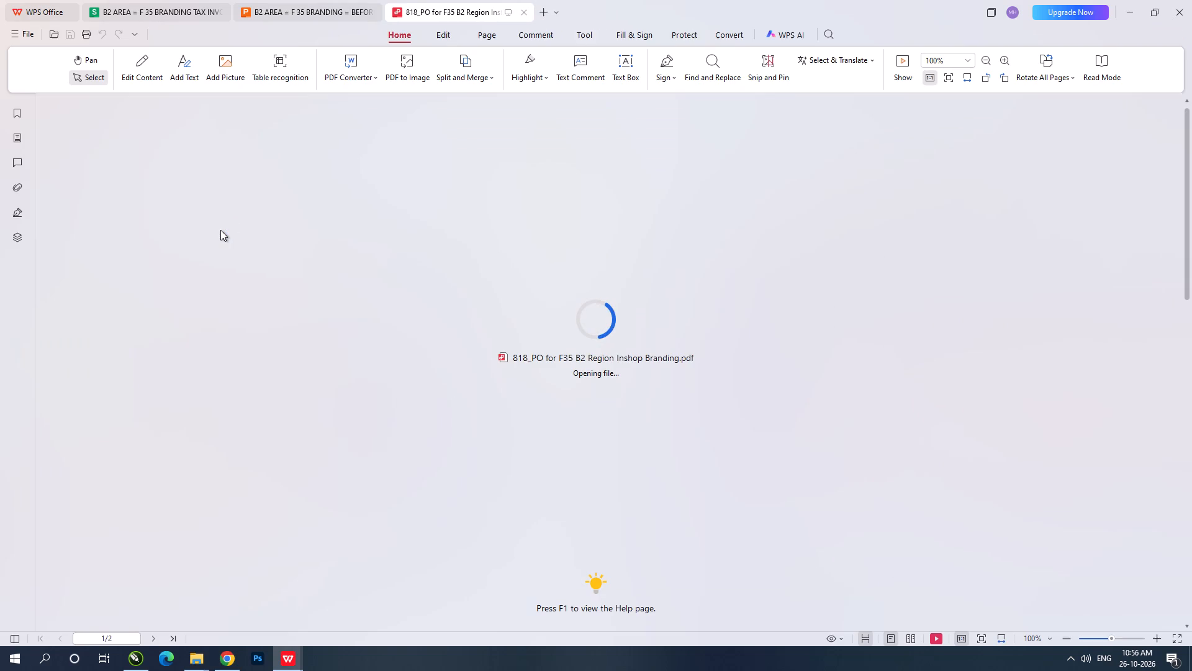
scroll(874, 373, "down", 4)
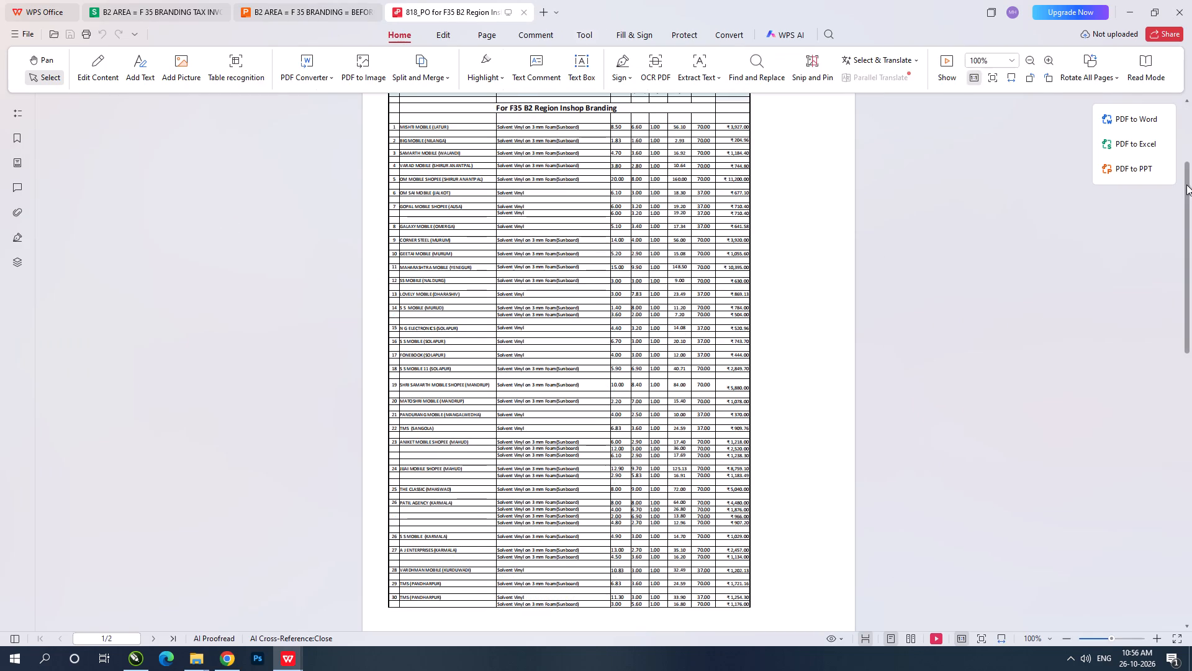
left_click_drag(1186, 201, 1186, 411)
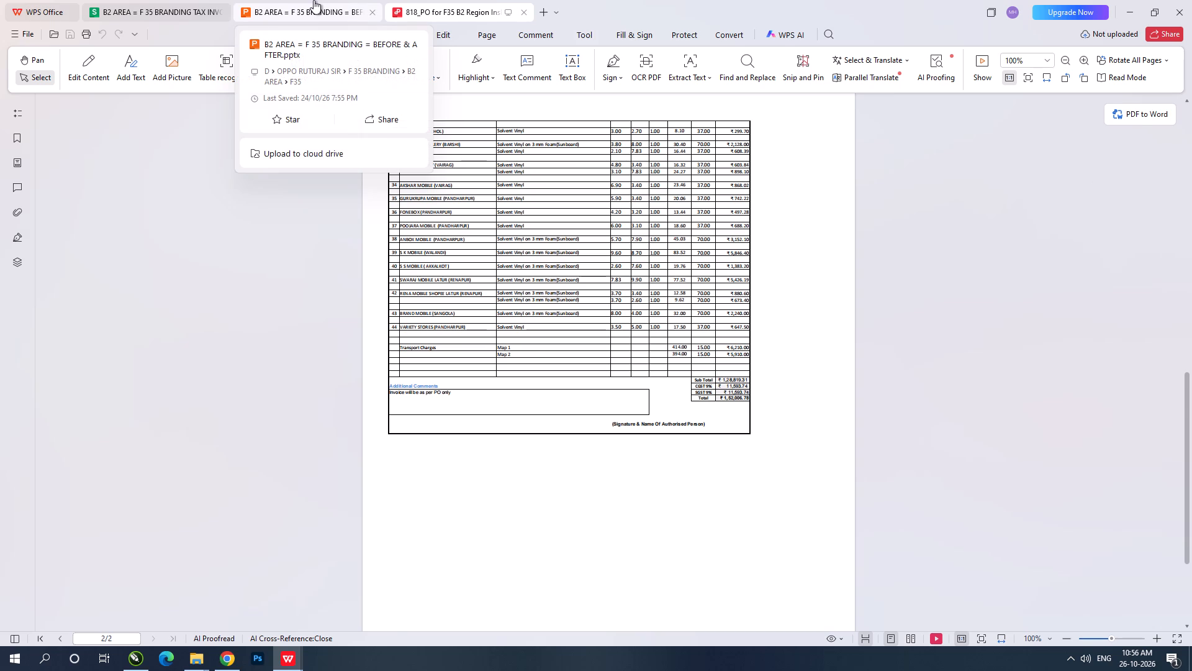
Compare the last shop entries of the B2 AREA tax invoice 1481 with the 818 purchase order and the before-and-after presentation.
left_click(314, 0)
left_click(135, 0)
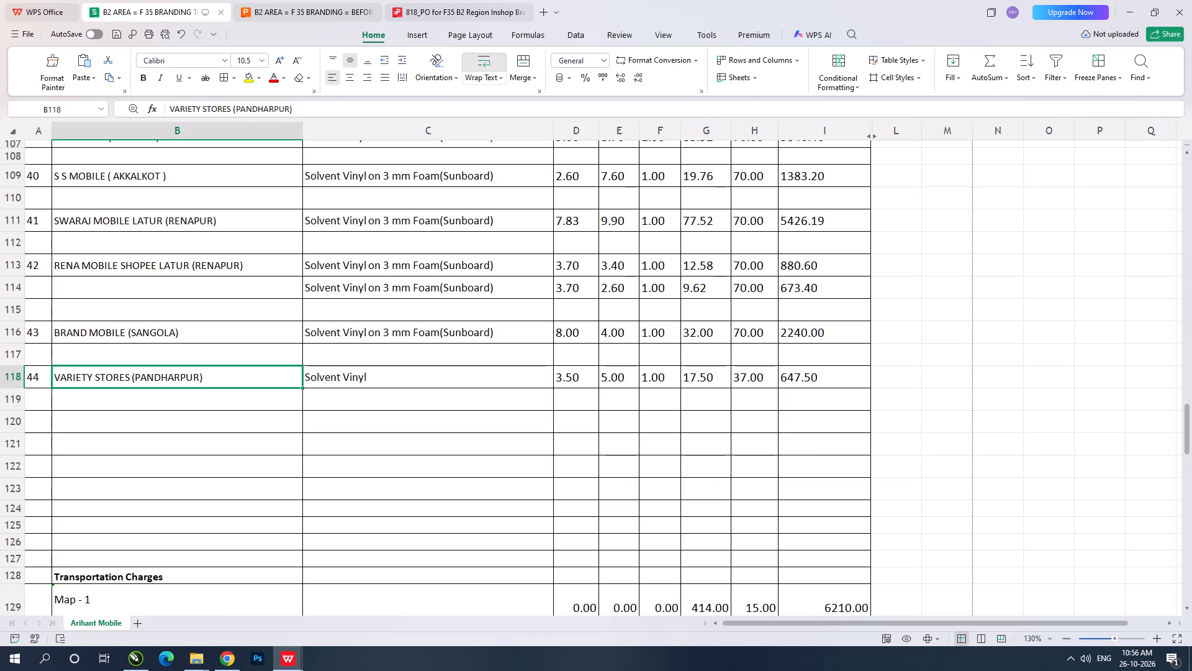
left_click(316, 12)
left_click(566, 7)
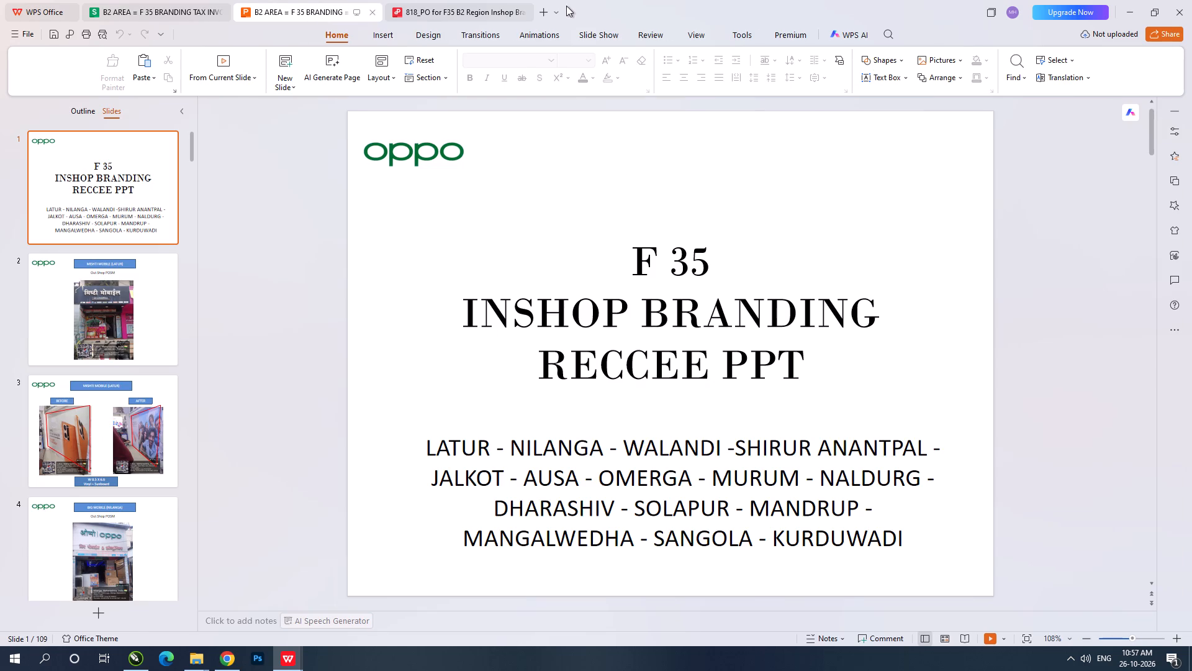
left_click(454, 0)
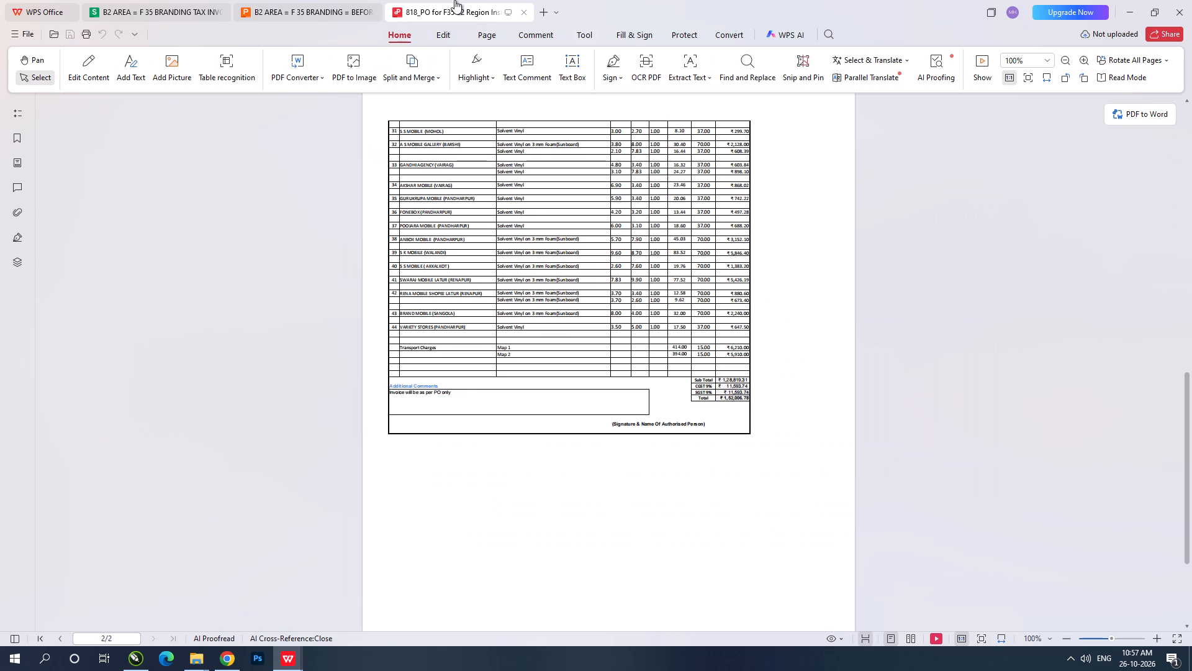
left_click(173, 0)
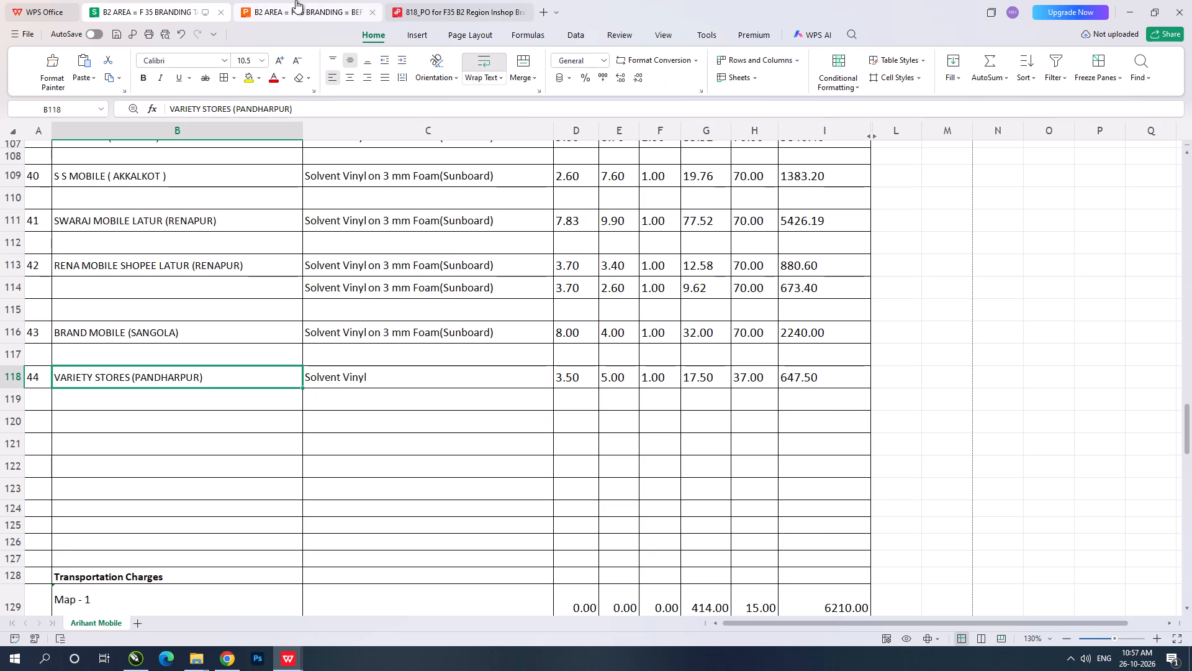
left_click(296, 0)
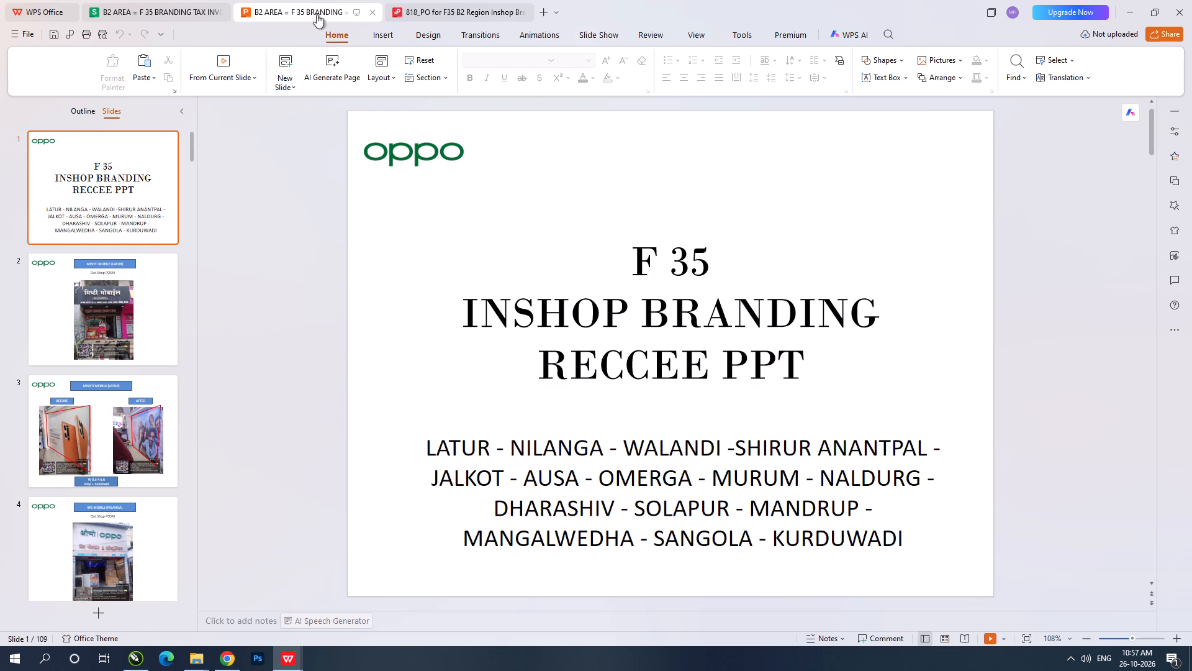
Examine the last shop slides of the B2 AREA presentation, VARIETY STORE (PANDHARPUR) and S S MOBILE (LATUR).
left_click_drag(192, 147, 201, 431)
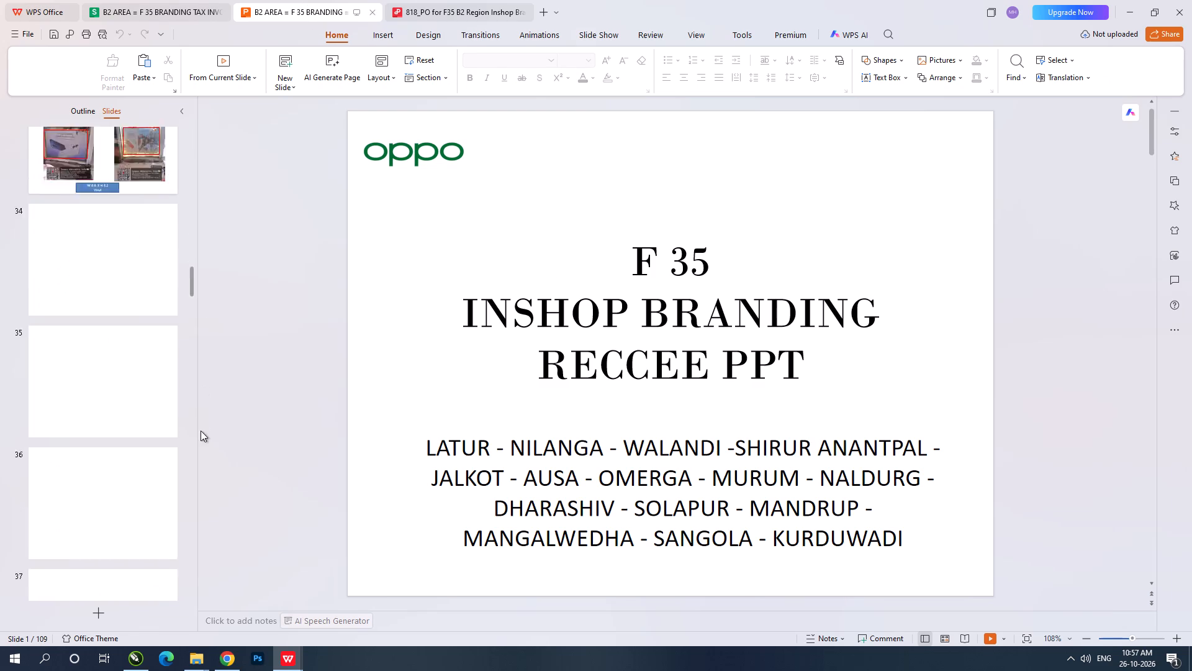
left_click_drag(201, 431, 200, 578)
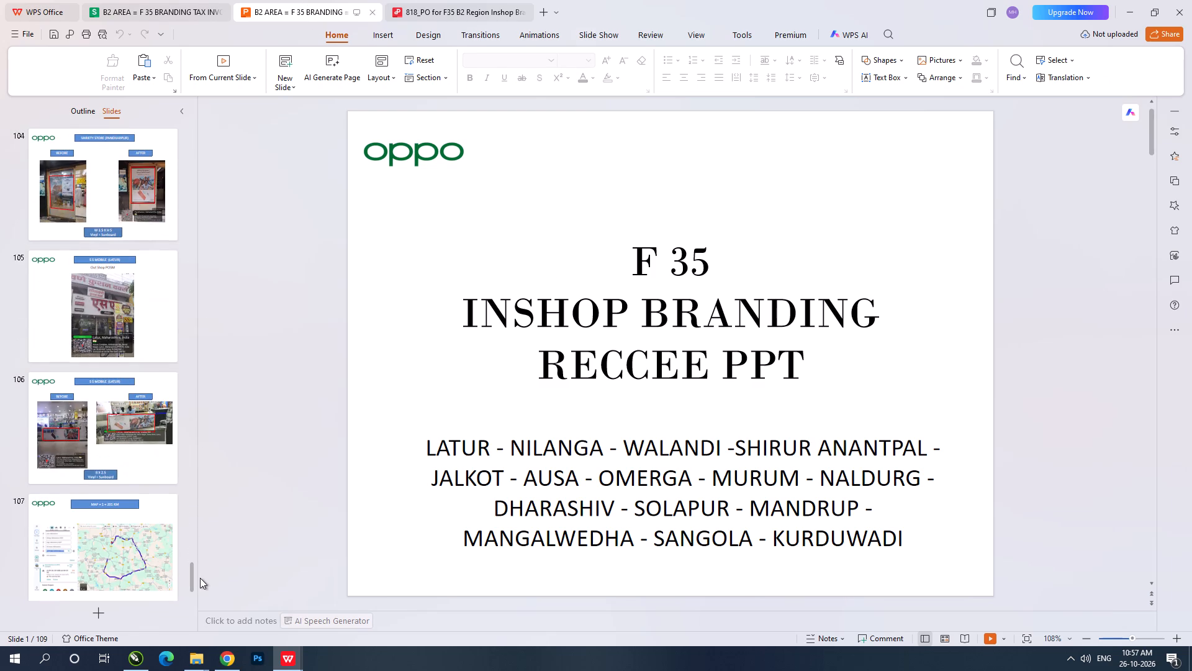
left_click(125, 409)
left_click(134, 331)
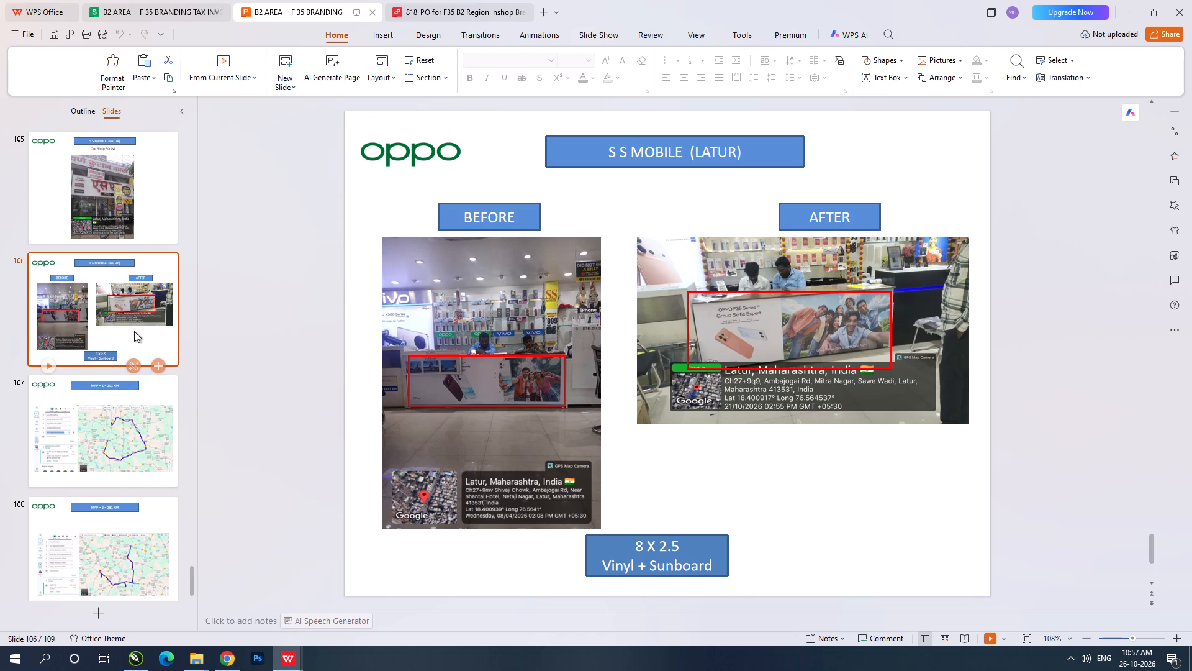
left_click(100, 193)
scroll(96, 279, "up", 2)
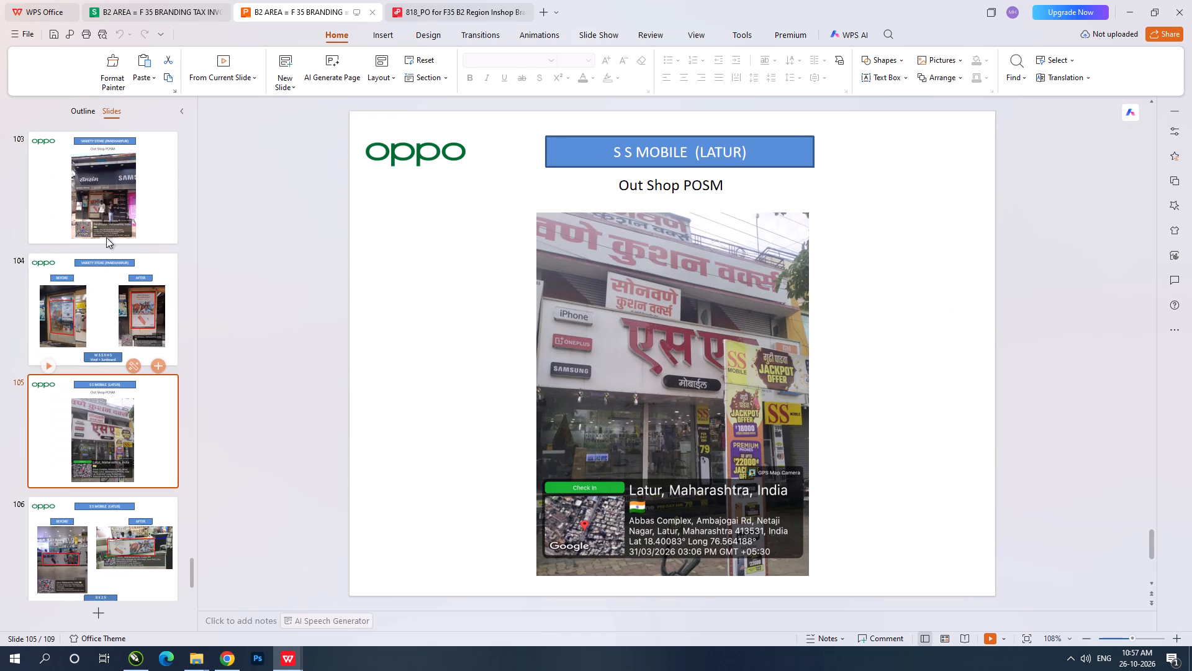
left_click(108, 183)
left_click(99, 300)
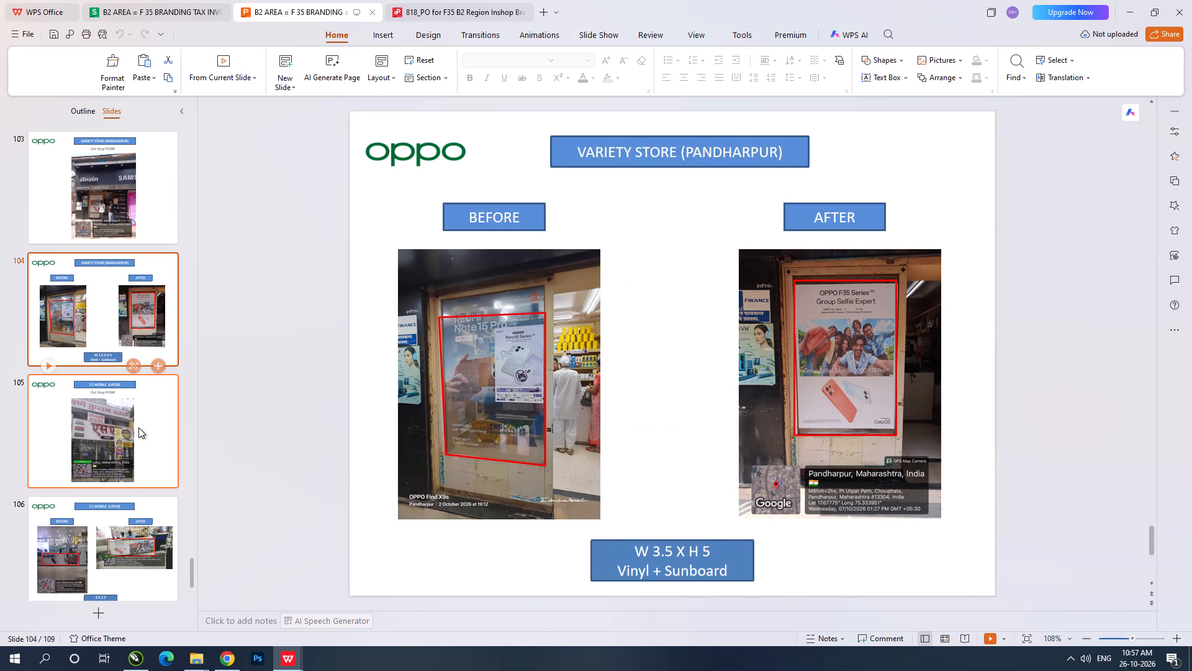
left_click(138, 427)
scroll(138, 427, "down", 1)
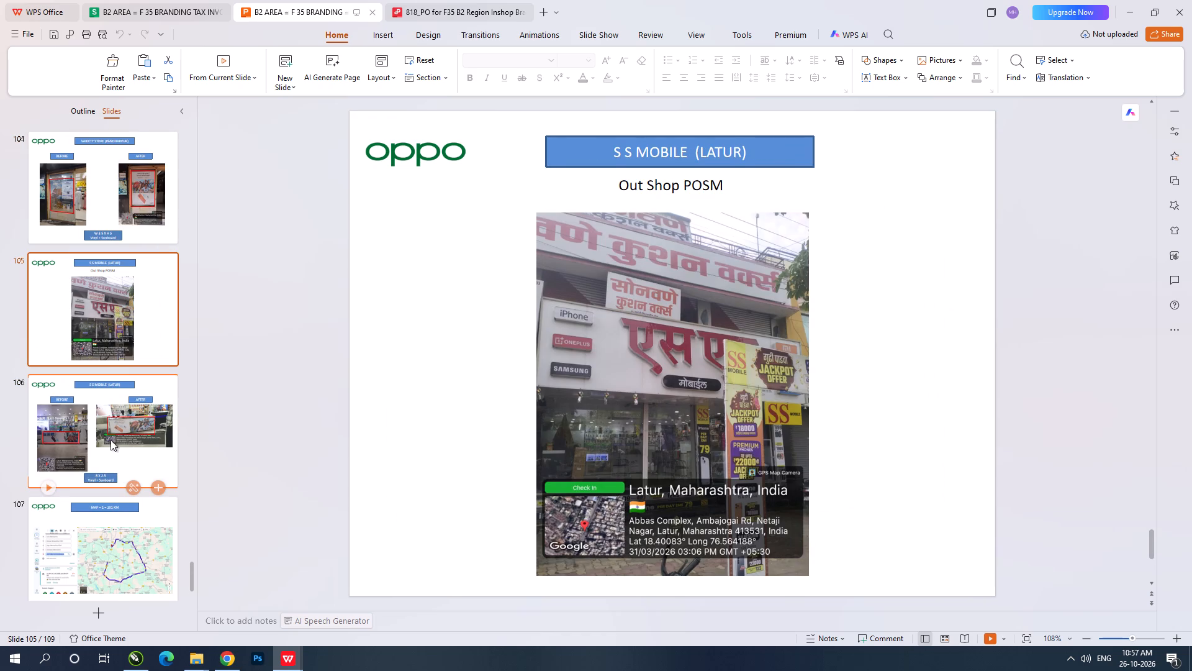
left_click(112, 444, "shift")
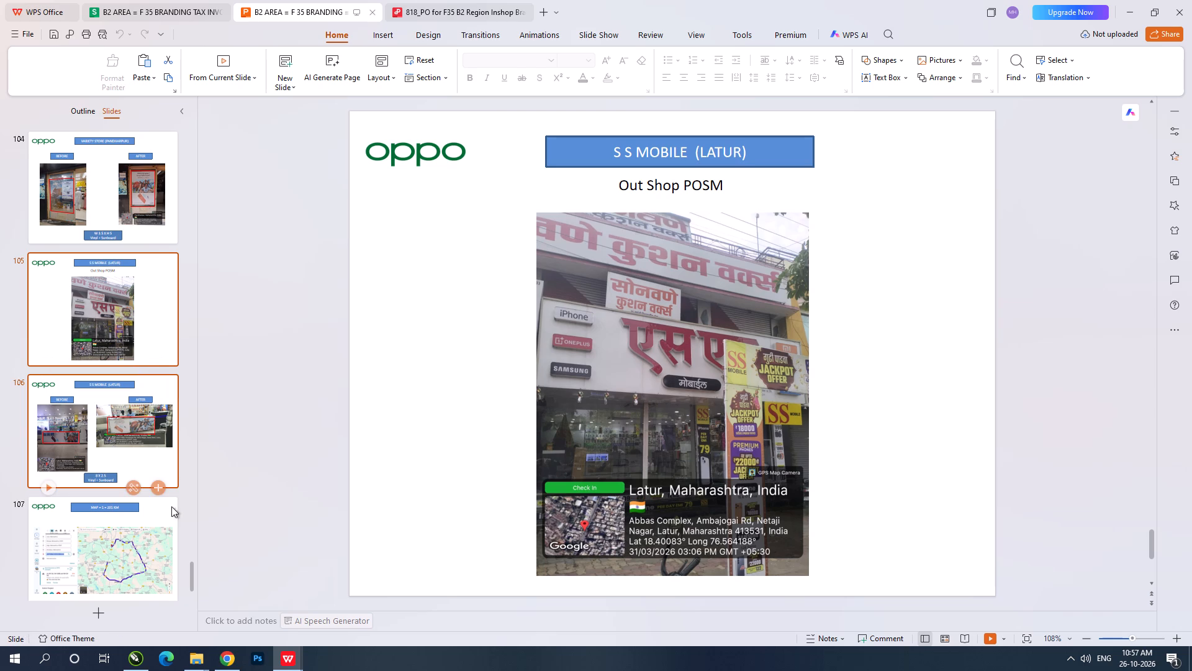
Open the ADDITIONAL WORK presentation from the ADDITIONAL WORK F35 & FIND X10 folder inside F 35 BRANDING.
left_click(199, 664)
left_click(242, 619)
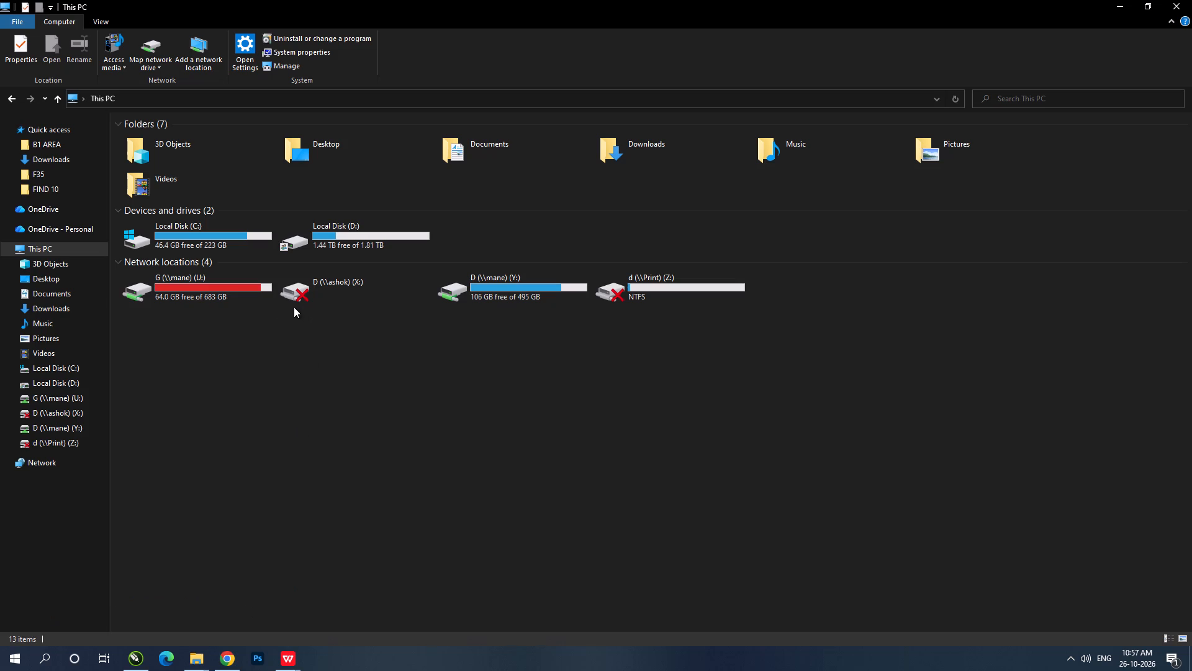
double_click(351, 245)
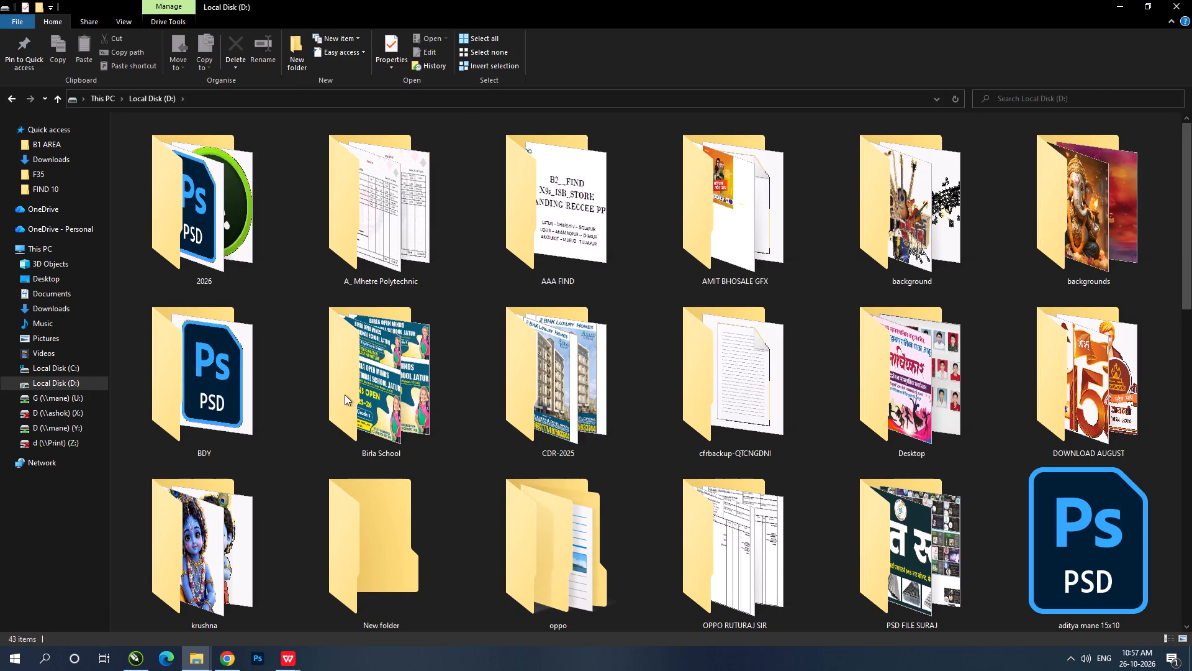
left_click(207, 665)
left_click(119, 621)
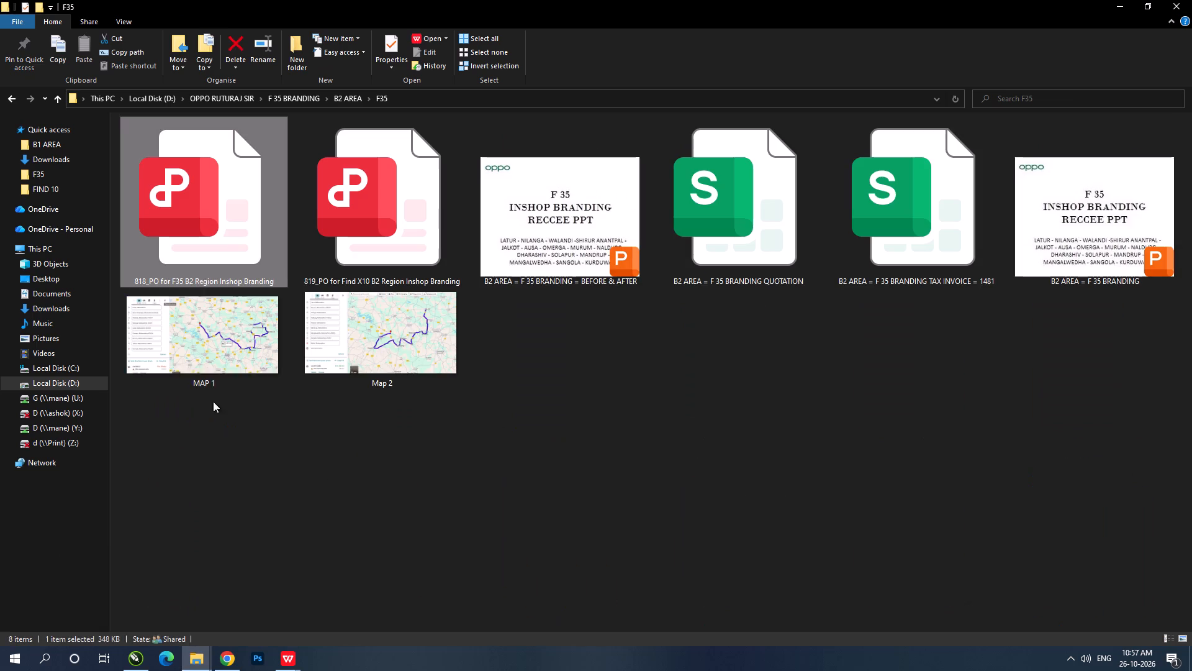
left_click(21, 102)
left_click(12, 99)
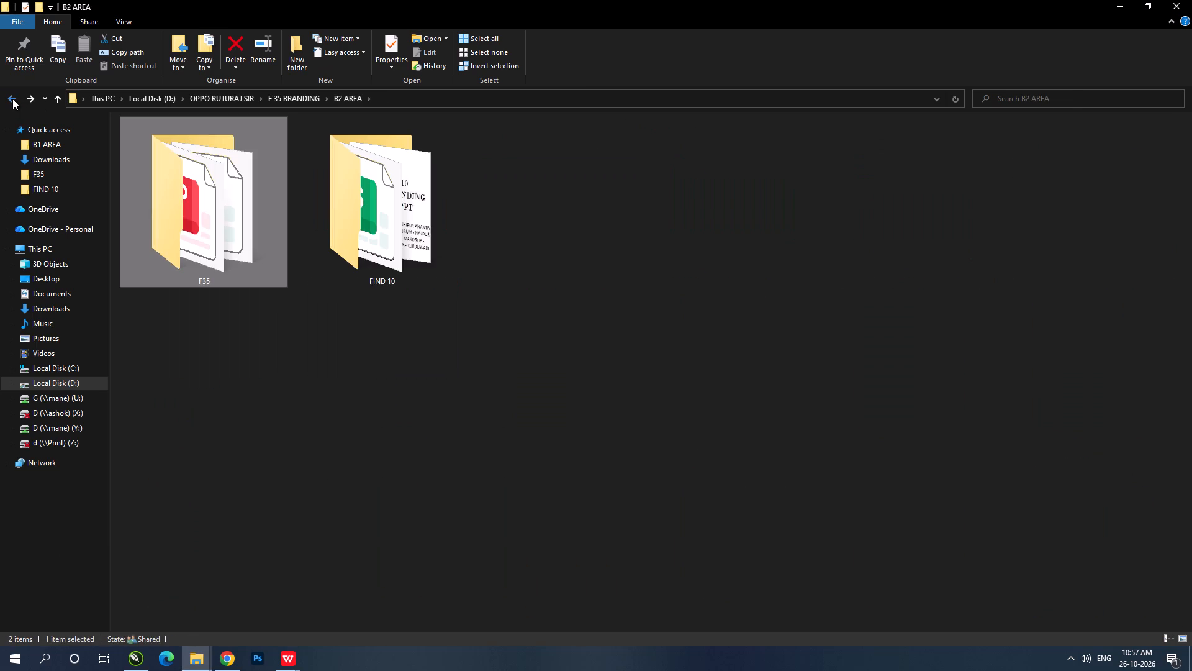
left_click(12, 99)
double_click(900, 242)
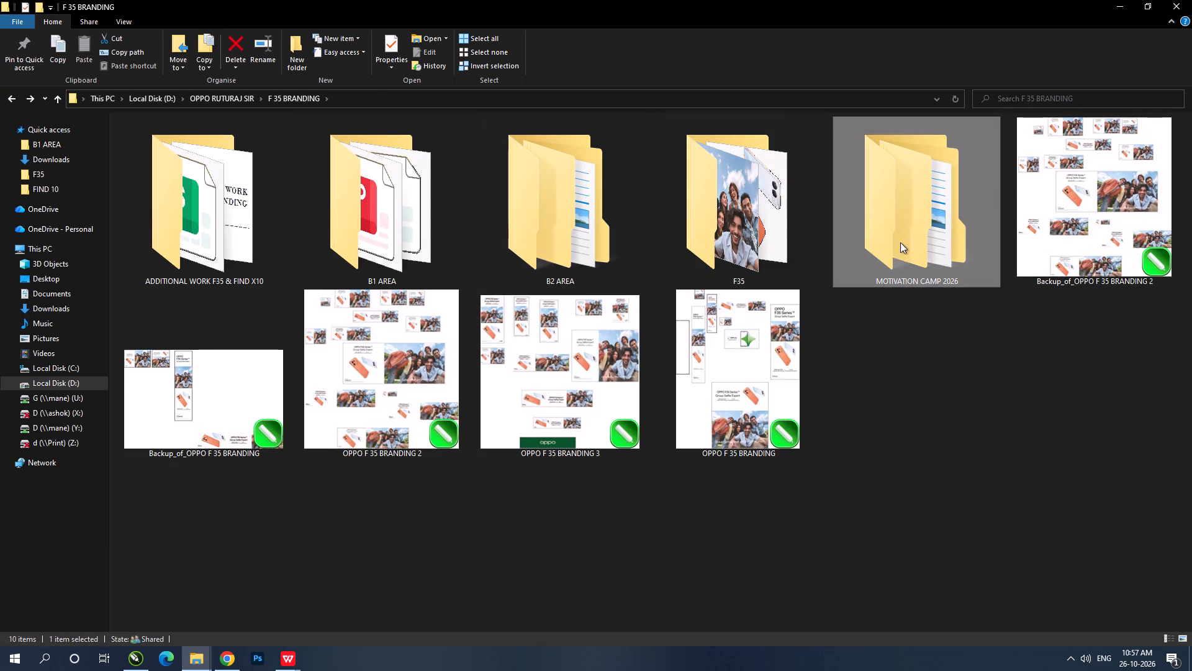
left_click(10, 103)
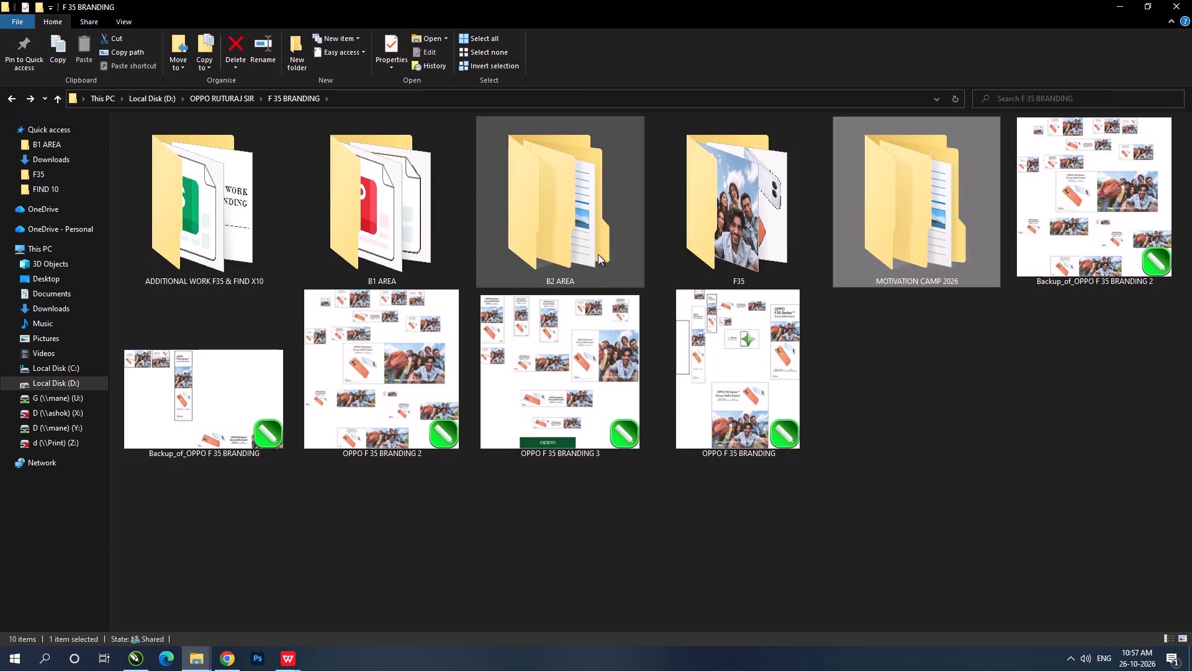
double_click(205, 246)
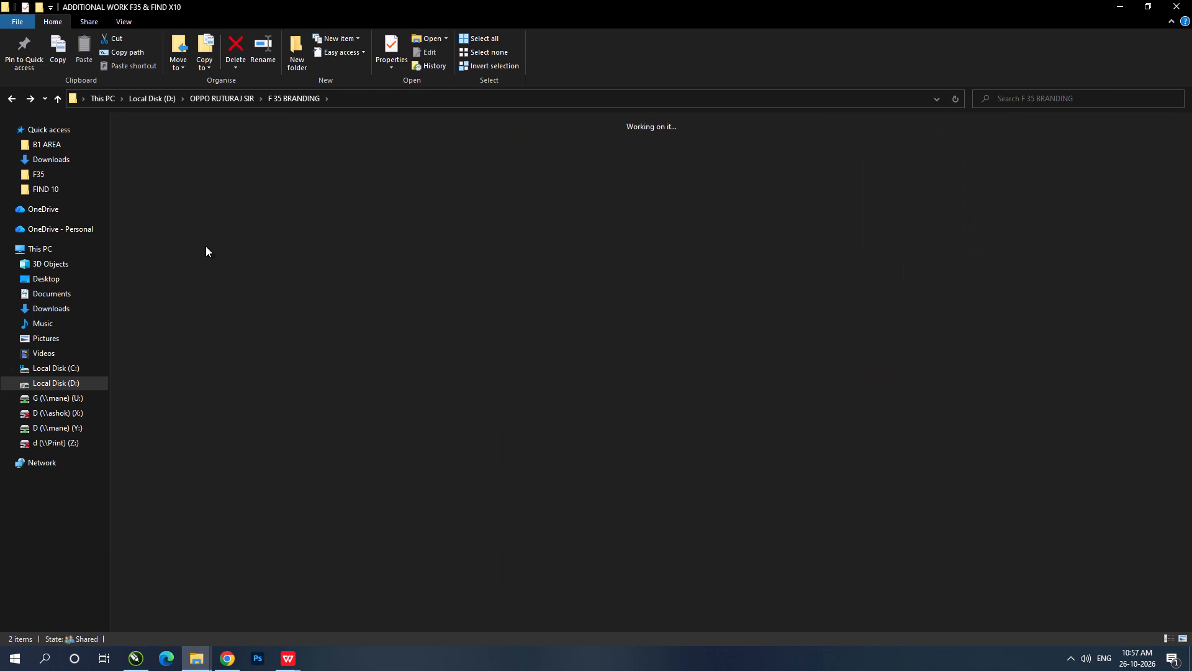
double_click(205, 246)
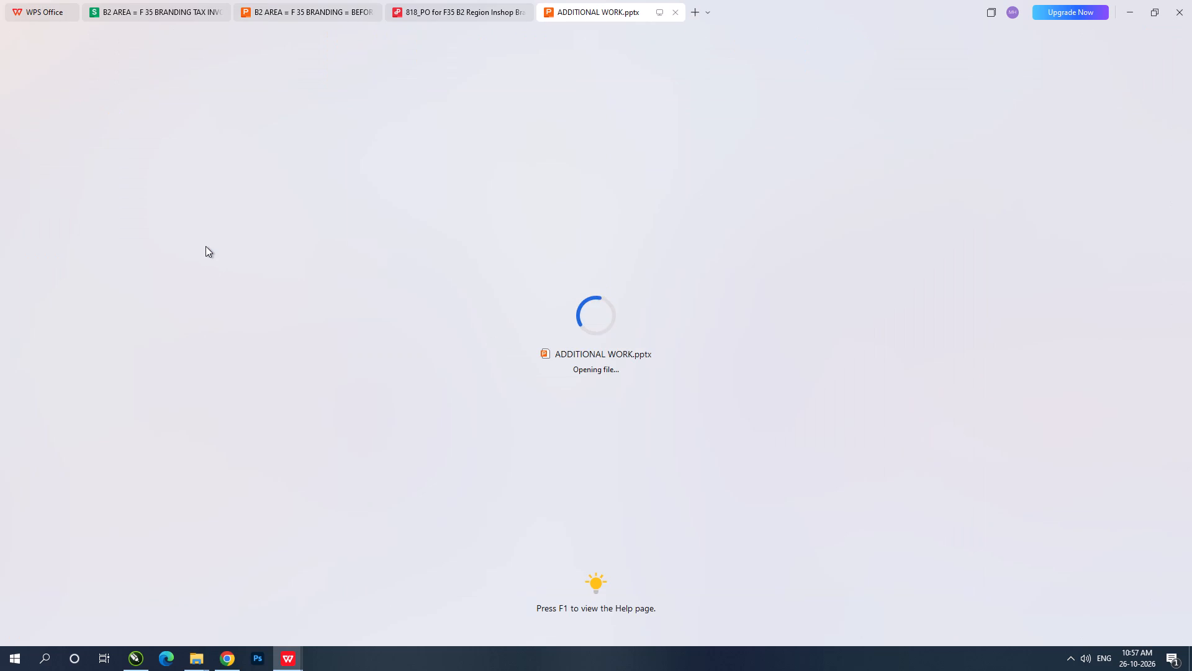
Examine the shop slides of the ADDITIONAL WORK presentation from POOJARA TELECOM (SOLAPUR) to the last VISHWATEJ MOBILE (SOLAPUR) slide.
left_click(119, 325)
left_click(332, 324)
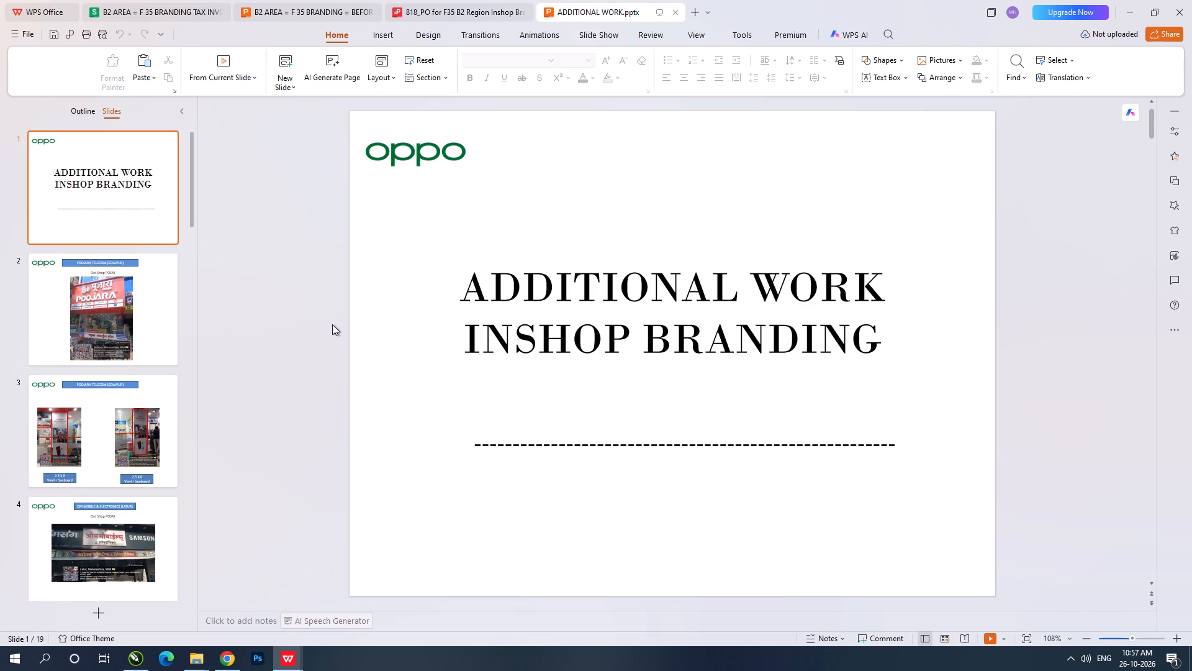
left_click(256, 313)
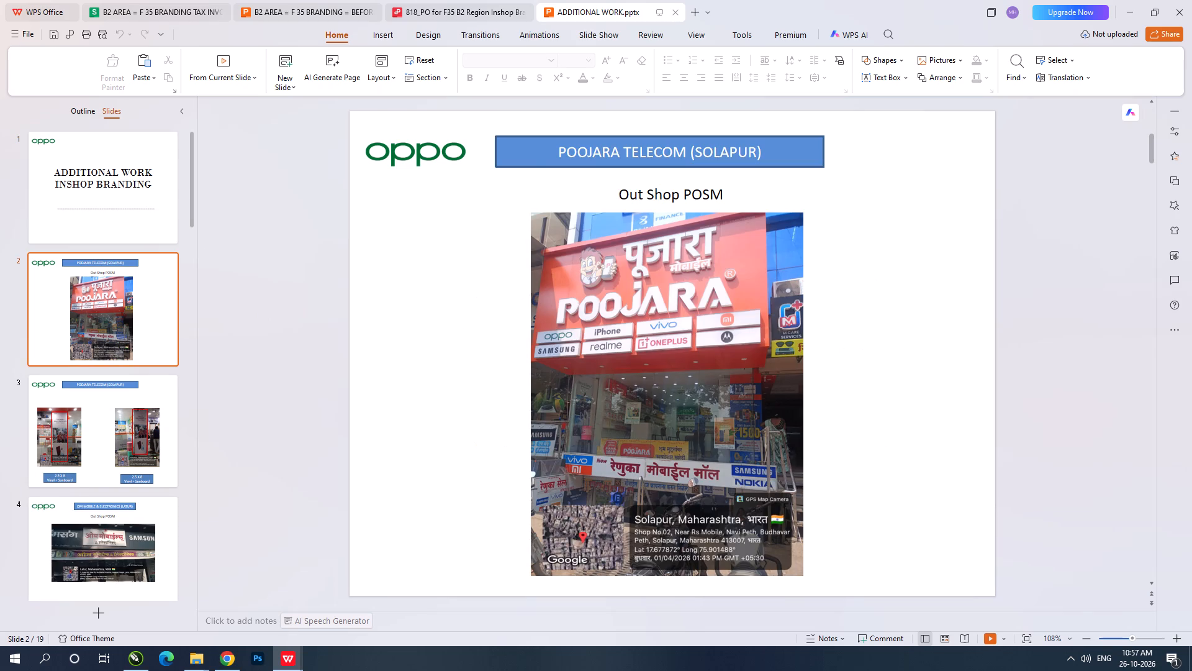
key("Down")
key("Down")
key("Down")
key("Down")
key("Down")
key("Down")
key("Down")
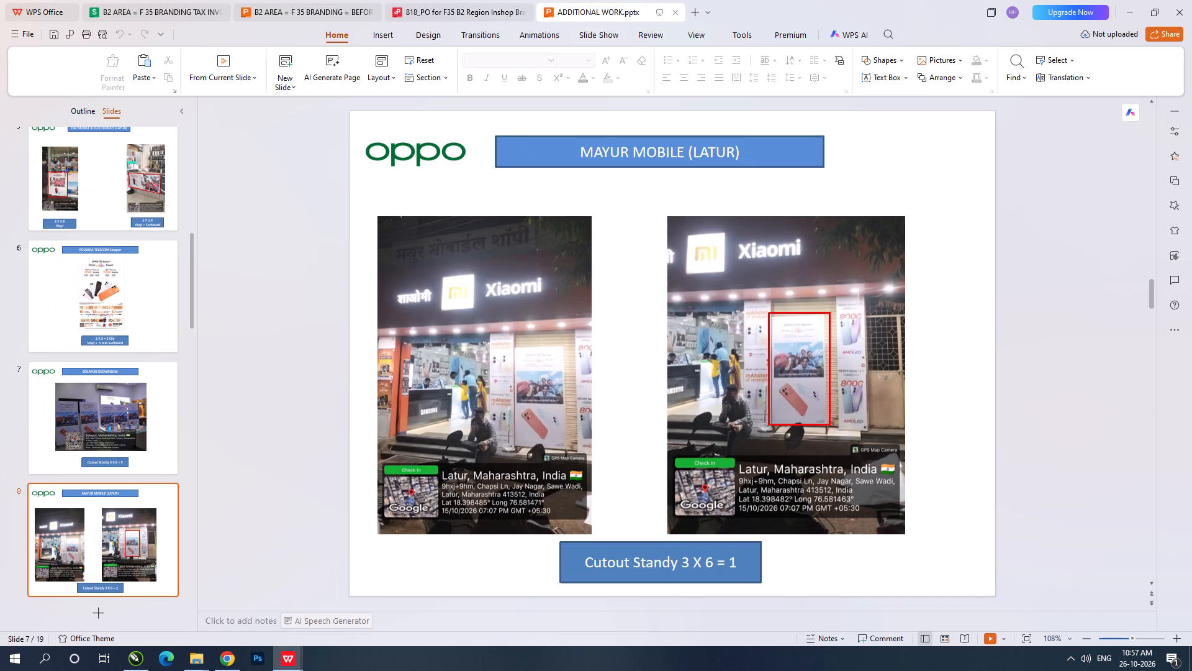
key("Down")
key("Down")
key("Down")
key("Down")
key("Down")
key("Down")
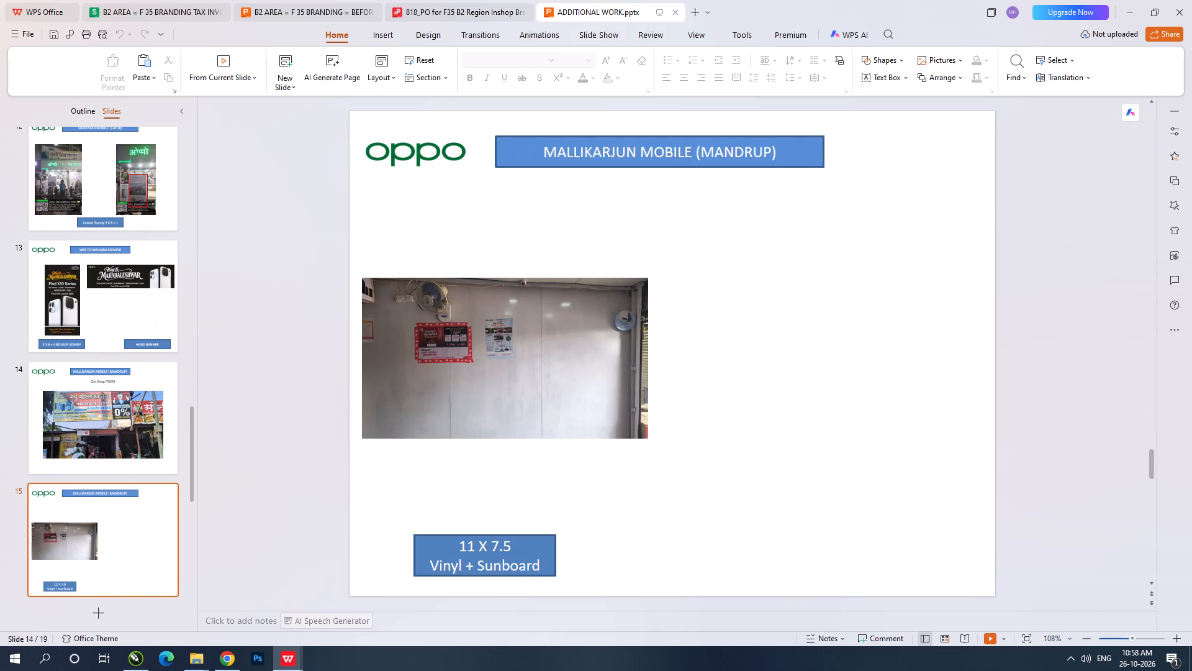
key("Down")
key("Down")
key("Down")
key("Down")
key("Down")
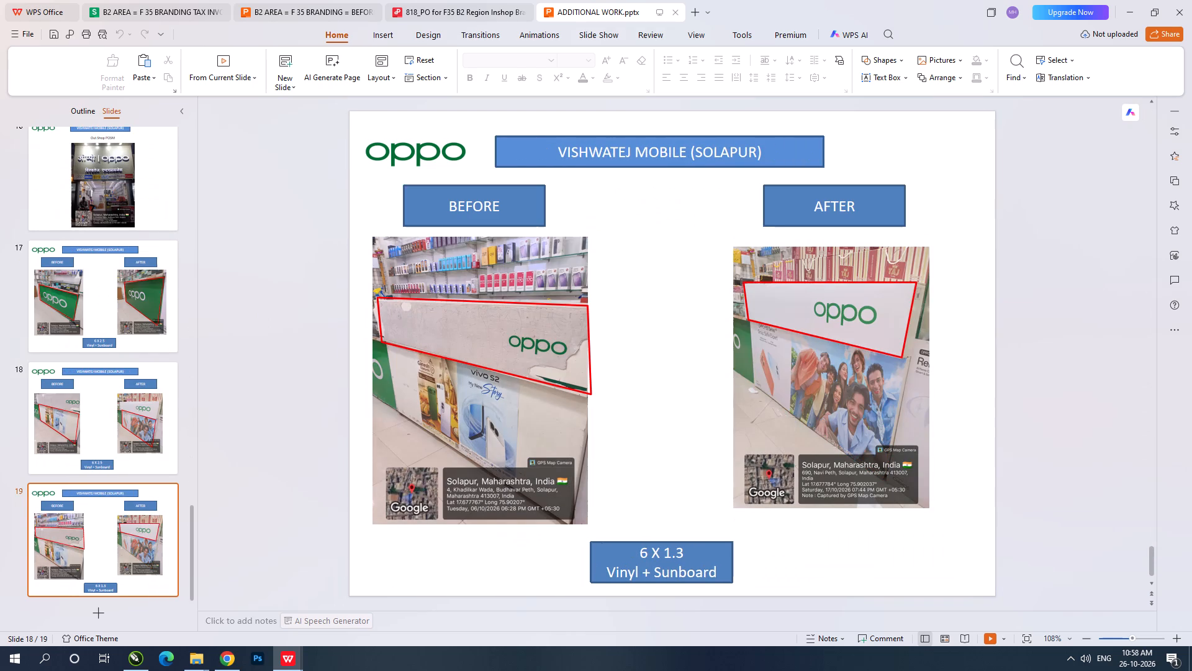
key("Down")
key("Down")
key("Down")
key("Down")
Recheck the VISHWATEJ MOBILE (SOLAPUR) slides and review the earlier additional-work slides in reverse up to the title slide.
key("Up")
key("Up")
key("Up")
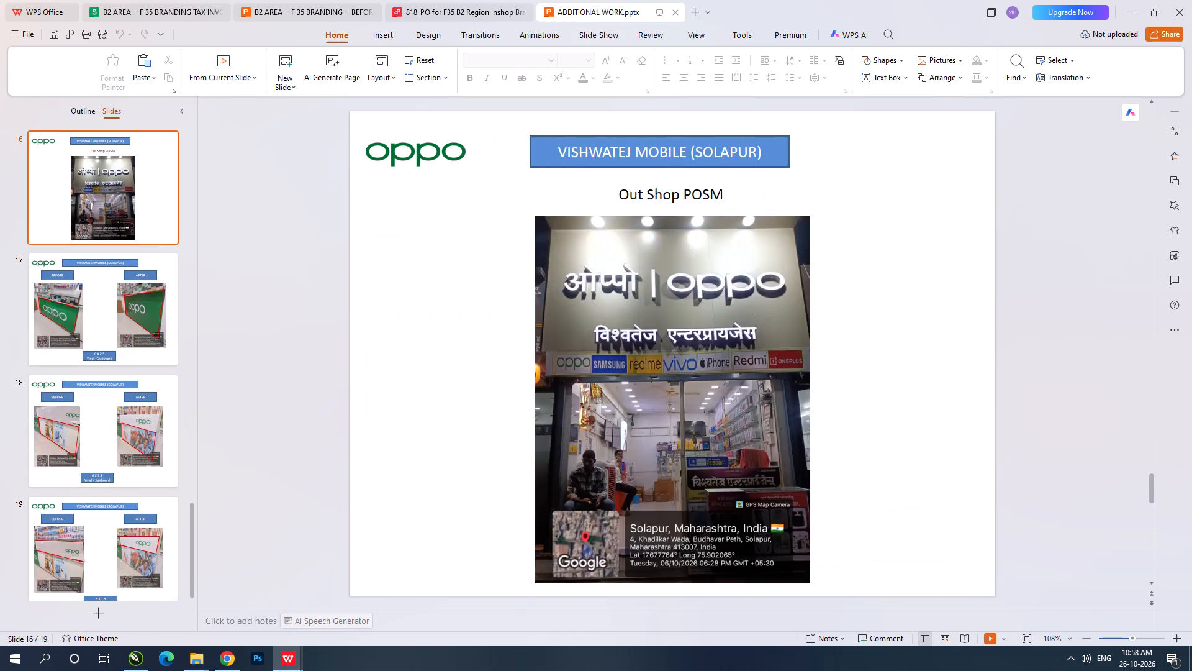
key("Up")
key("Down")
key("Down")
key("Down")
key("Up")
key("Up")
key("Up")
key("Up")
key("Up")
key("Up")
key("Up")
key("Up")
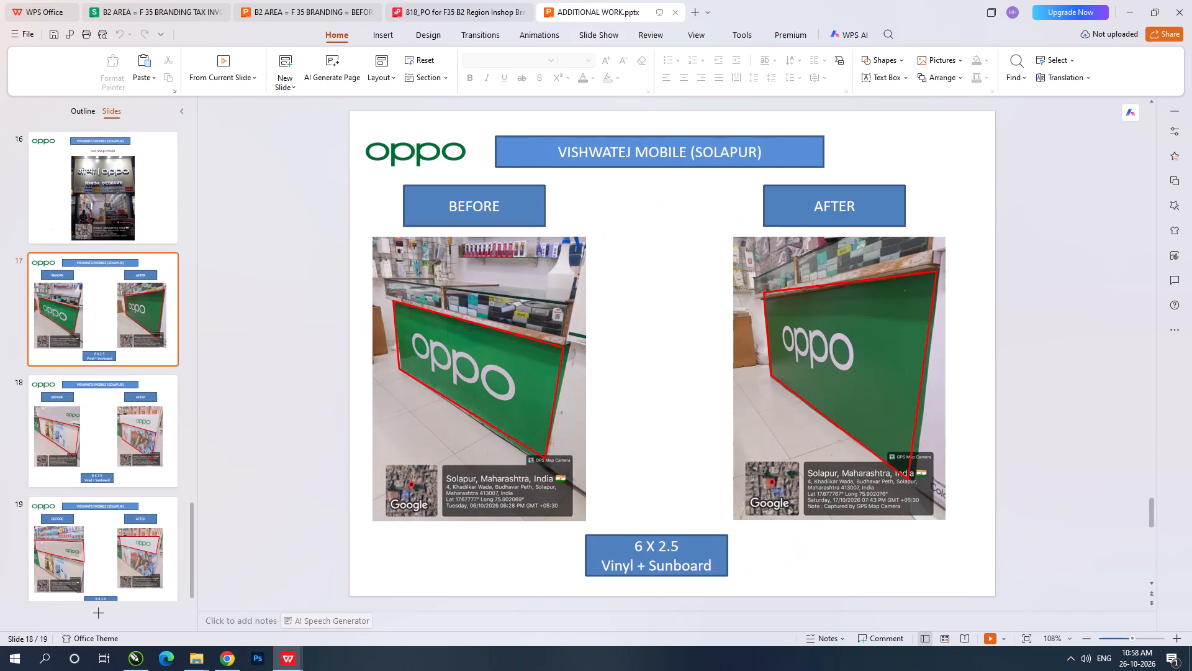
key("Up")
key("Up")
key("Up")
key("Up")
key("Up")
key("Up")
key("Up")
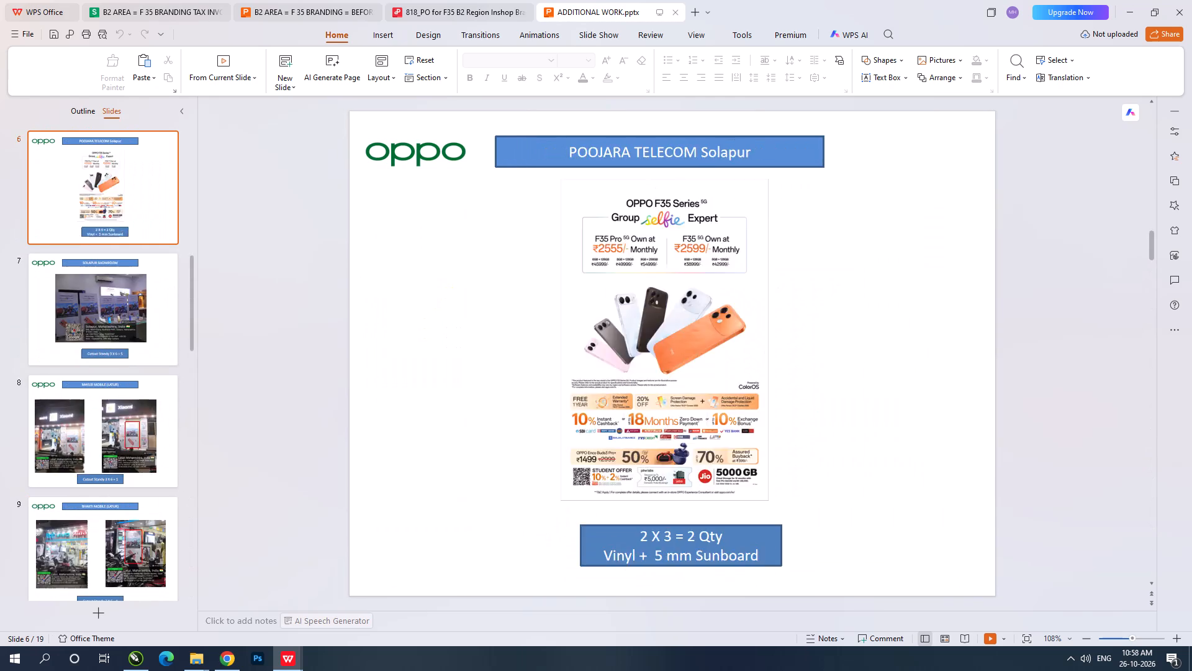
key("Up")
key("Up")
key("Up")
key("Up")
key("Up")
key("Up")
key("Up")
key("Up")
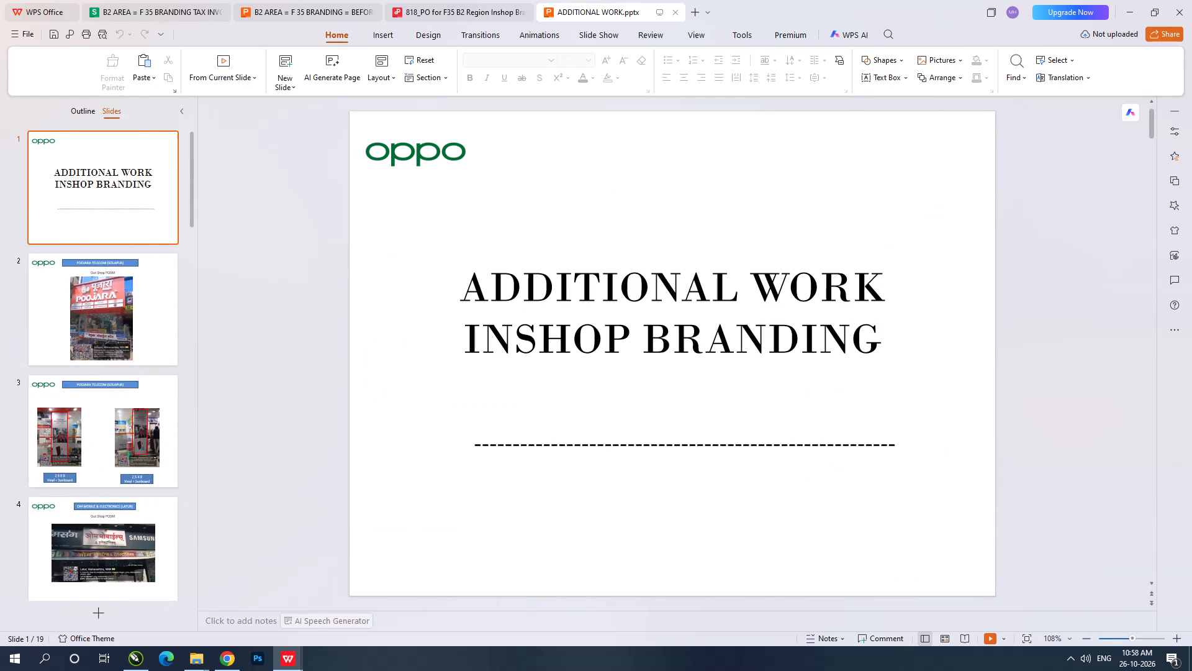
Cut the two S S MOBILE (LATUR) slides, 105 and 106, from the B2 AREA before-and-after presentation.
left_click(438, 0)
left_click(280, 0)
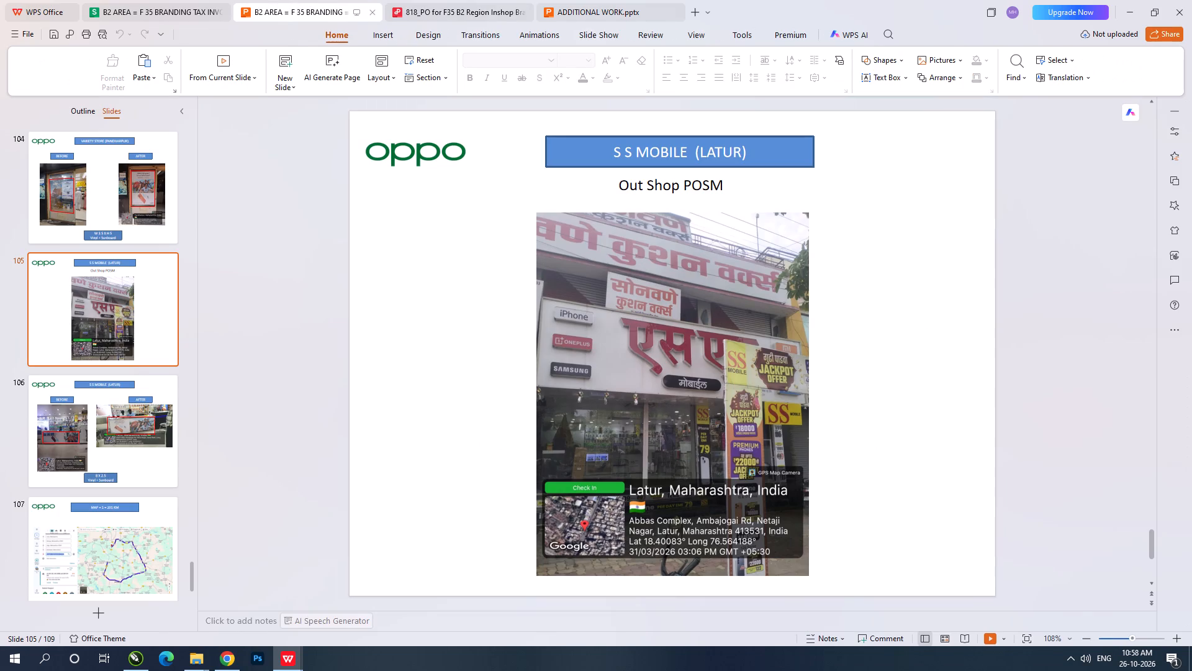
left_click(117, 310)
left_click(132, 435, "shift")
key("ctrl+x")
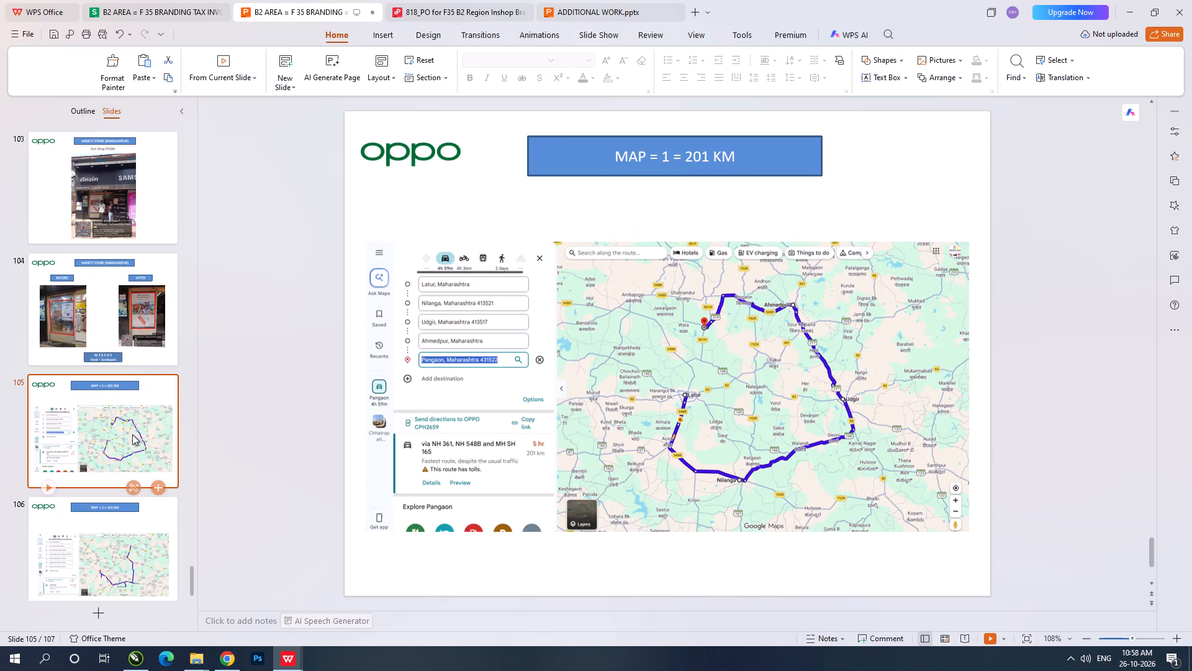
left_click(127, 303)
Paste the two S S MOBILE (LATUR) slides after slide 19 of the ADDITIONAL WORK presentation and save it.
left_click(587, 0)
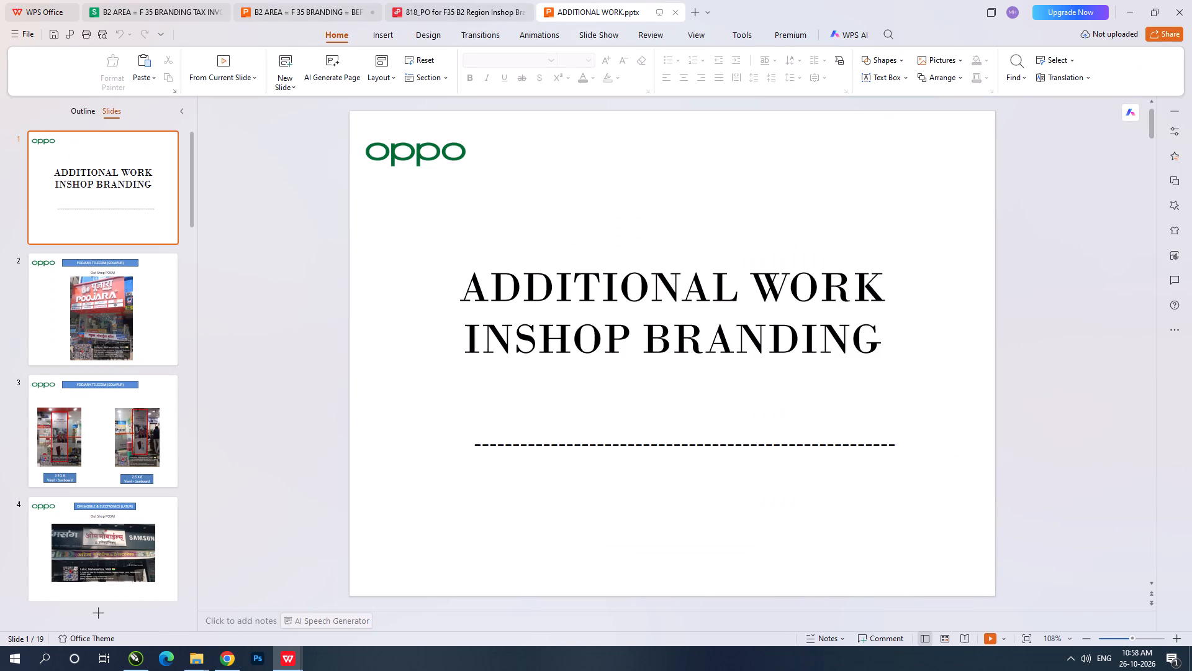
scroll(110, 470, "down", 20)
scroll(110, 470, "down", 11)
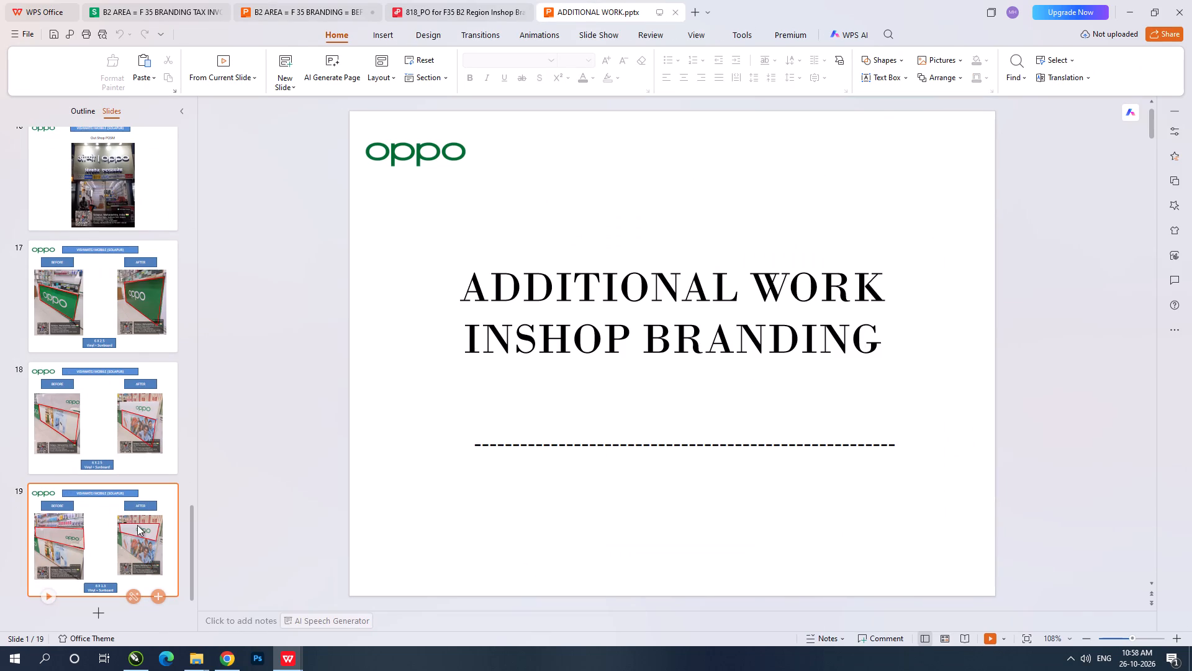
left_click(137, 525)
scroll(130, 541, "down", 4)
key("ctrl+v")
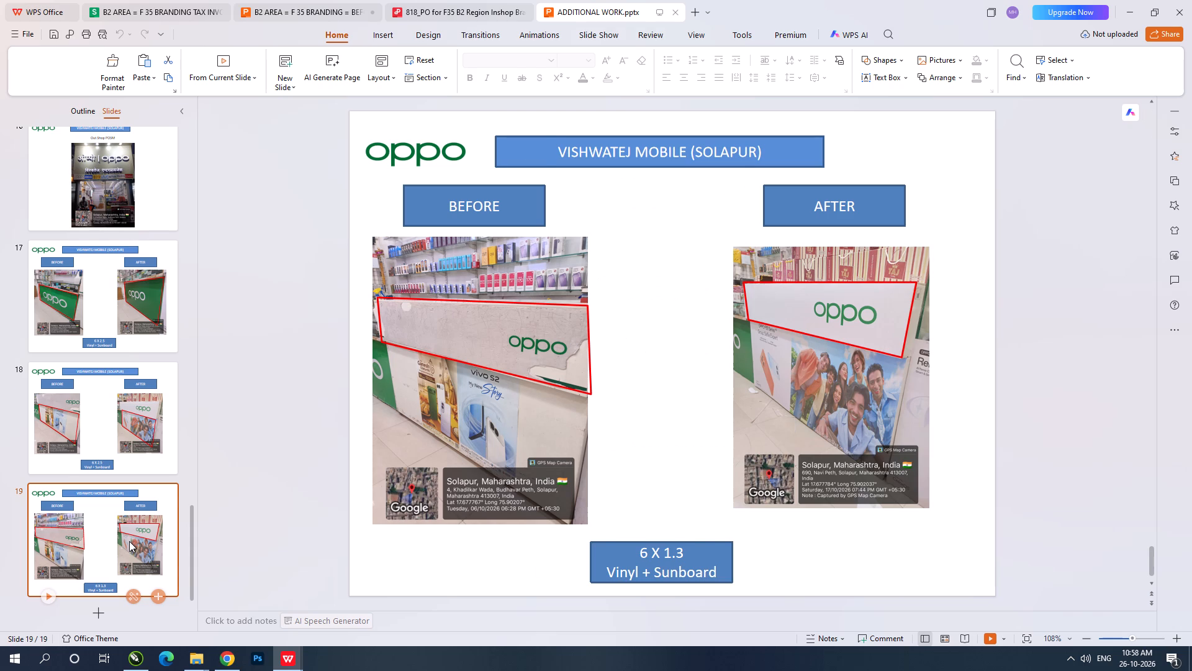
scroll(129, 541, "down", 4)
left_click(255, 409)
key("ctrl+s")
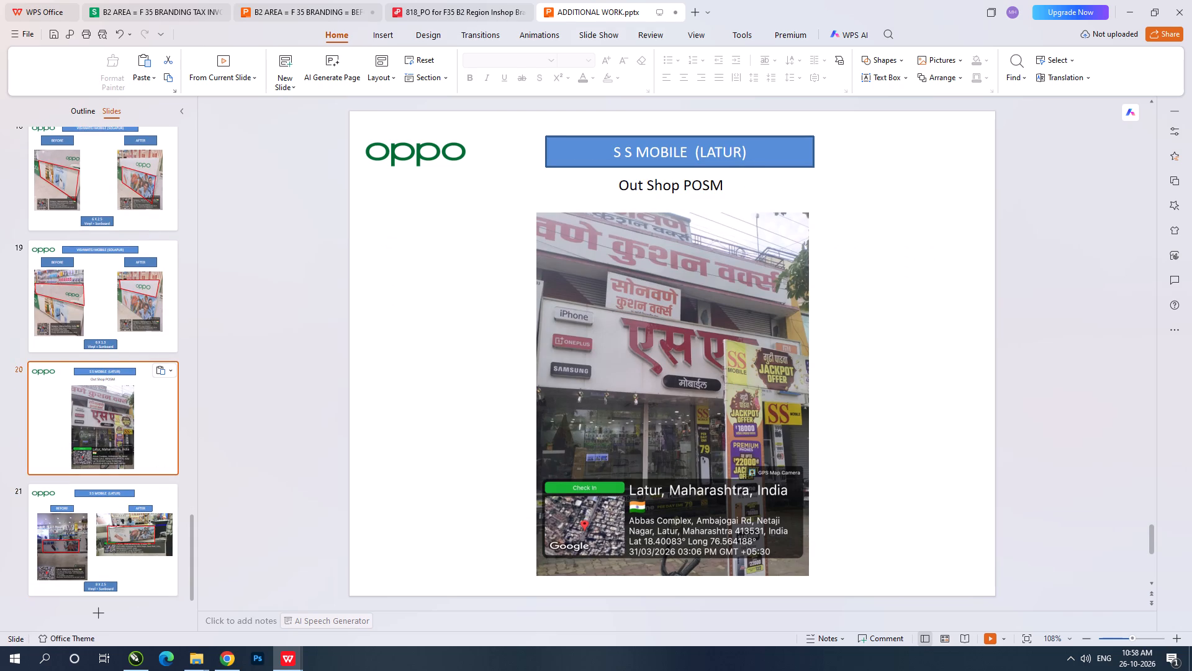
Close the ADDITIONAL WORK presentation and save the B2 AREA before-and-after presentation.
left_click(679, 13)
left_click(477, 2)
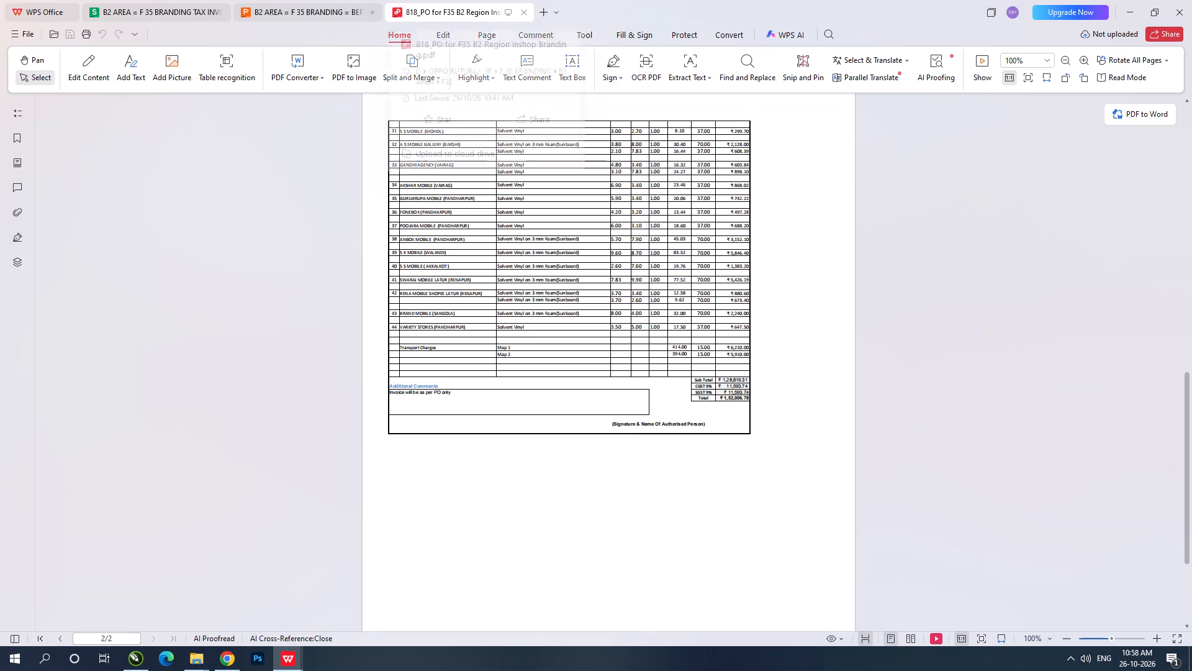
left_click(300, 0)
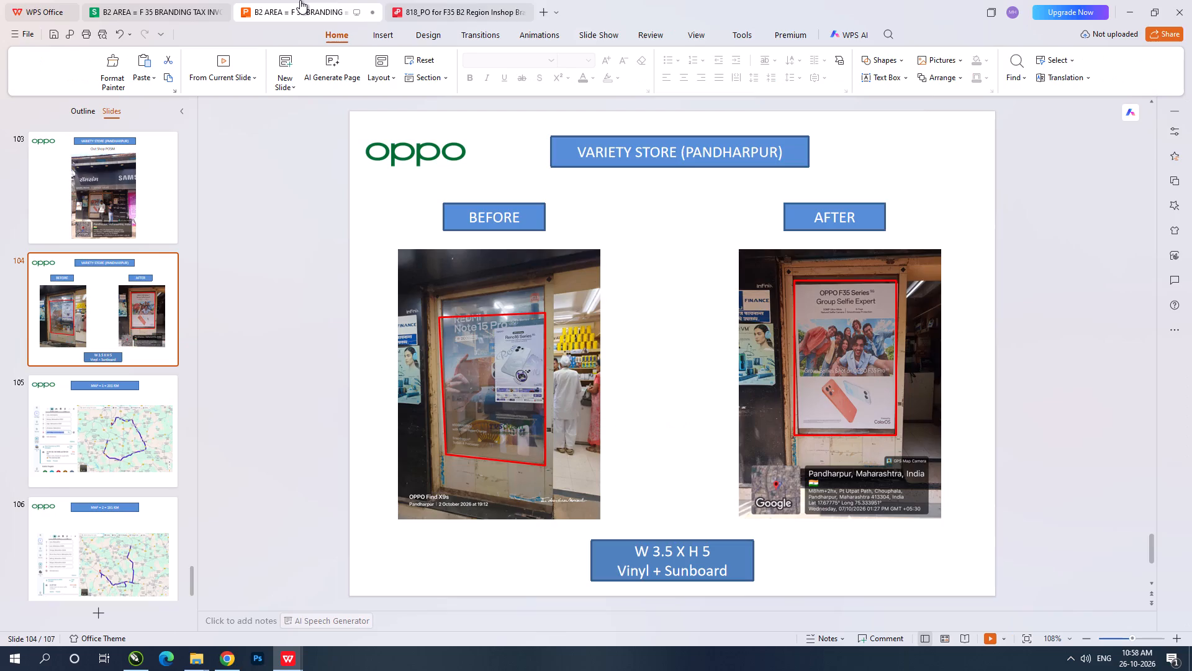
key("ctrl+s")
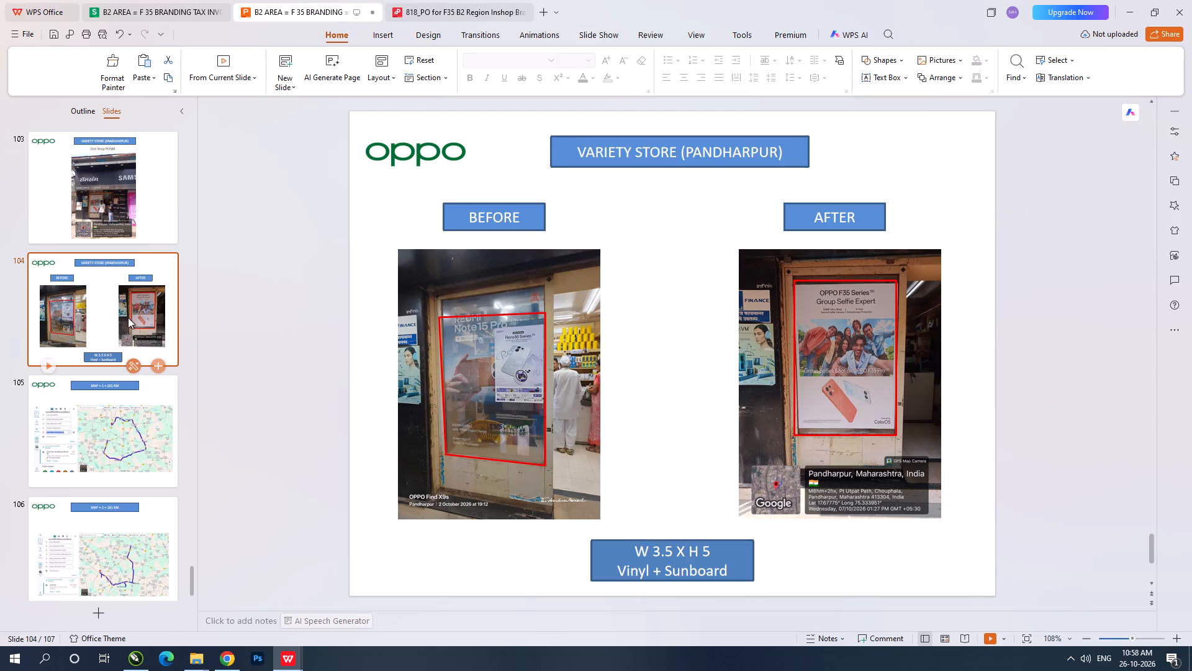
Delete the route map picture from the MAP = 1 slide, number 105, of the B2 AREA before-and-after presentation.
left_click(135, 445)
left_click(647, 337)
key("Delete")
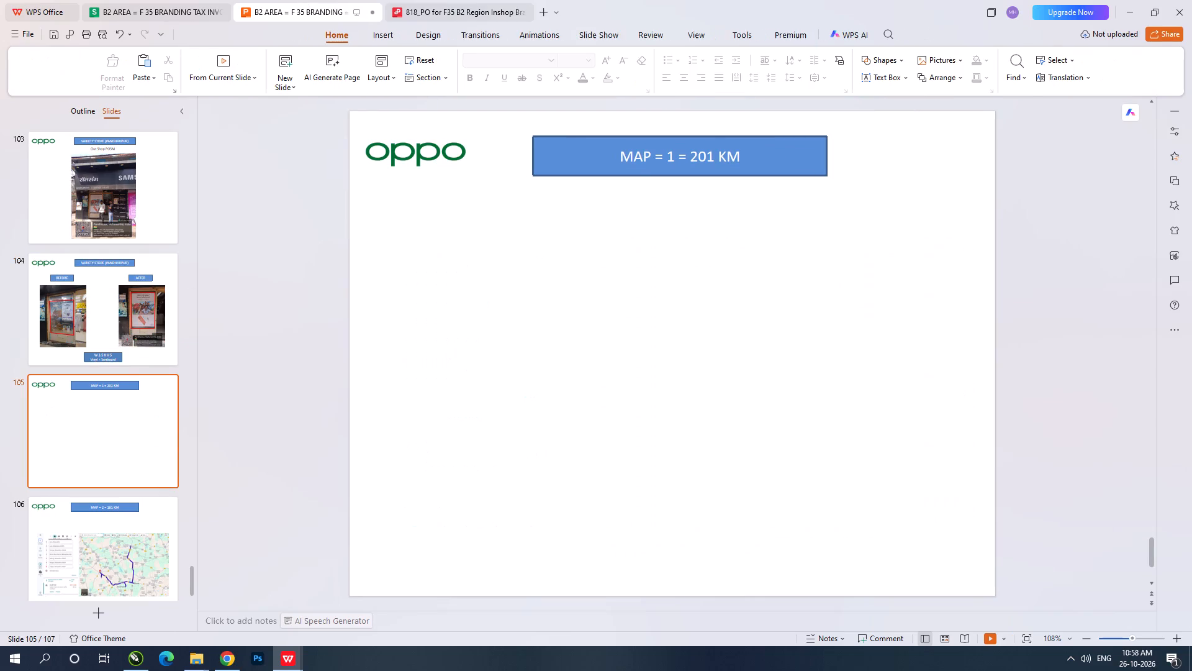
Switch to File Explorer and open the F35 folder inside B2 AREA to locate the route map images.
key("alt+Tab")
left_click(419, 349, "alt")
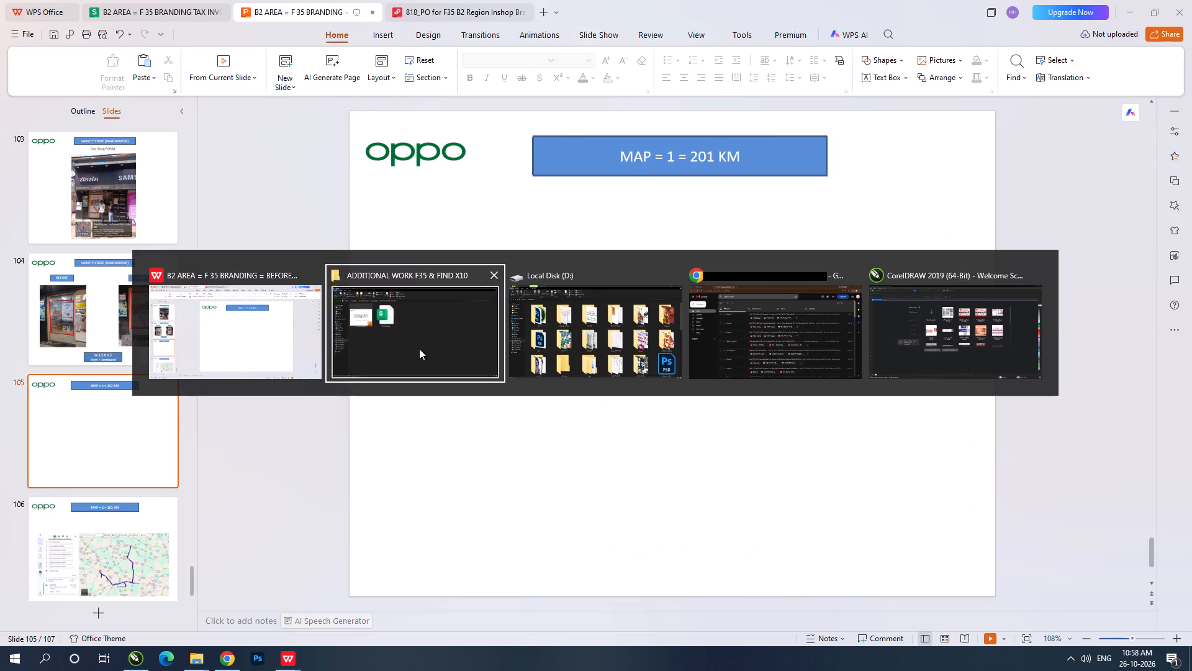
left_click(14, 98)
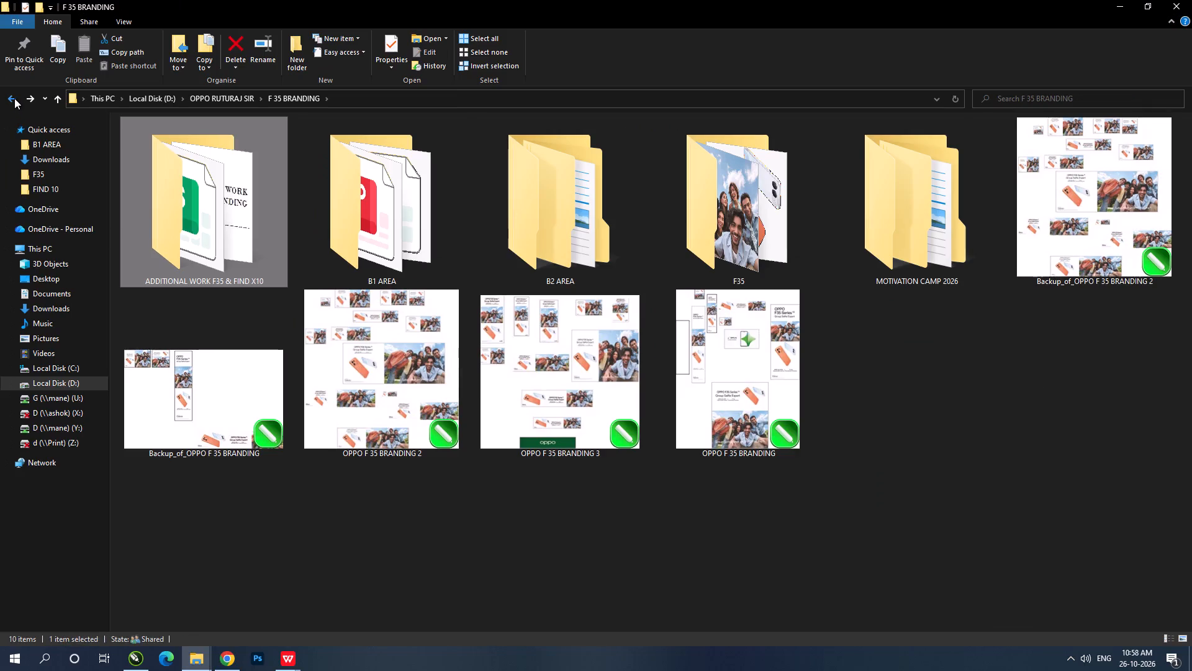
left_click_drag(490, 608, 490, 598)
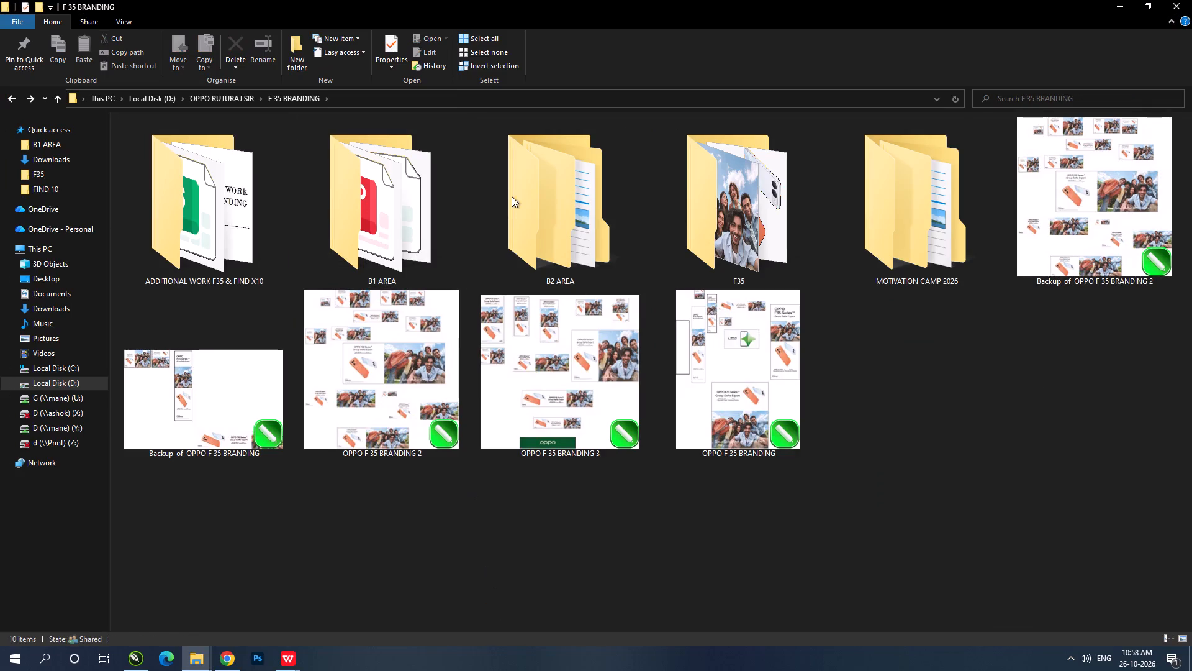
double_click(612, 228)
double_click(198, 214)
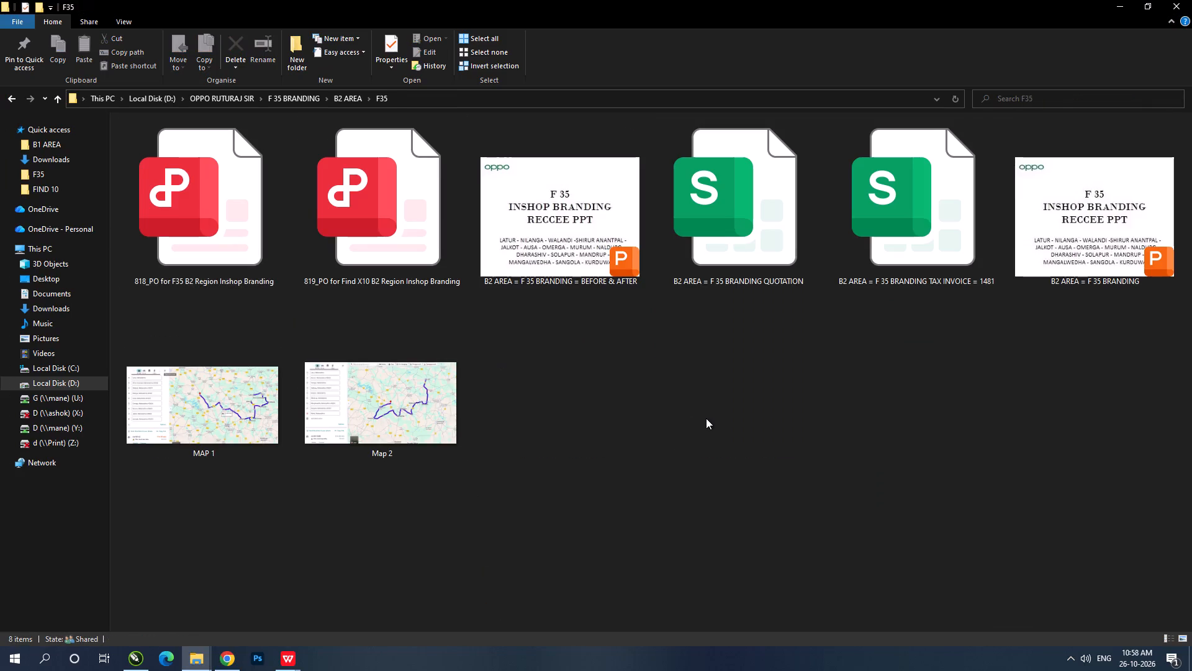
left_click(706, 418)
Return to WPS Office and check the Map 1 and Map 2 transport charges in the 818 F35 B2 purchase order.
key("alt+Tab")
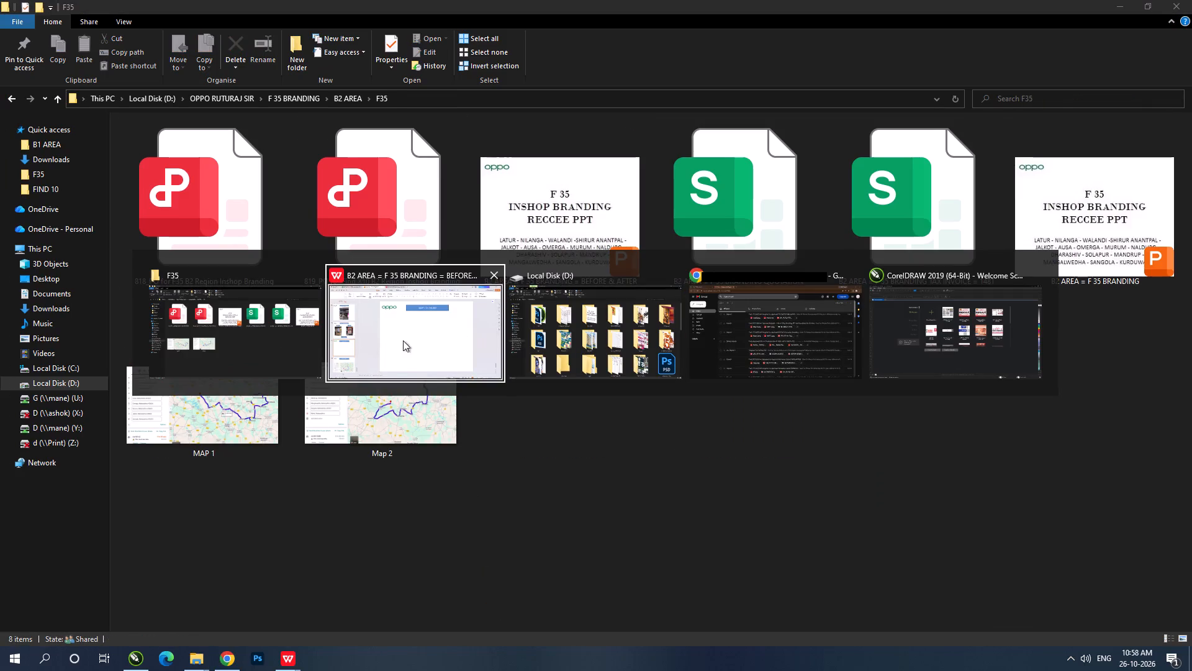
left_click(466, 331, "alt")
left_click(549, 391)
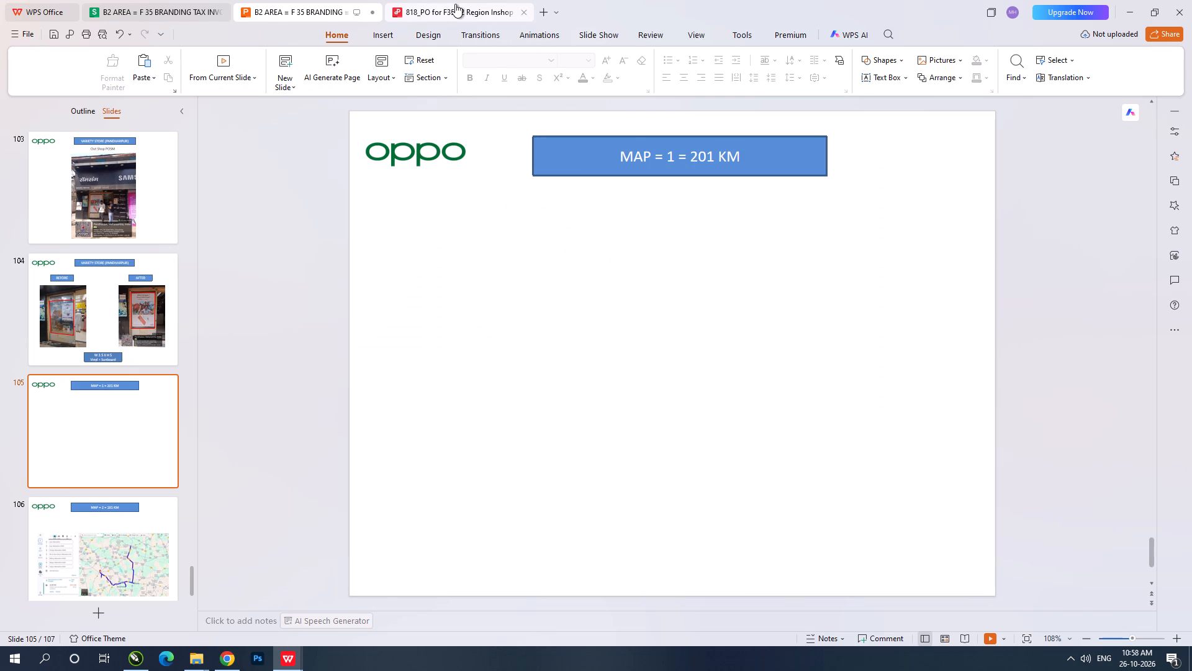
left_click(455, 4)
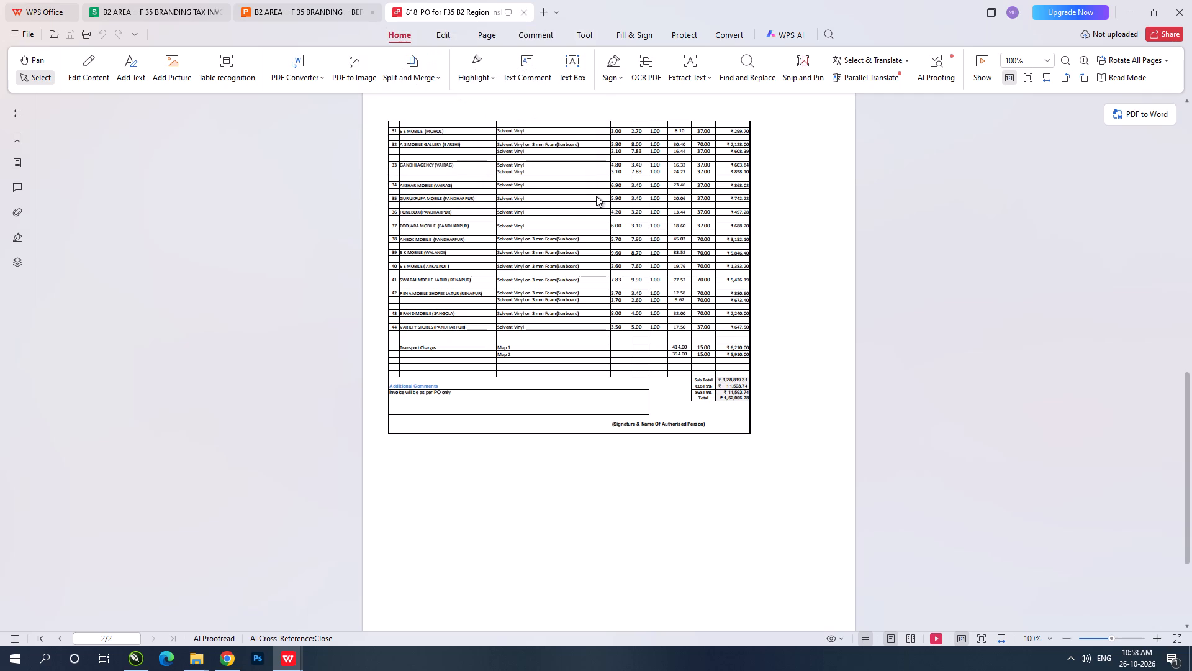
Compare the MAP = 1 slide of the B2 AREA before-and-after presentation with the transport charges in the 818 F35 B2 purchase order.
left_click(300, 4)
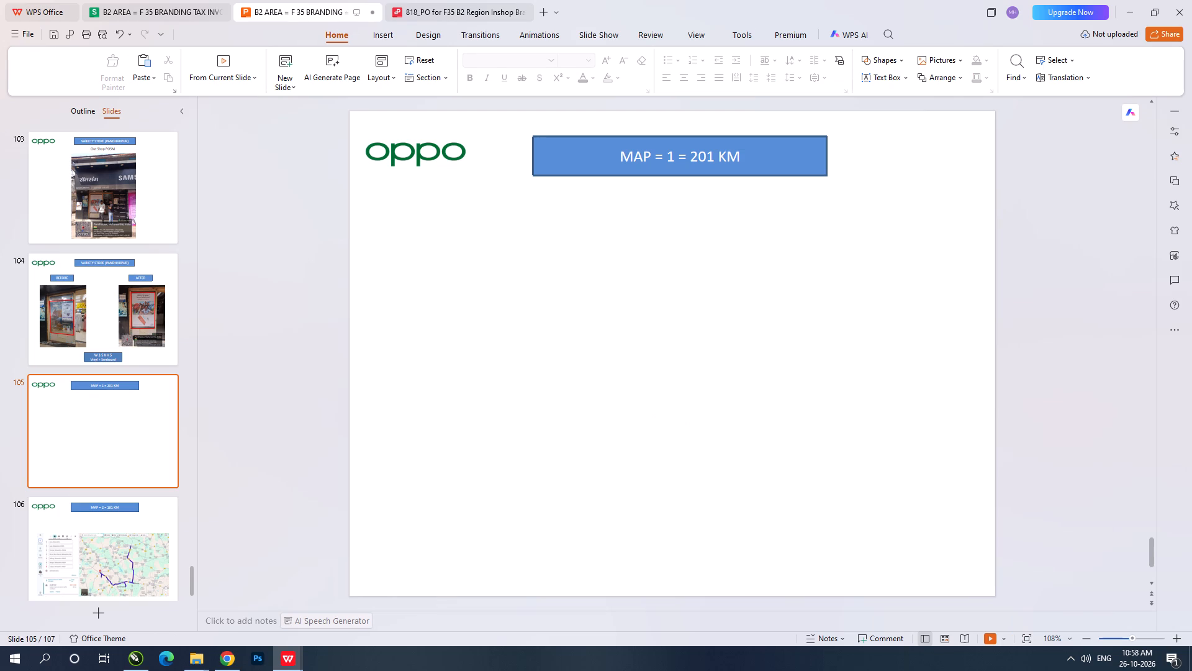
left_click(436, 5)
left_click(302, 2)
left_click(280, 1)
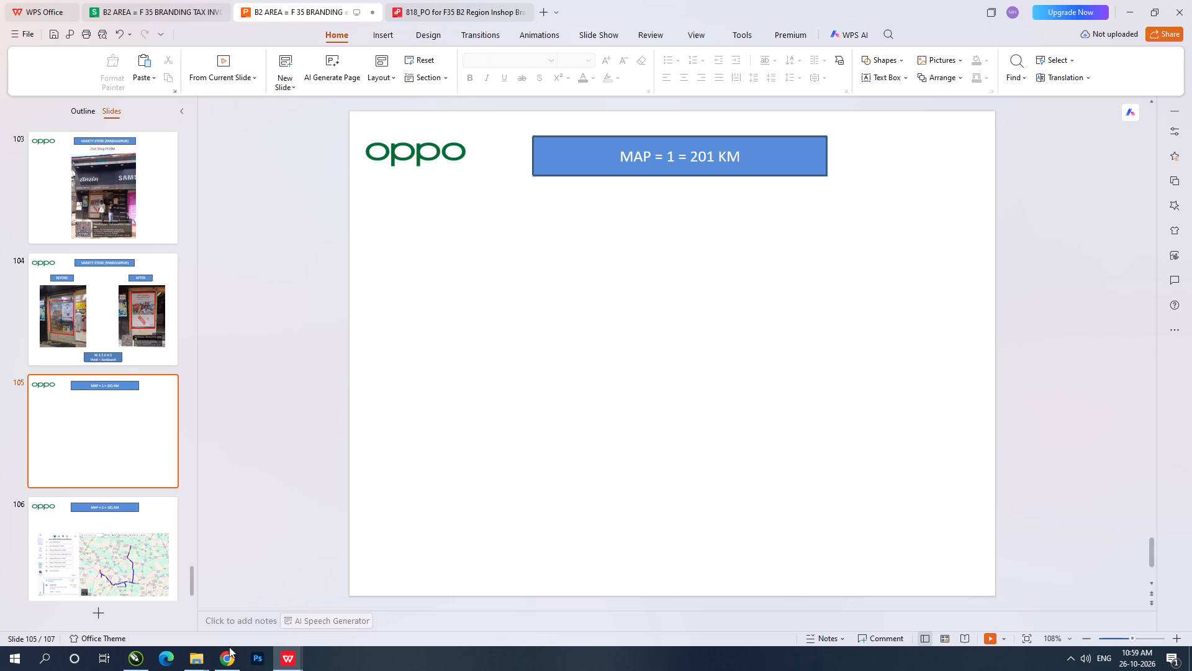
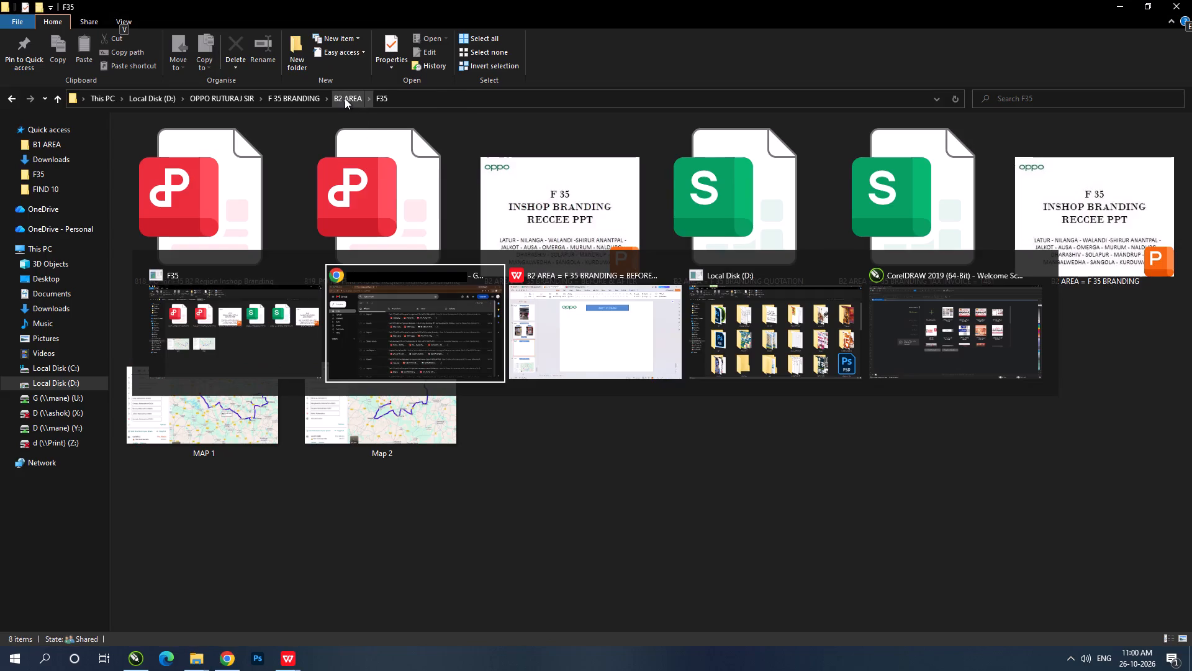
Copy the MAP 1 image from File Explorer's F35 folder onto slide 105, shrink it to about 4.39 × 8.65 in and centre it below the title.
left_click(578, 340, "alt")
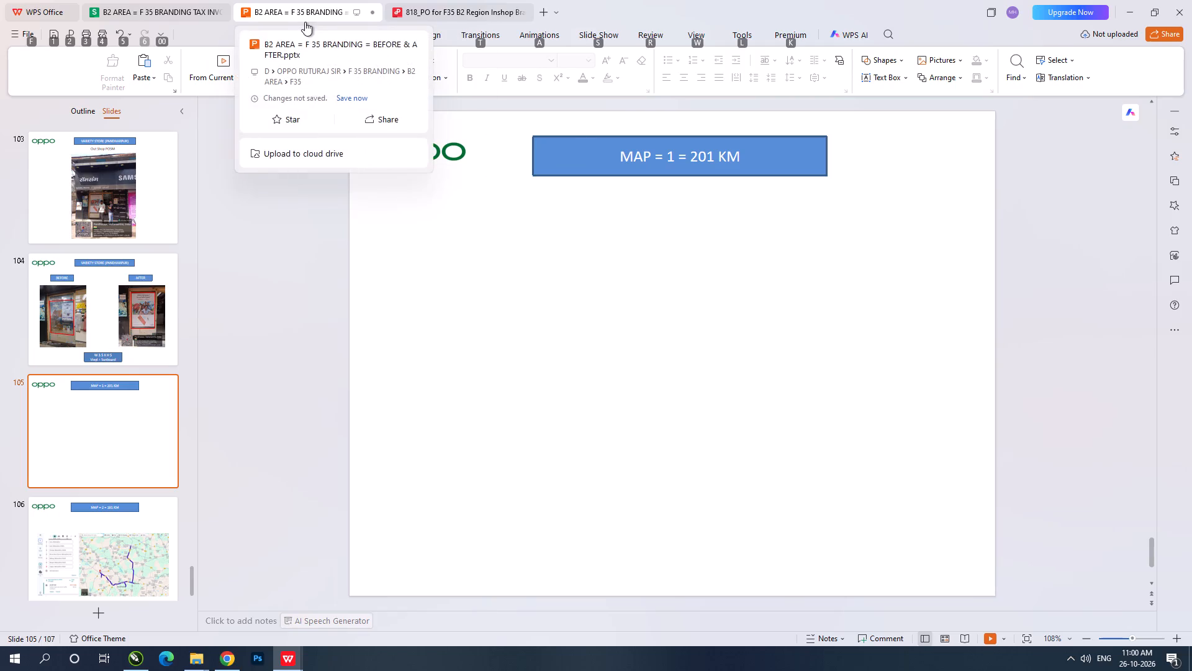
key("alt+Tab")
left_click(440, 362, "alt")
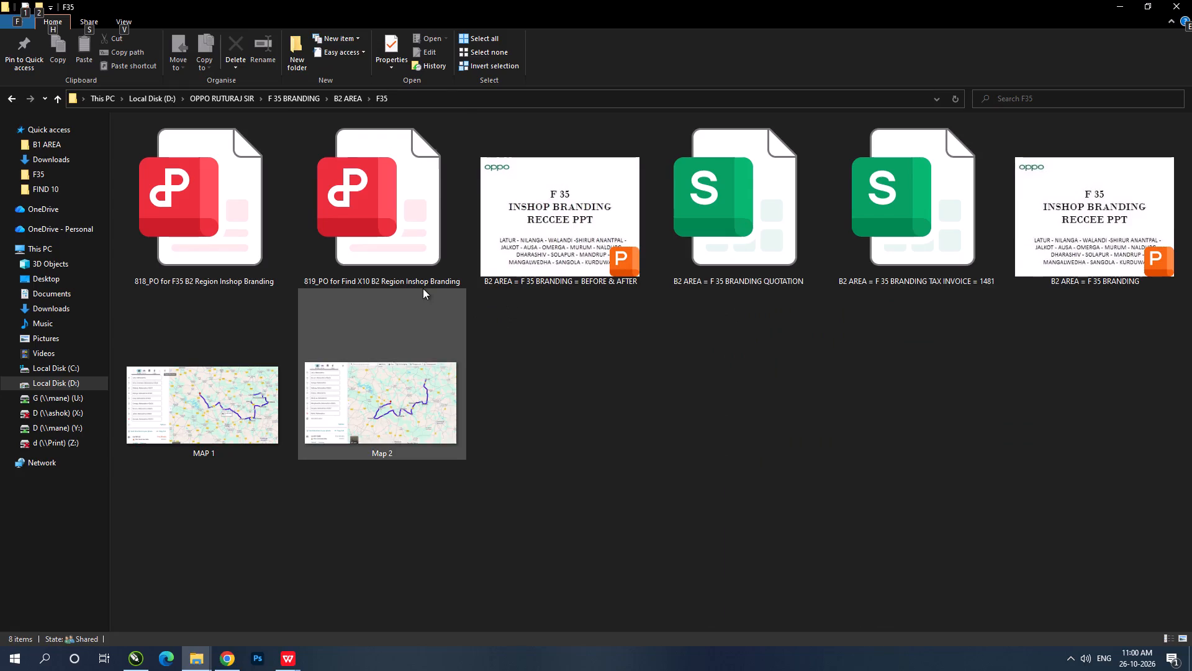
left_click(249, 396)
key("ctrl+c")
key("ctrl+c")
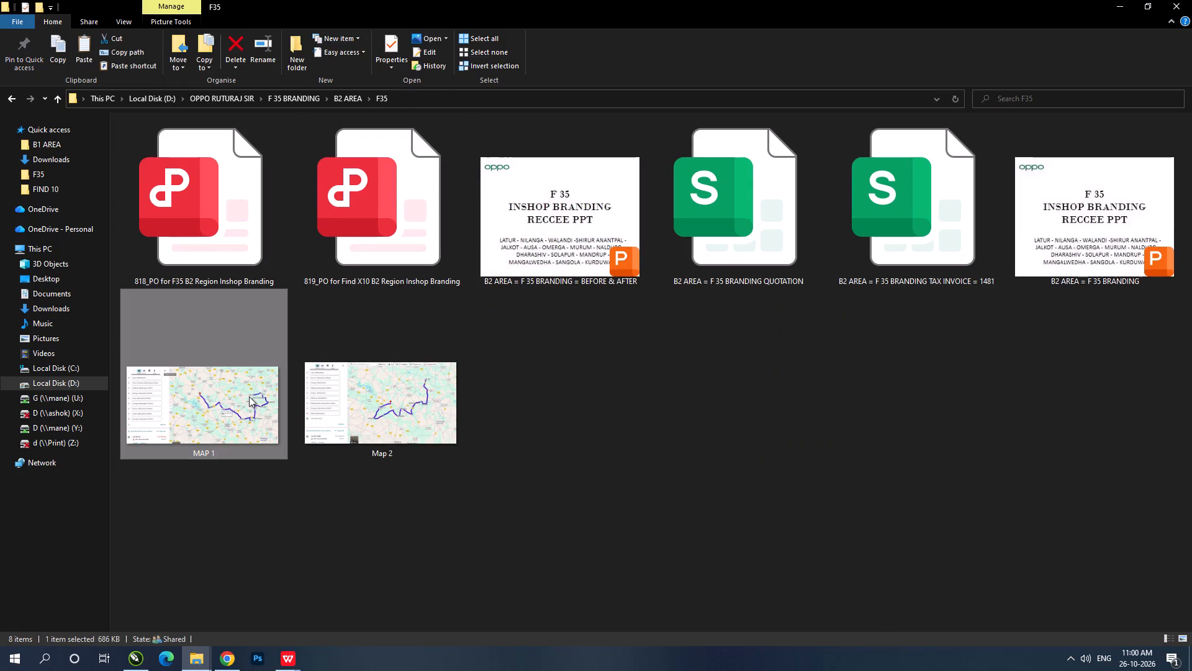
key("alt+Tab")
left_click(439, 339, "alt")
left_click(609, 372)
key("ctrl+v")
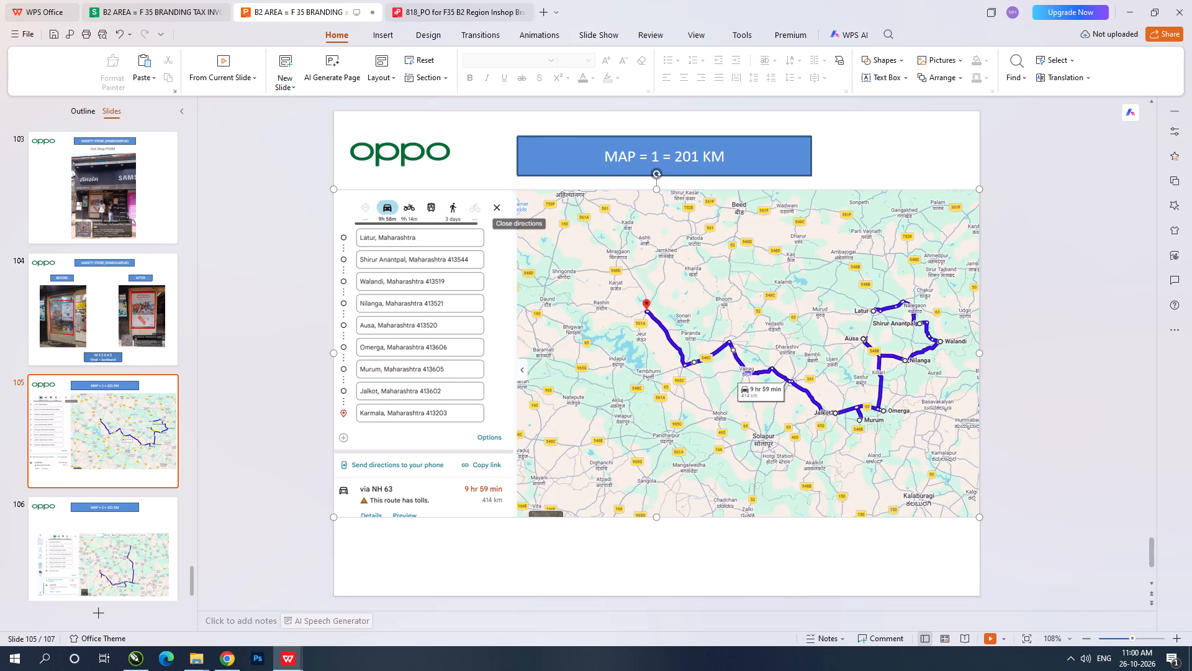
left_click_drag(980, 189, 934, 213)
left_click_drag(698, 301, 697, 337)
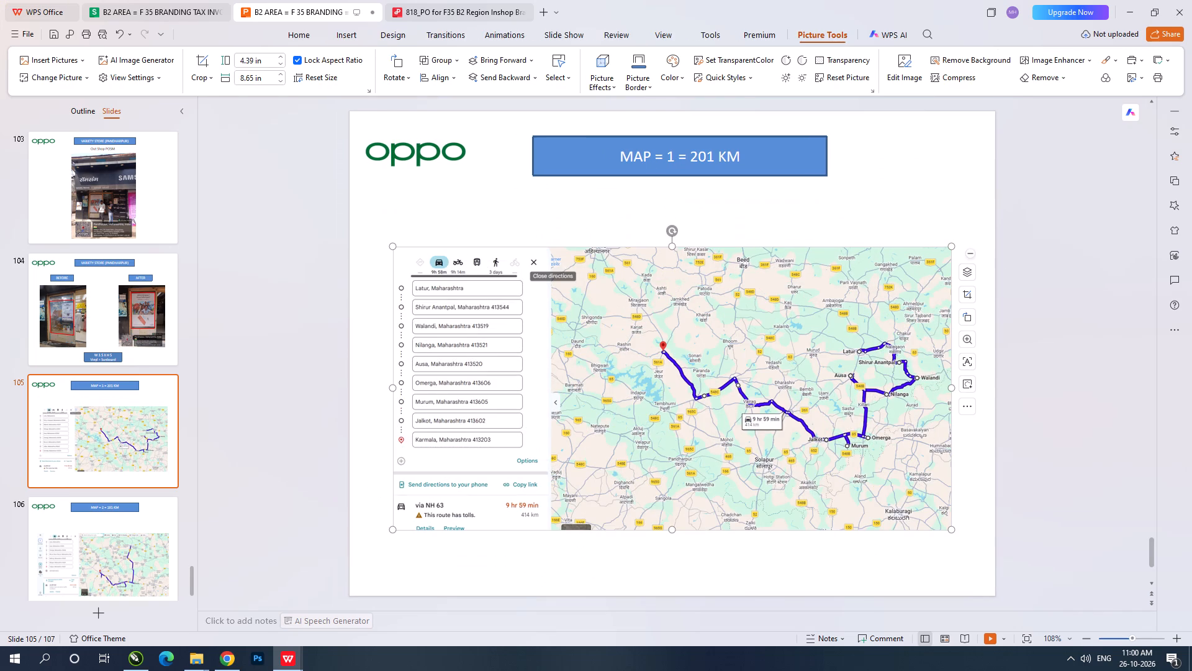
Change the distance in slide 105's title to 414, making it MAP = 1 = 414 KM.
left_click_drag(692, 153, 713, 157)
type("414")
left_click(1077, 416)
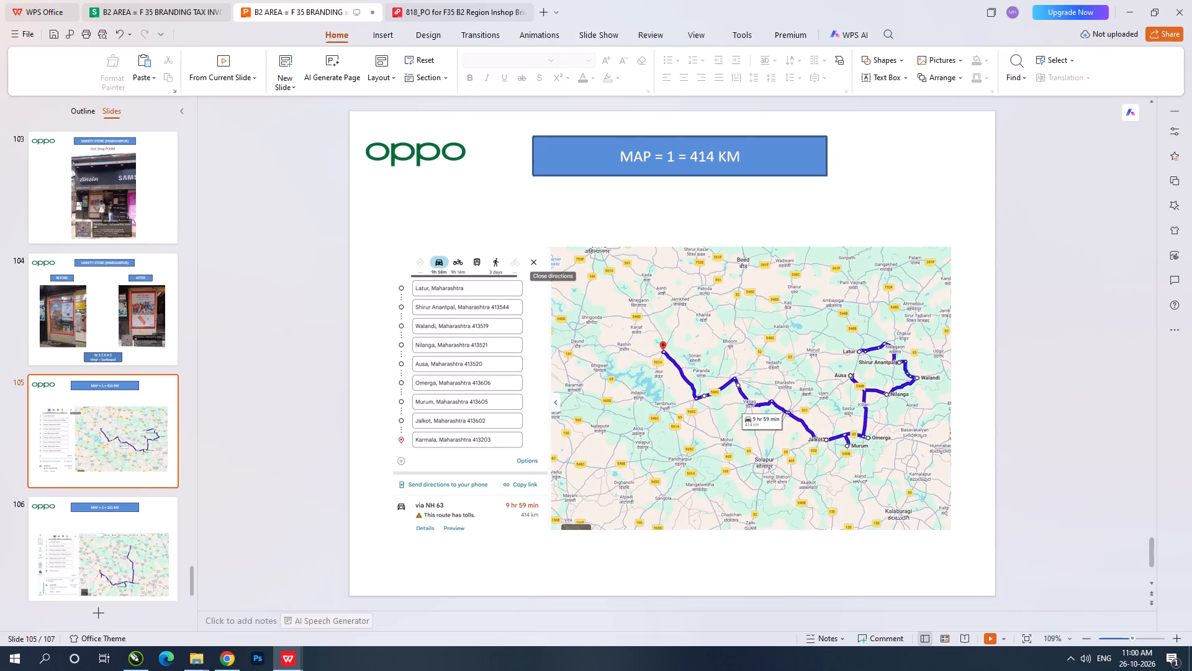
Delete the two outdated route map slides, 106 and 107, from the end of the presentation.
scroll(127, 445, "down", 5)
left_click(127, 424)
left_click(114, 544, "shift")
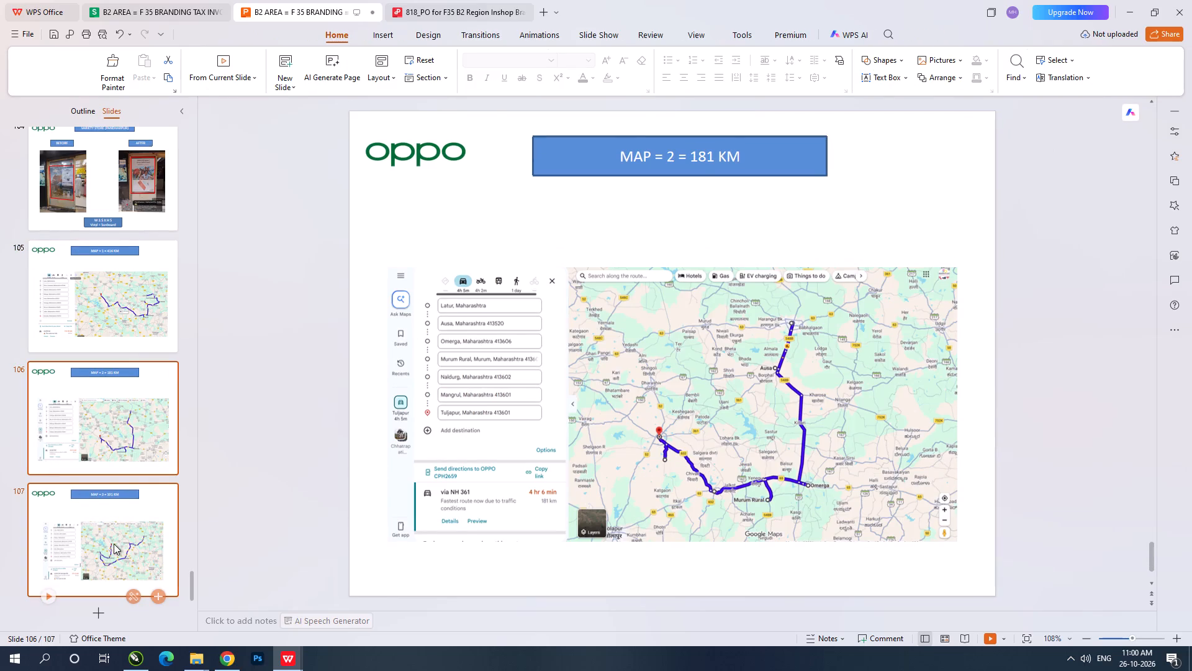
key("Delete")
Duplicate the MAP = 1 slide, number 105, and delete the route map picture from the new slide 106.
left_click(107, 558)
key("ctrl+c")
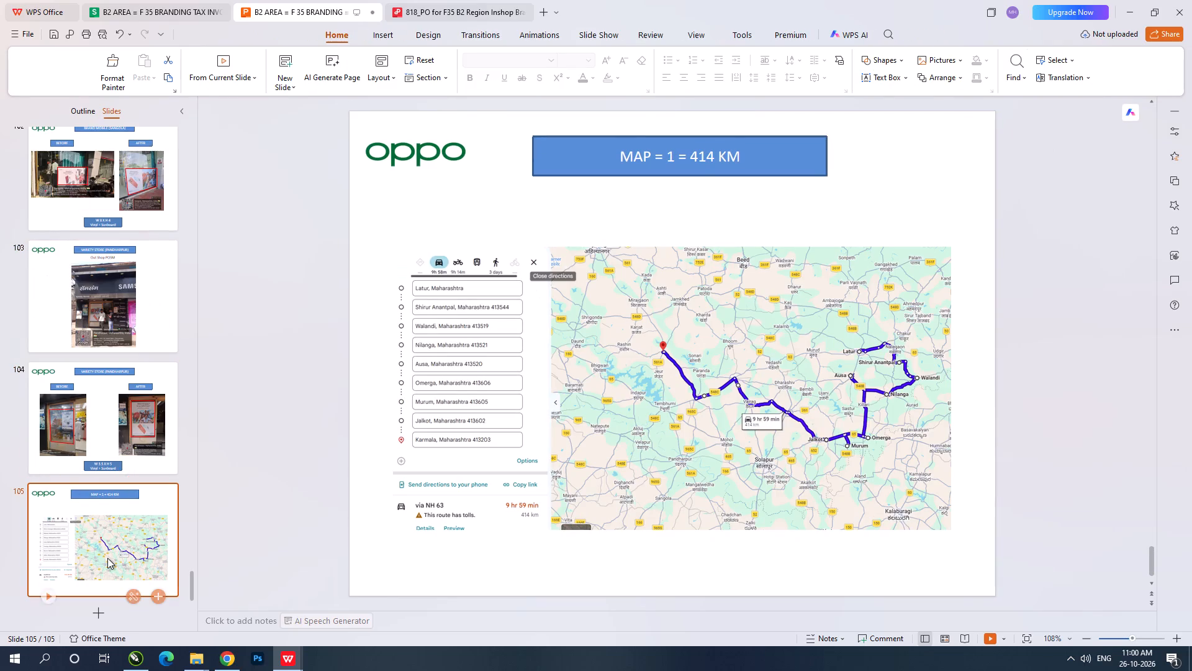
key("ctrl+v")
left_click(120, 529)
left_click(668, 464)
key("Delete")
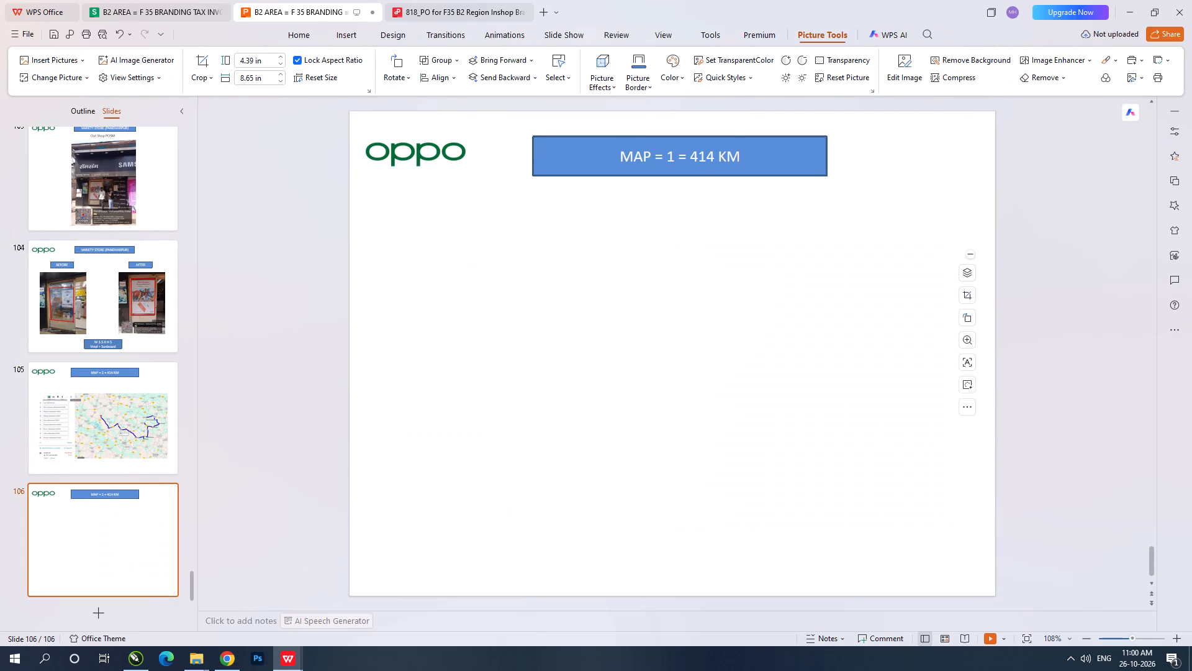
Copy the Map 2 image from File Explorer's F35 folder onto slide 106, shrink it to about 4.59 × 8.54 in and centre it below the title.
key("alt+Tab")
left_click(455, 333, "alt")
left_click(402, 419)
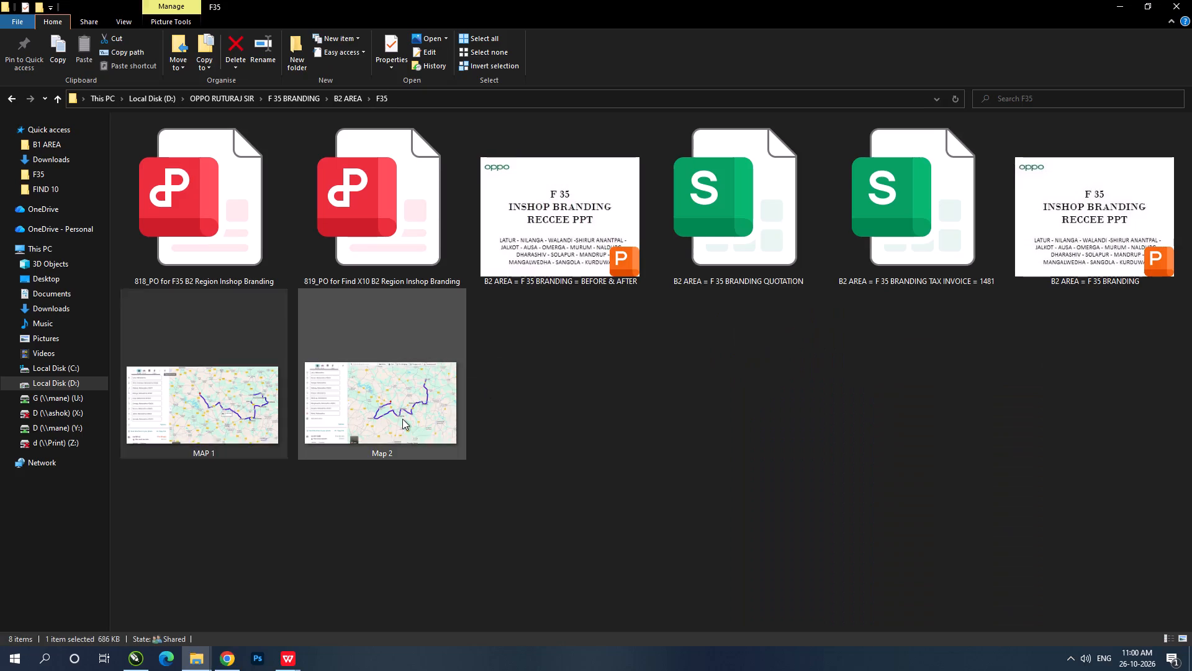
key("c")
key("ctrl+c")
key("ctrl+c")
key("ctrl+c")
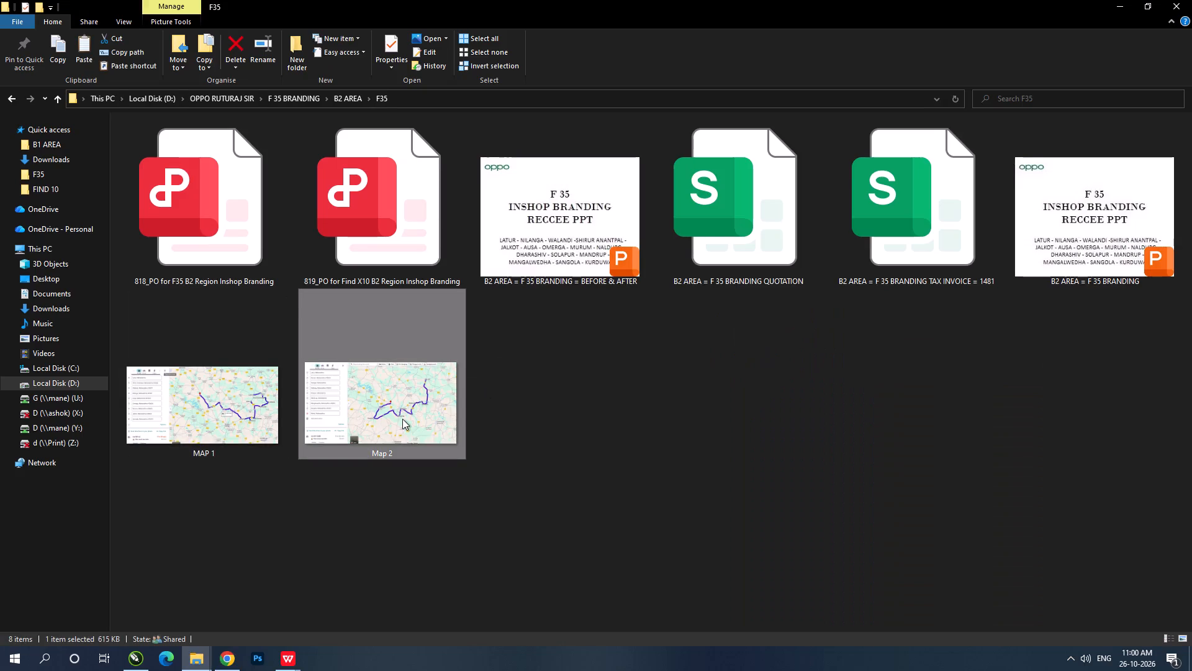
key("alt+Tab")
left_click(459, 337, "alt")
left_click(553, 447)
key("ctrl+v")
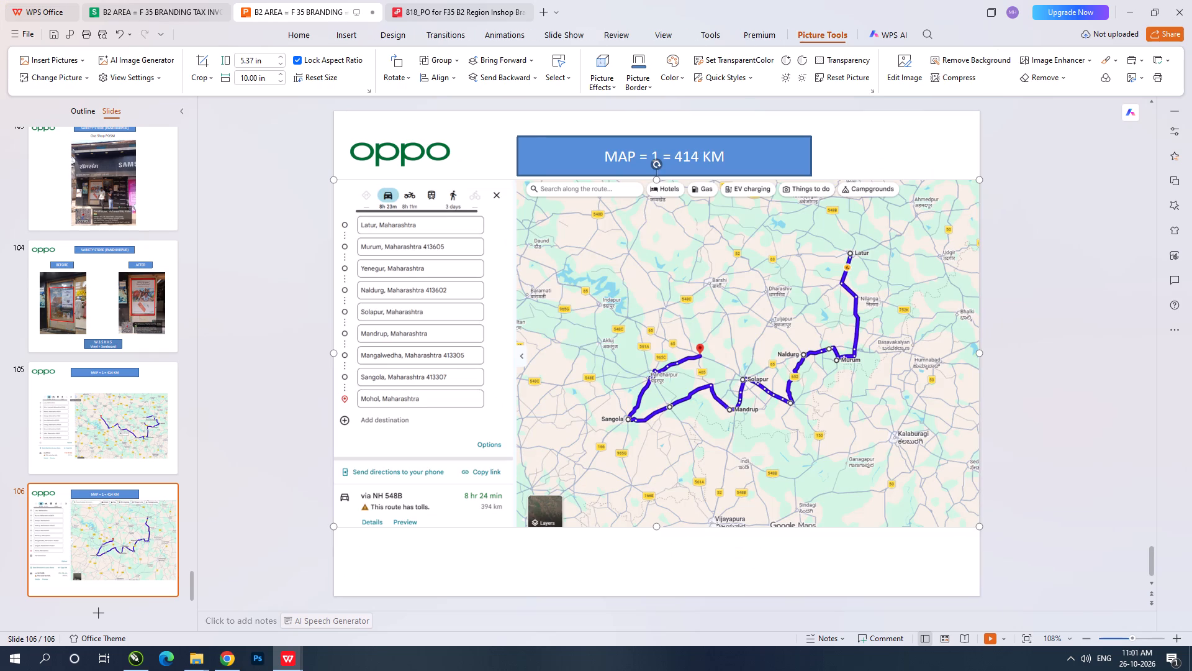
left_click_drag(980, 181, 924, 205)
left_click_drag(723, 311, 723, 351)
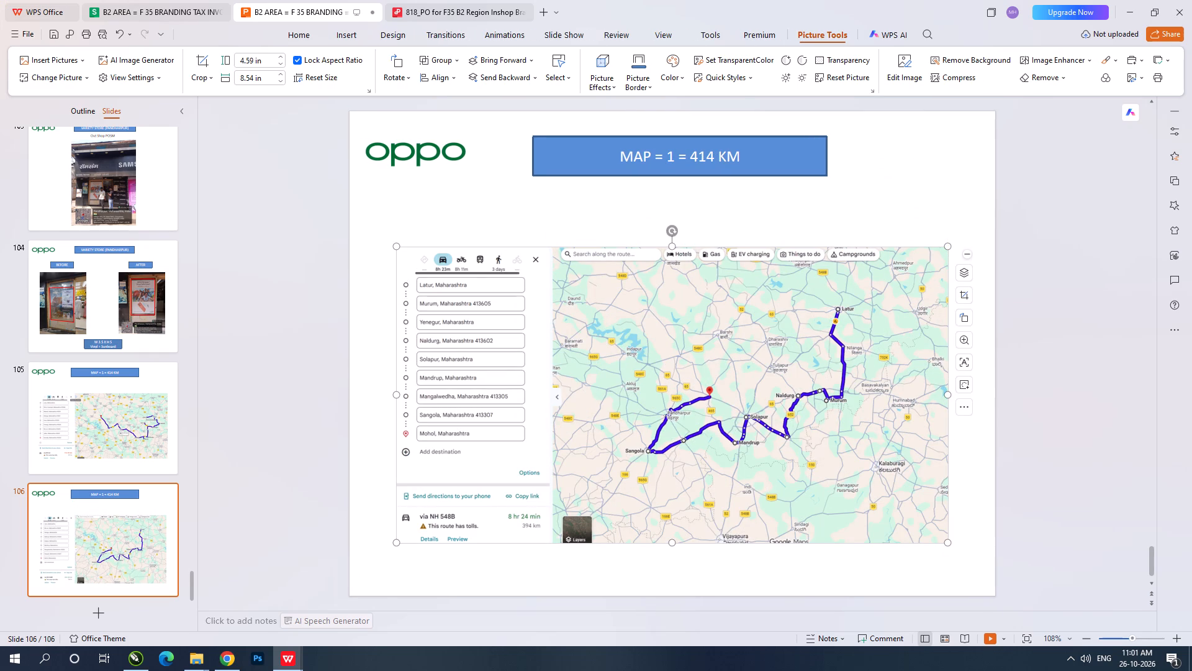
Change slide 106's title to MAP = 2 = 394 KM and save the presentation.
left_click_drag(690, 154, 715, 160)
type("394")
left_click(671, 153)
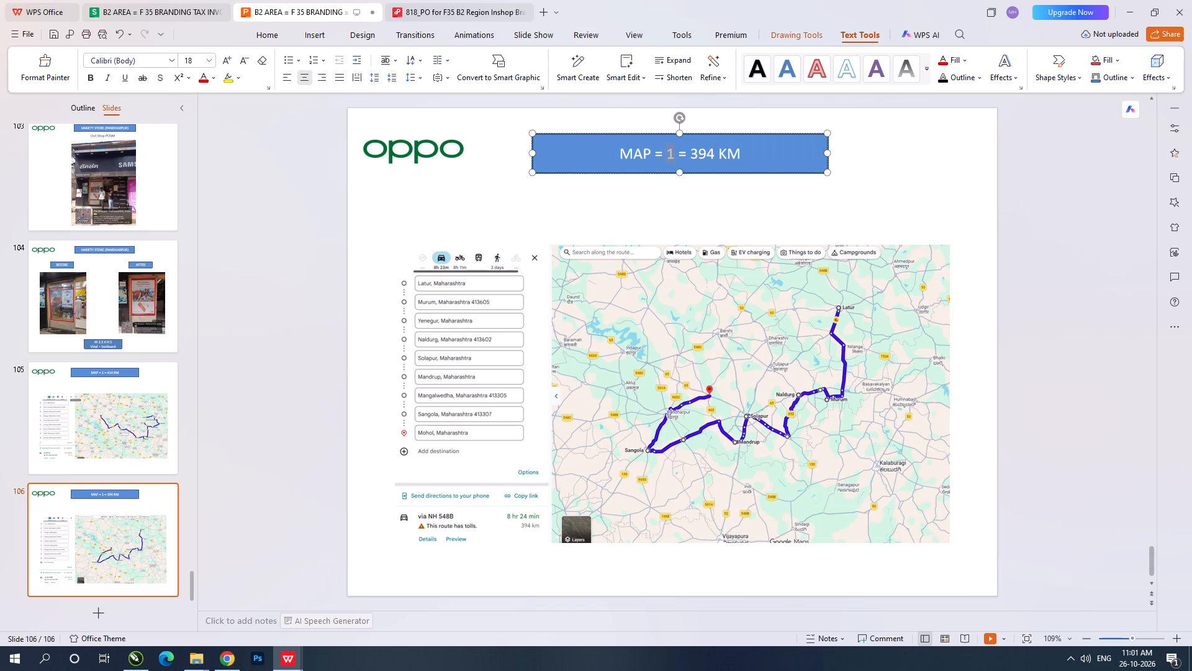
key("2")
left_click(513, 186)
key("ctrl+s")
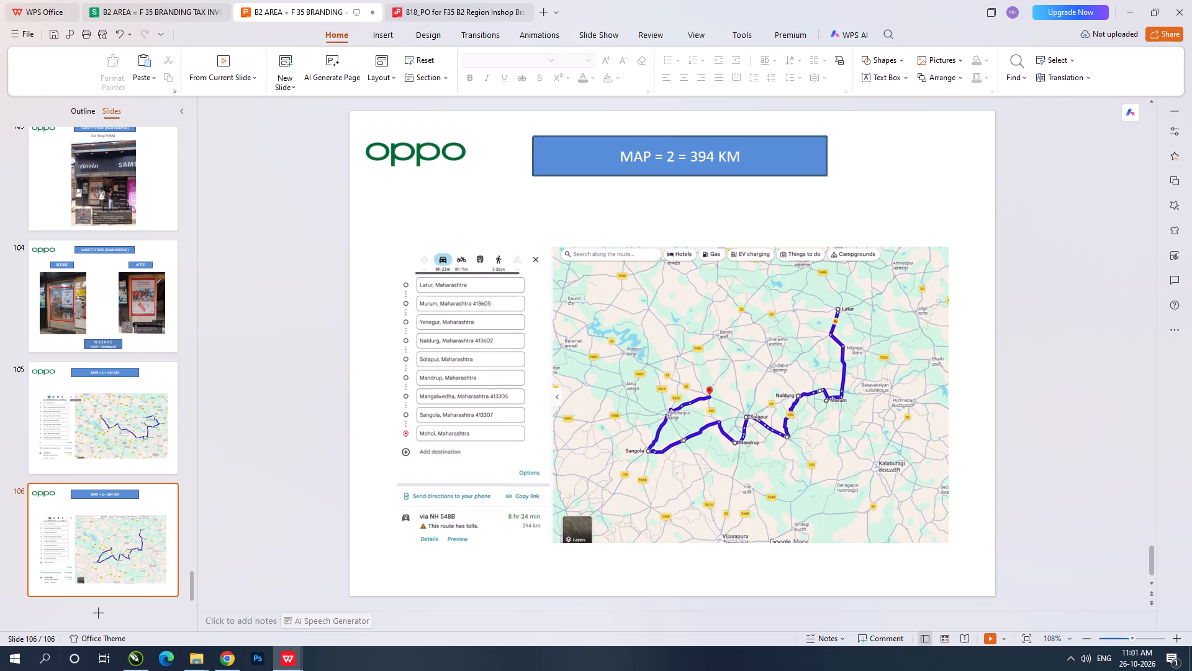
Review slides 104 to 106 with the updated route maps and save the presentation again.
left_click(475, 331)
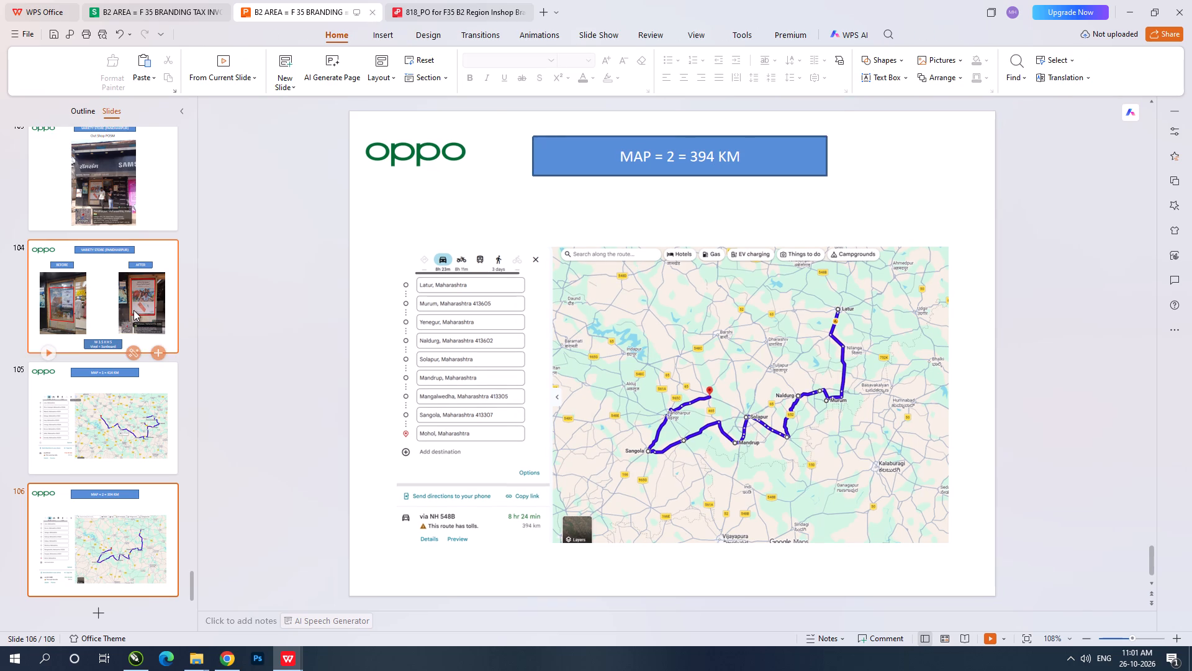
left_click(133, 310)
left_click(125, 454)
left_click(128, 519)
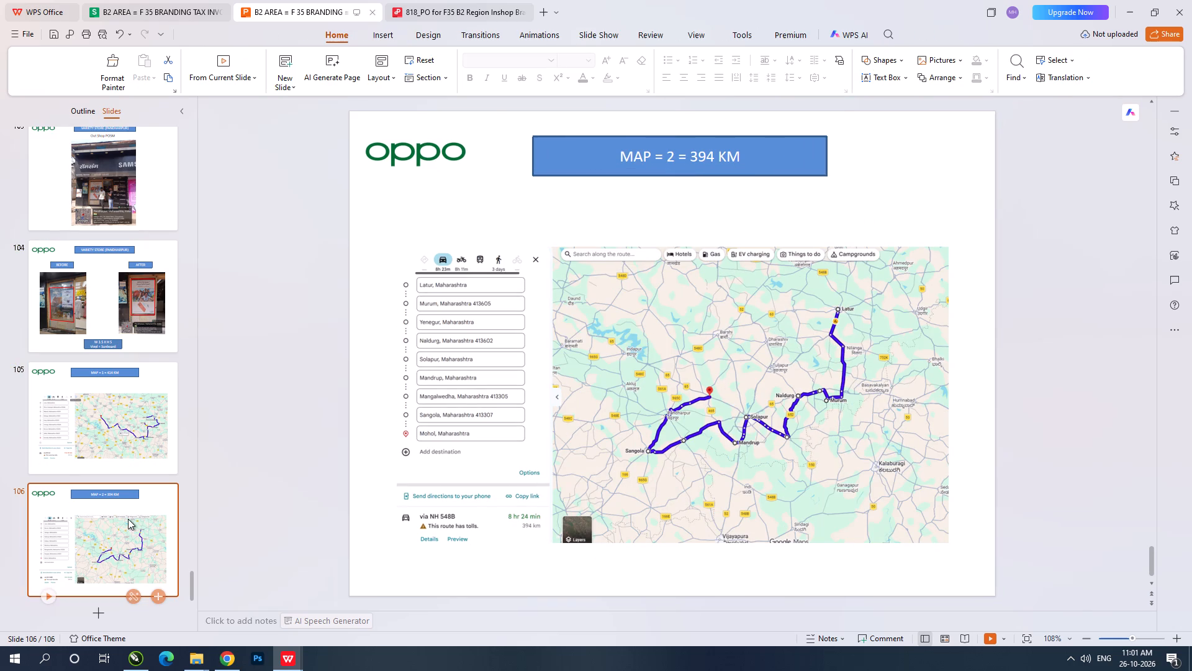
key("ctrl+s")
left_click(263, 413)
key("ctrl+s")
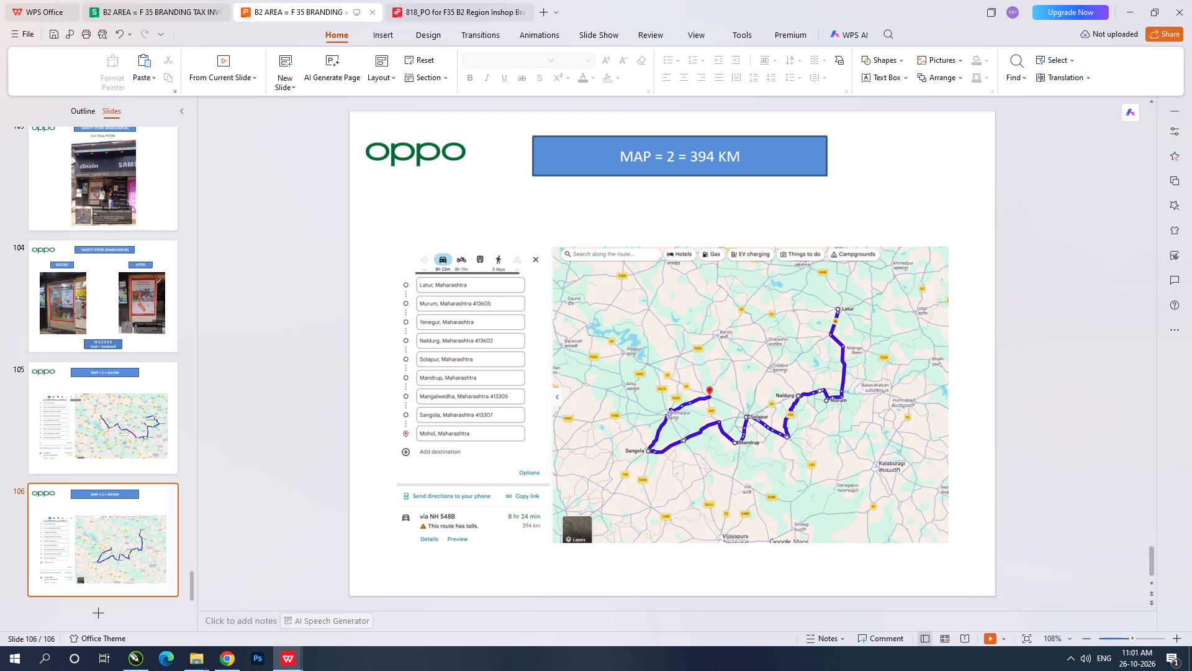
Close the B2 AREA before-and-after presentation, the 818 F35 B2 purchase order and the B2 AREA tax invoice workbook.
left_click(370, 11)
left_click(371, 14)
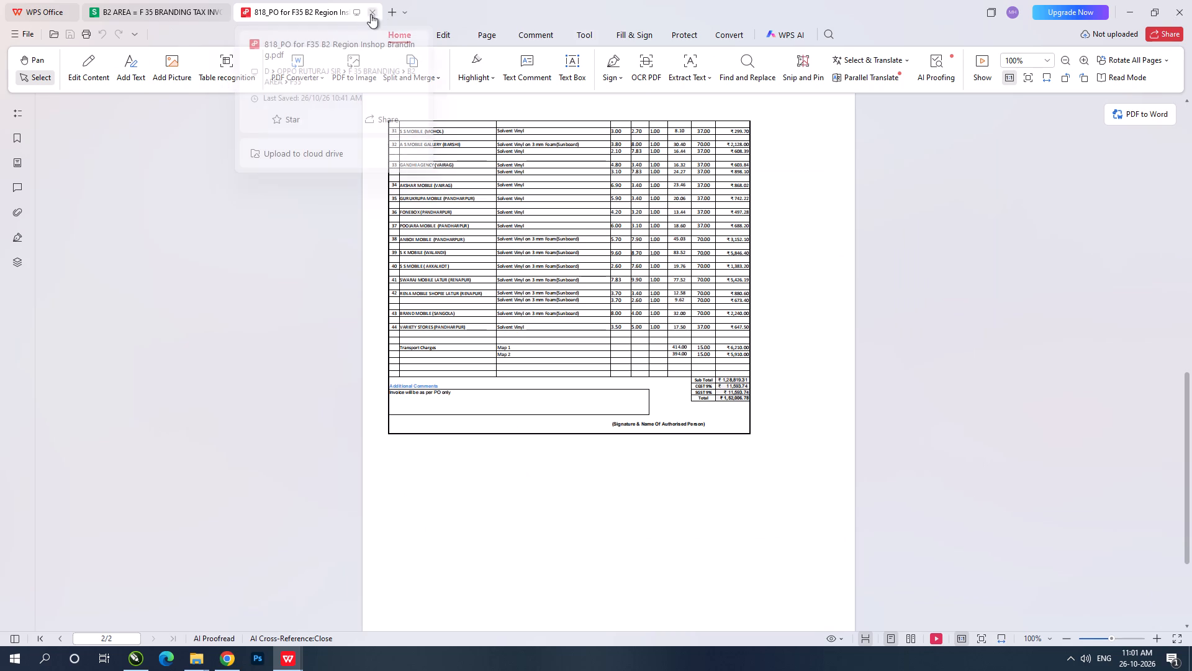
left_click(219, 11)
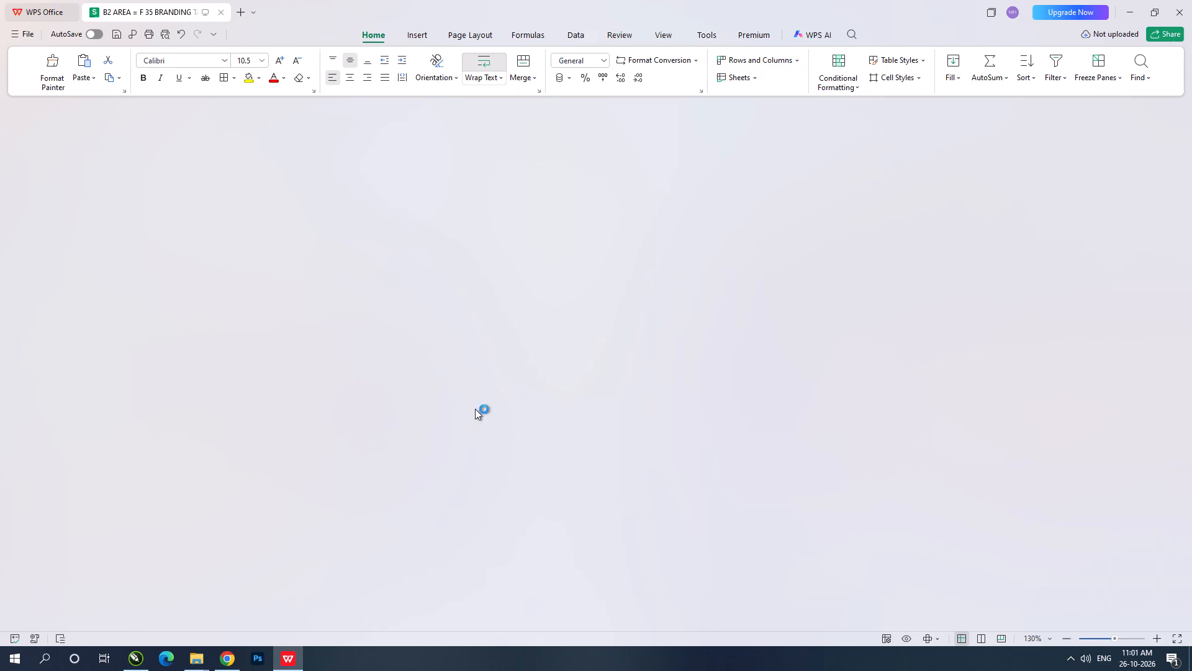
In File Explorer, copy the 818 F35 purchase order and the BEFORE & AFTER presentation from B2 AREA's F35 folder.
key("alt+Tab")
left_click(428, 369, "alt")
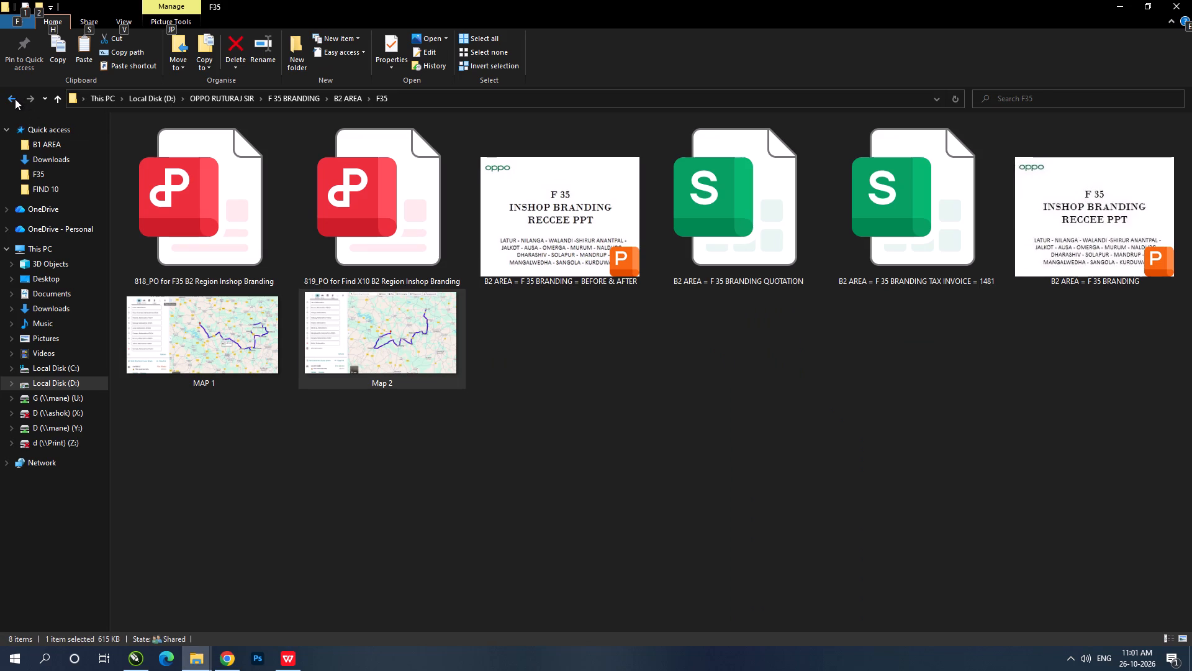
left_click(15, 99)
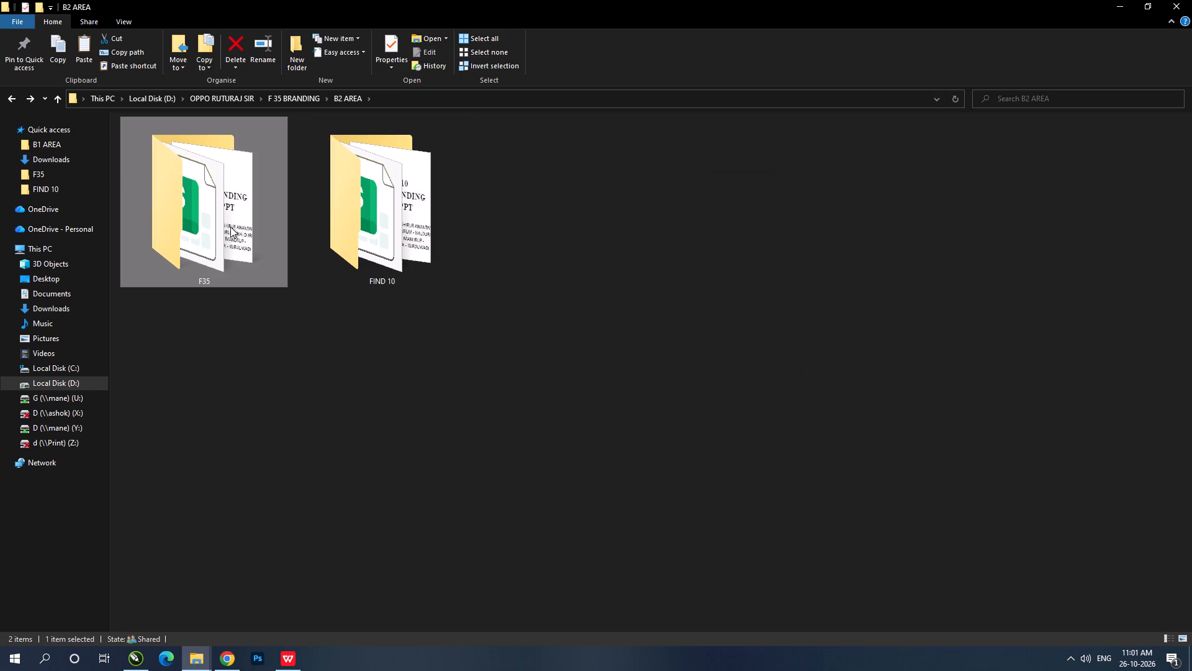
double_click(230, 227)
left_click(464, 521)
left_click(556, 234)
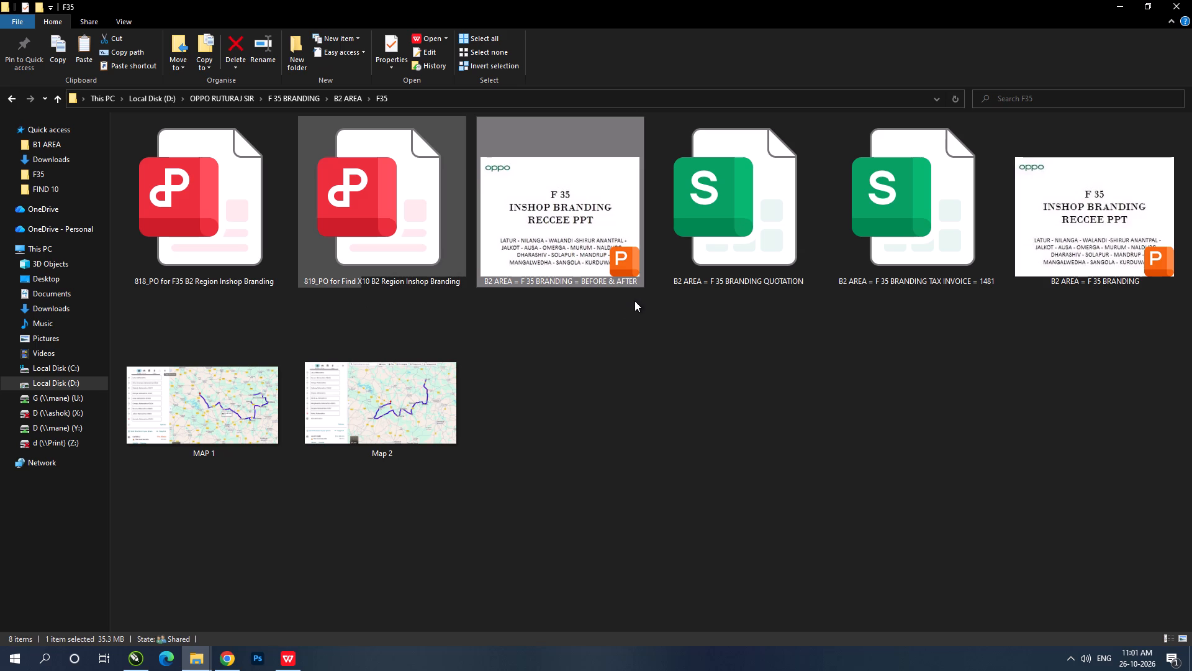
left_click(373, 227, "ctrl")
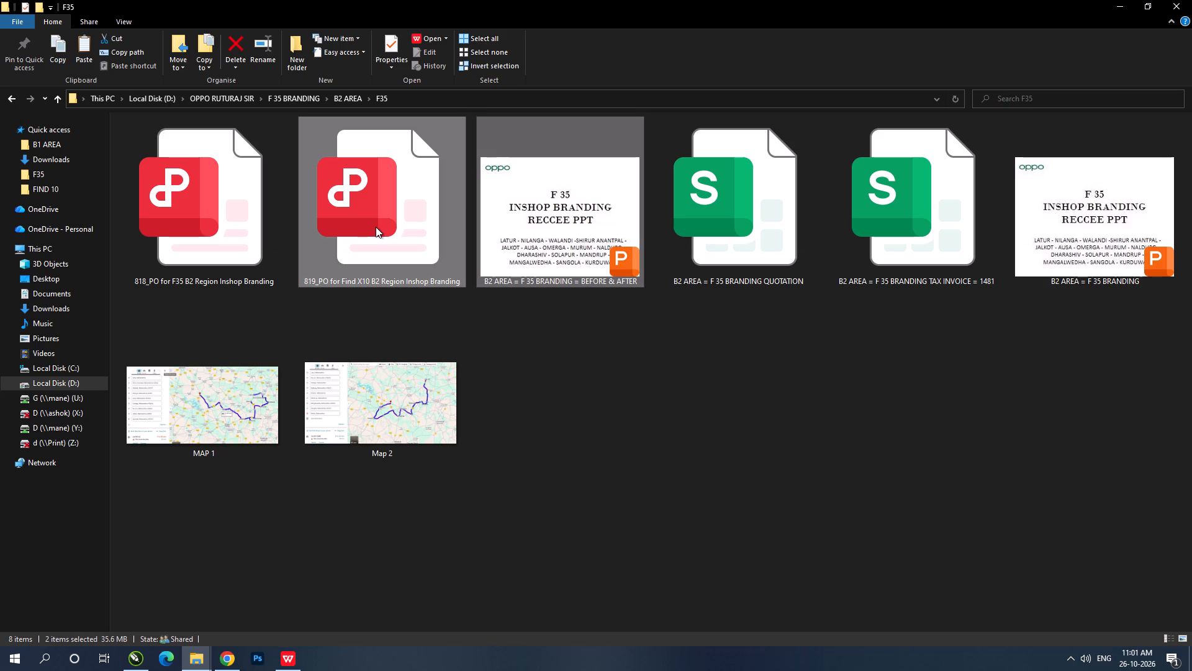
left_click(376, 227, "ctrl")
left_click(224, 233, "ctrl")
key("ctrl+c")
key("ctrl+c")
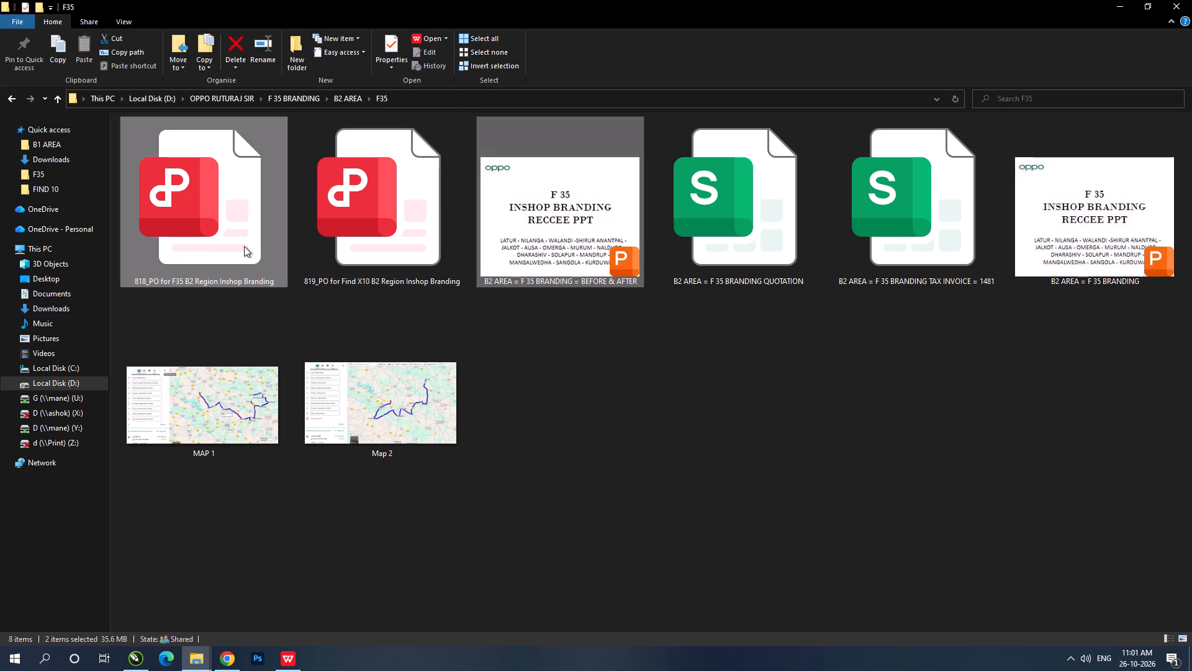
key("ctrl+c")
key("ctrl+c")
key("ctrl+c")
key("ctrl+c")
key("ctrl+c")
key("ctrl+c")
key("ctrl+c")
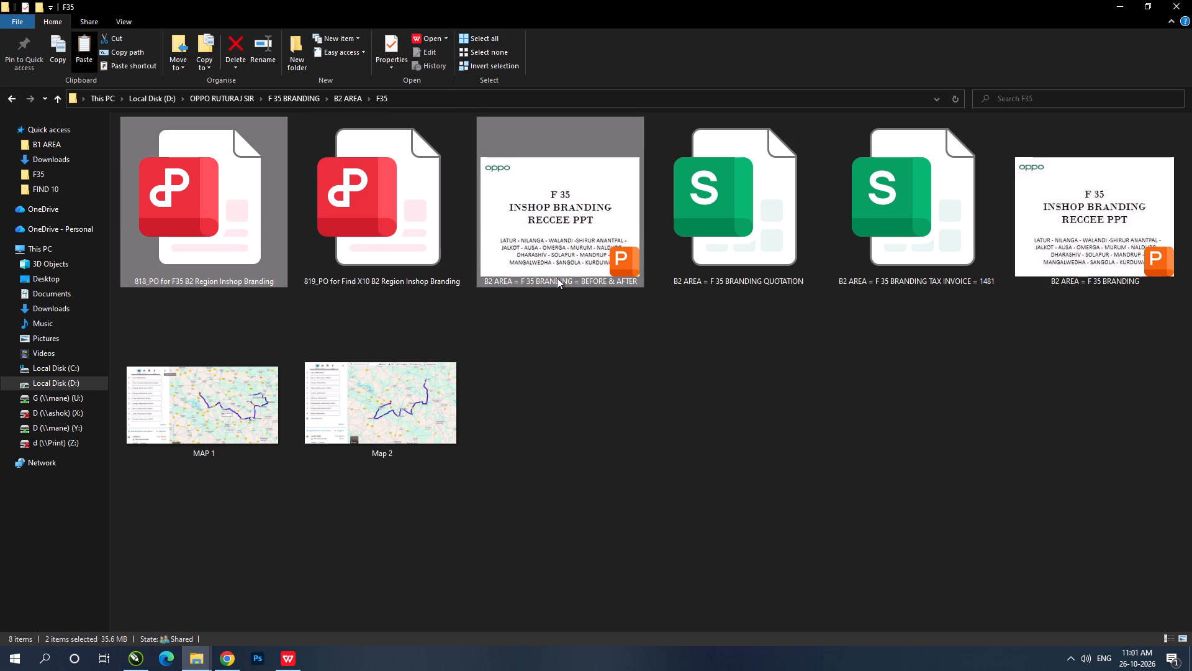
right_click(199, 247)
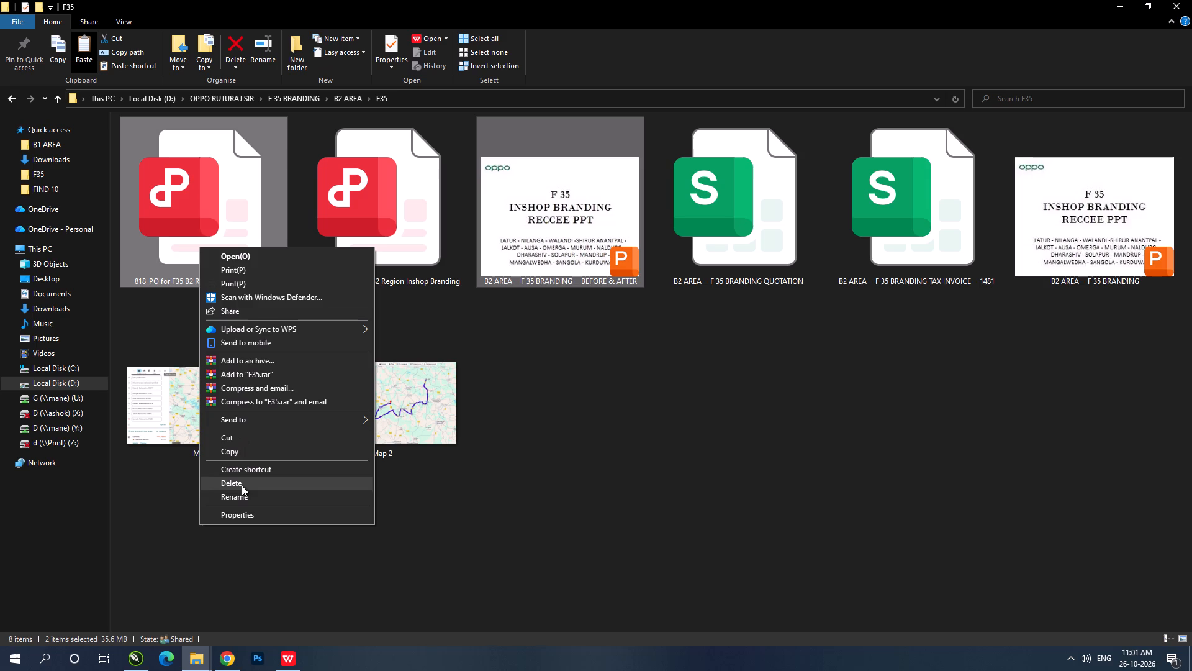
left_click(237, 449)
In the other File Explorer window, open folder 1481 in the Desktop's OCTOMBER MONTH BILL folder and show its contents as extra large icons.
left_click(191, 669)
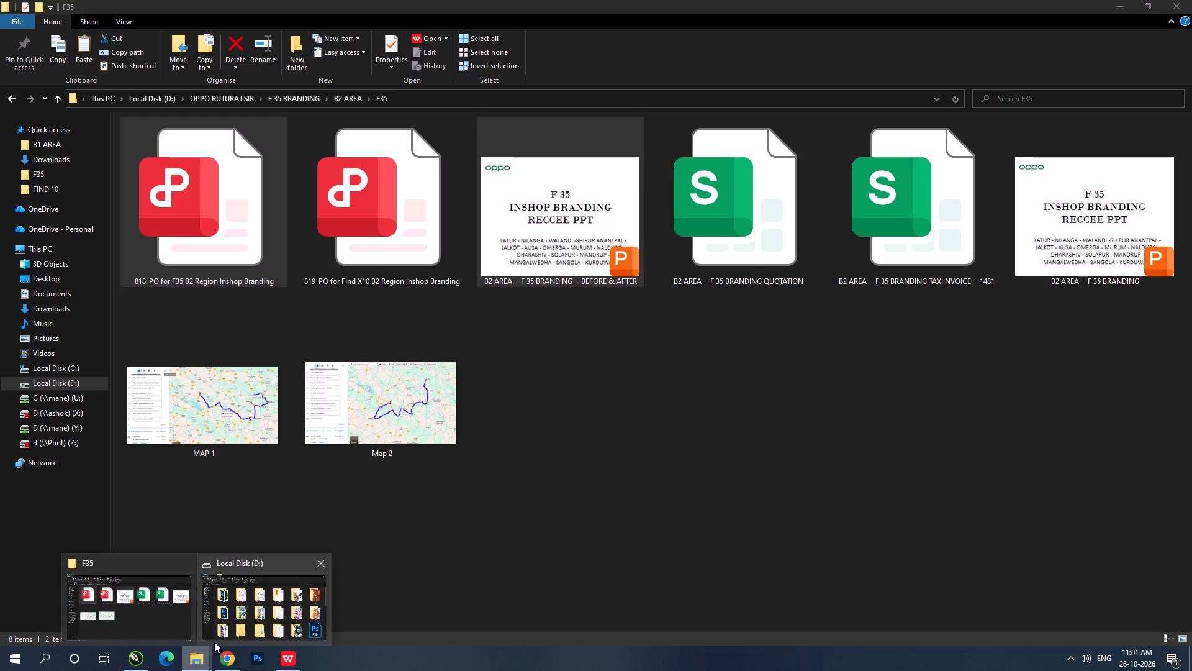
left_click(241, 613)
left_click(47, 255)
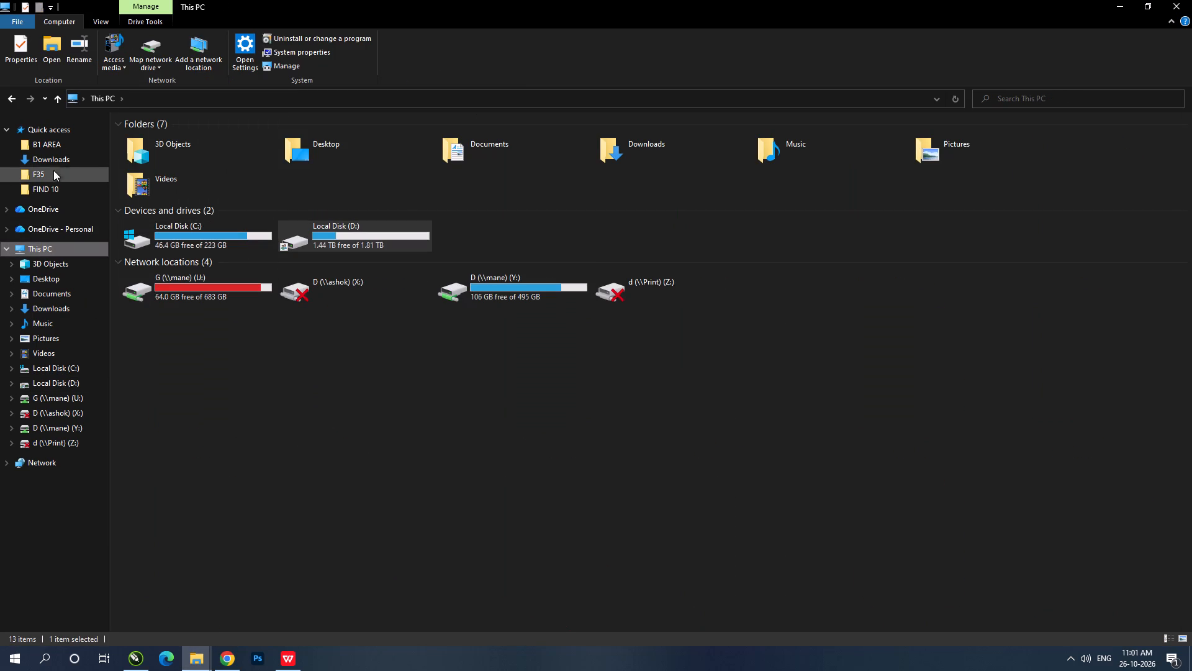
left_click(55, 280)
double_click(255, 172)
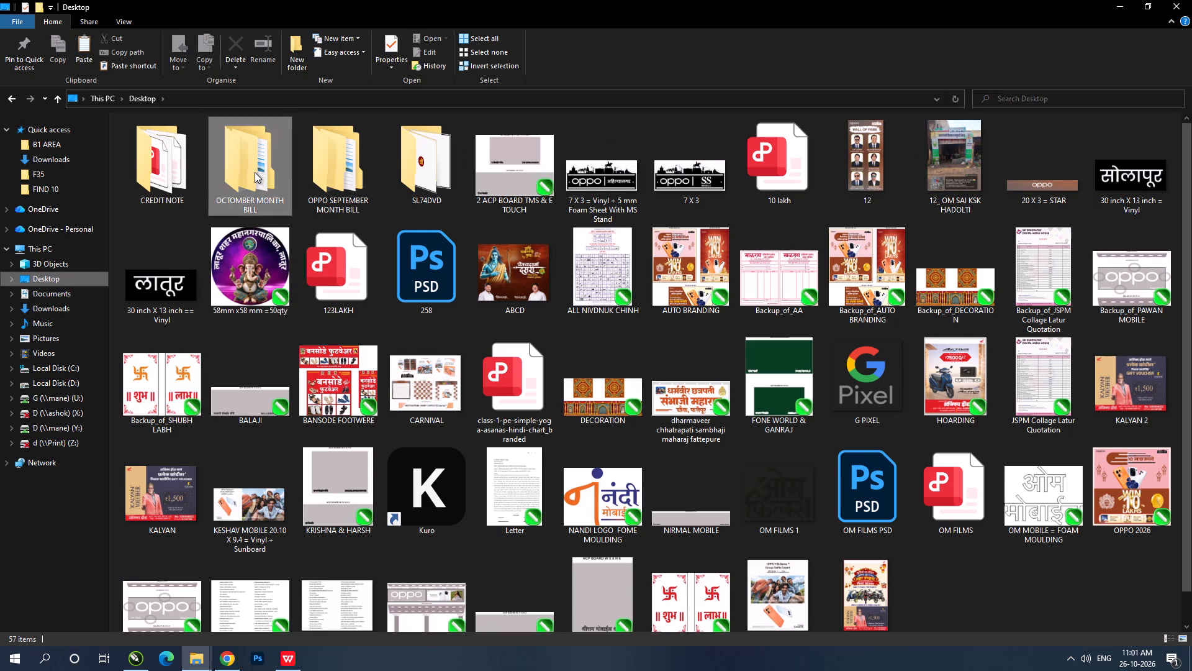
double_click(774, 382)
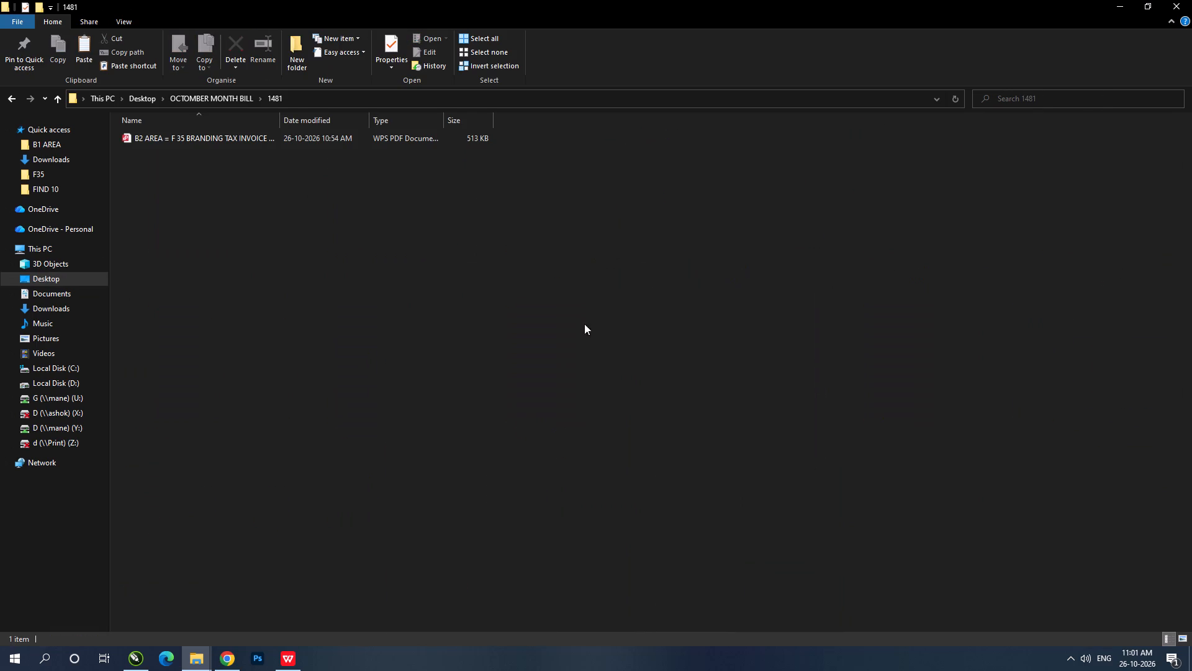
right_click(289, 267)
left_click(360, 277)
left_click(491, 281)
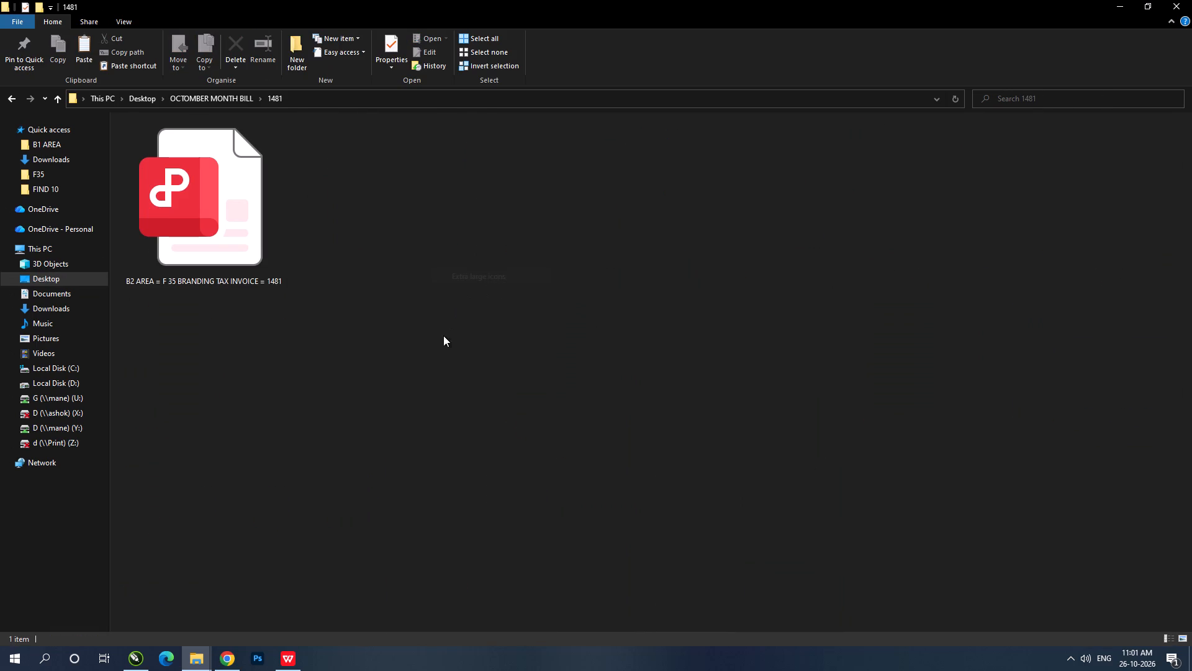
Paste the copied purchase order and before-and-after presentation into the 1481 bill folder.
right_click(400, 395)
left_click(433, 482)
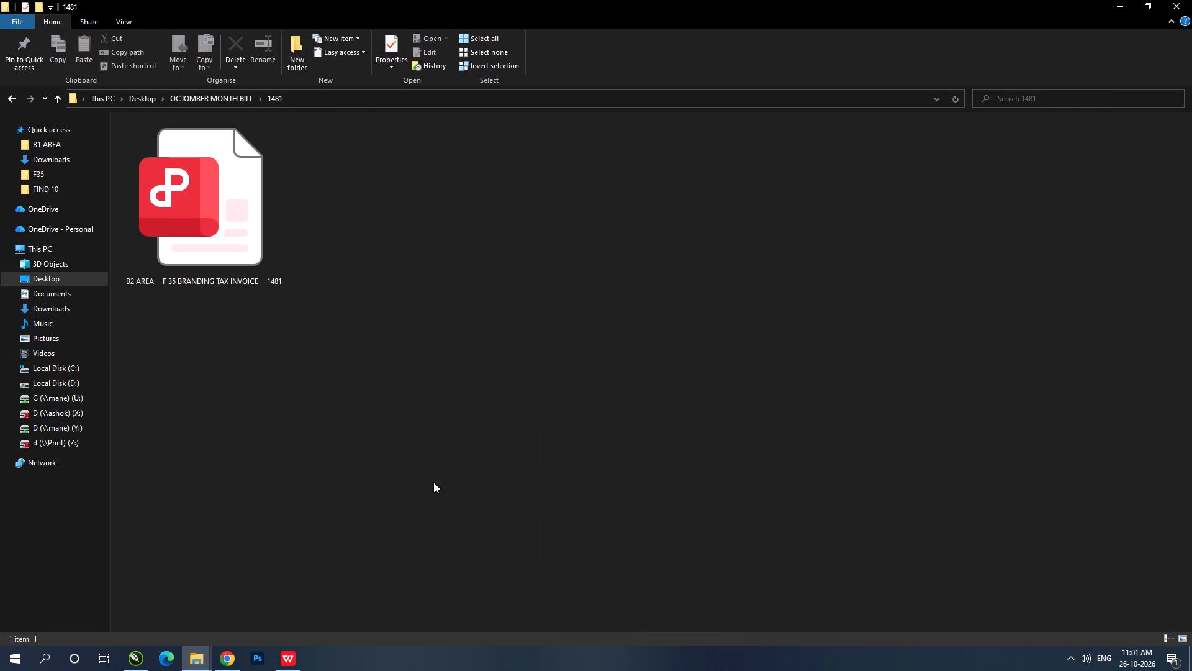
left_click(433, 482)
Open folder 1482 in OCTOMBER MONTH BILL and show its contents as extra large icons.
left_click(19, 98)
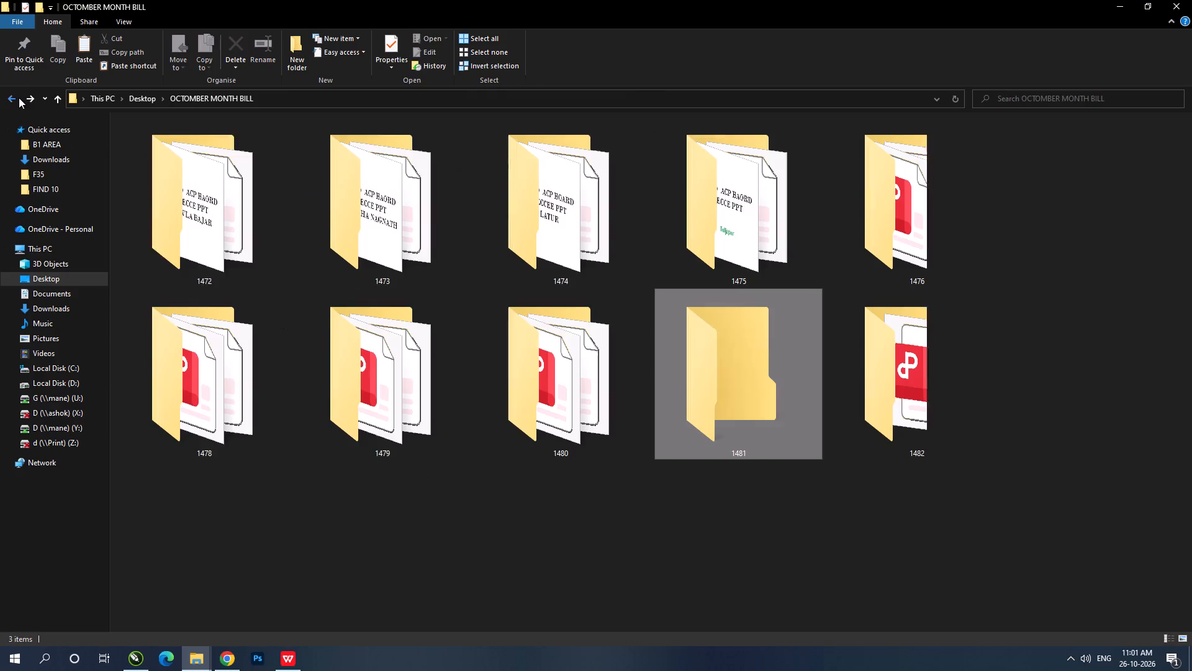
left_click(834, 348)
double_click(926, 346)
right_click(352, 288)
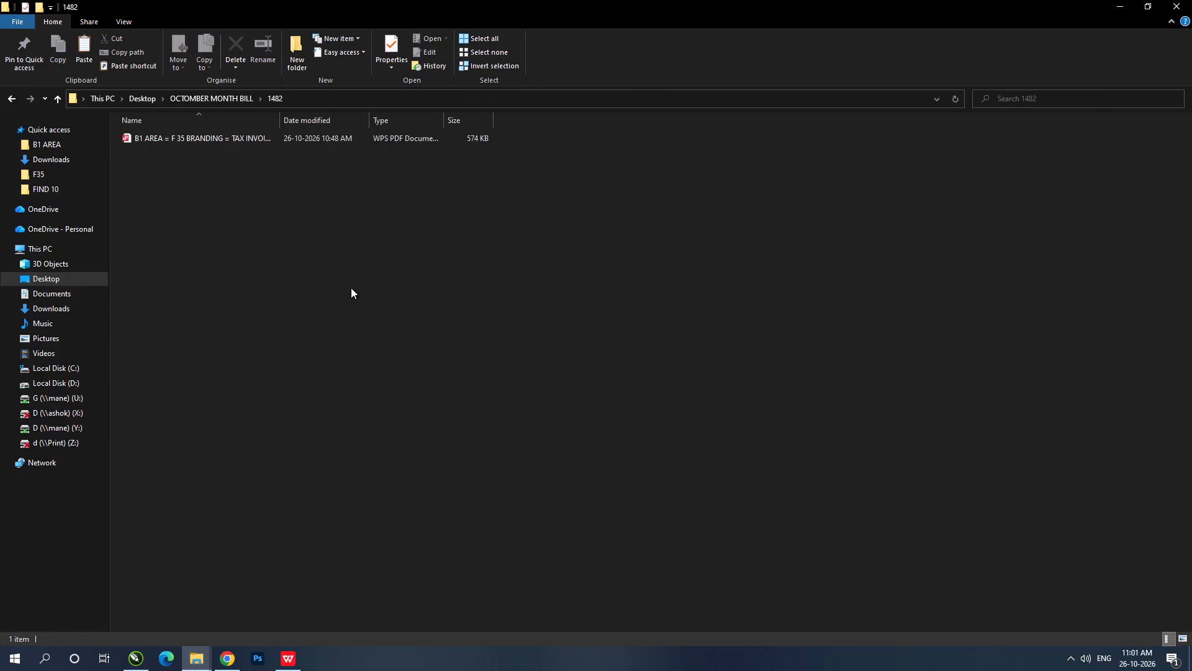
left_click(446, 309)
left_click(443, 297)
left_click(559, 304)
right_click(353, 358)
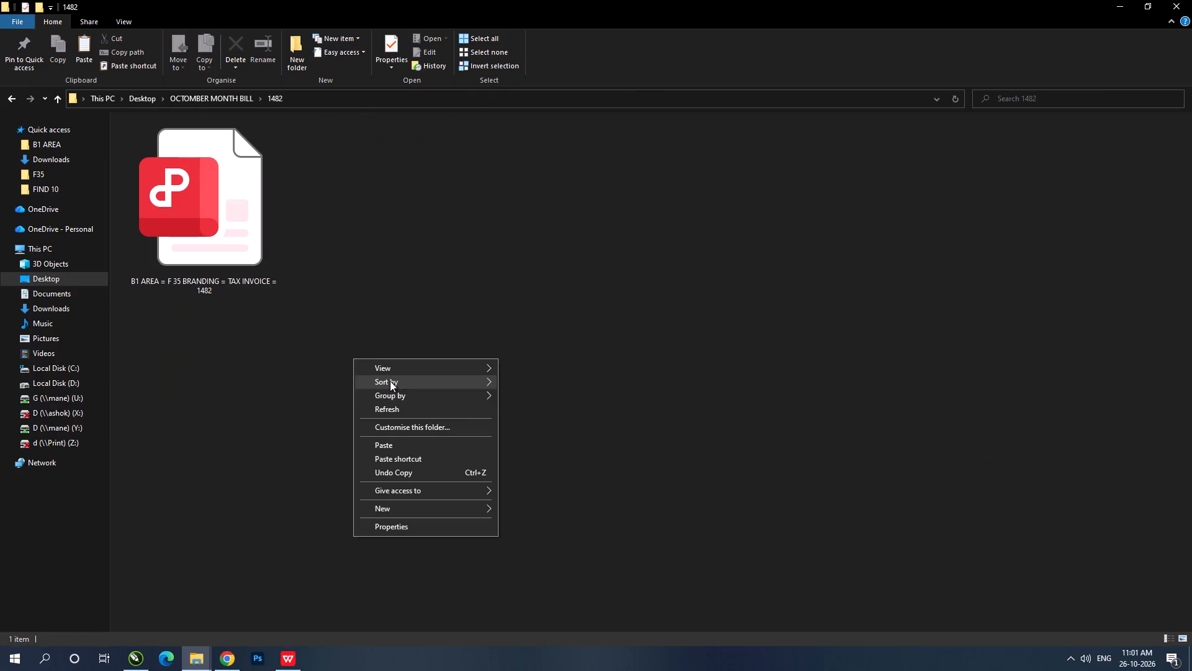
left_click(399, 411)
right_click(407, 357)
left_click_drag(500, 365, 508, 365)
left_click(623, 365)
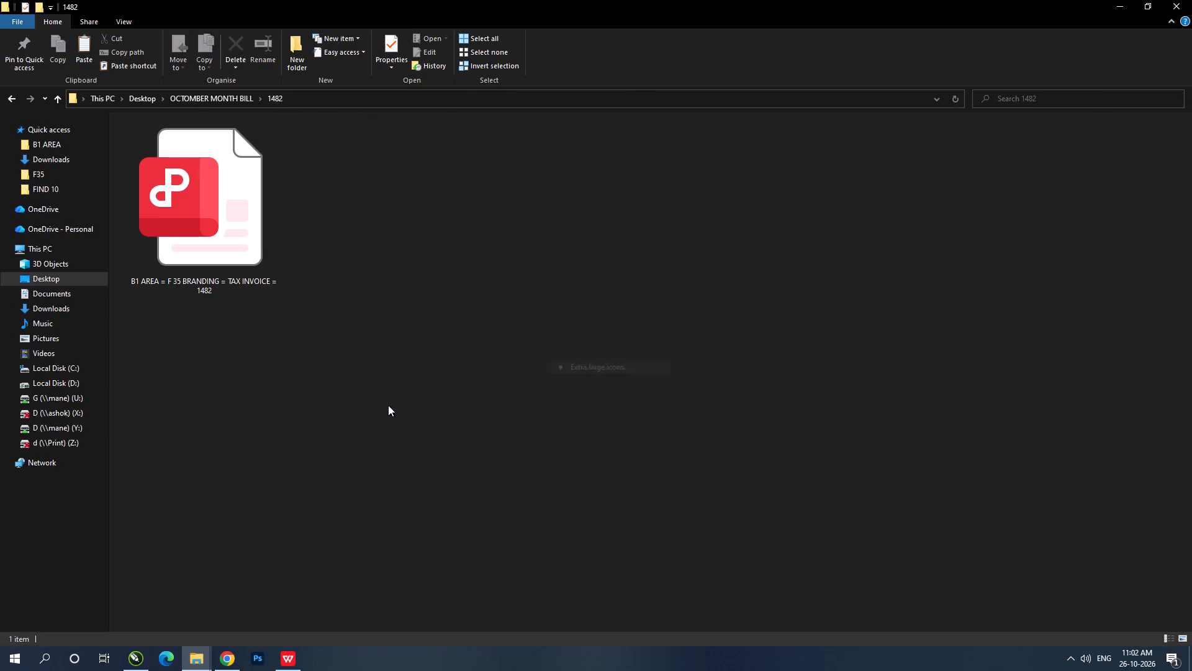
left_click(387, 406)
In the other File Explorer window, go back from B2 AREA's F35 folder and open the B1 AREA folder in F 35 BRANDING.
key("alt+Tab")
left_click(411, 349, "alt")
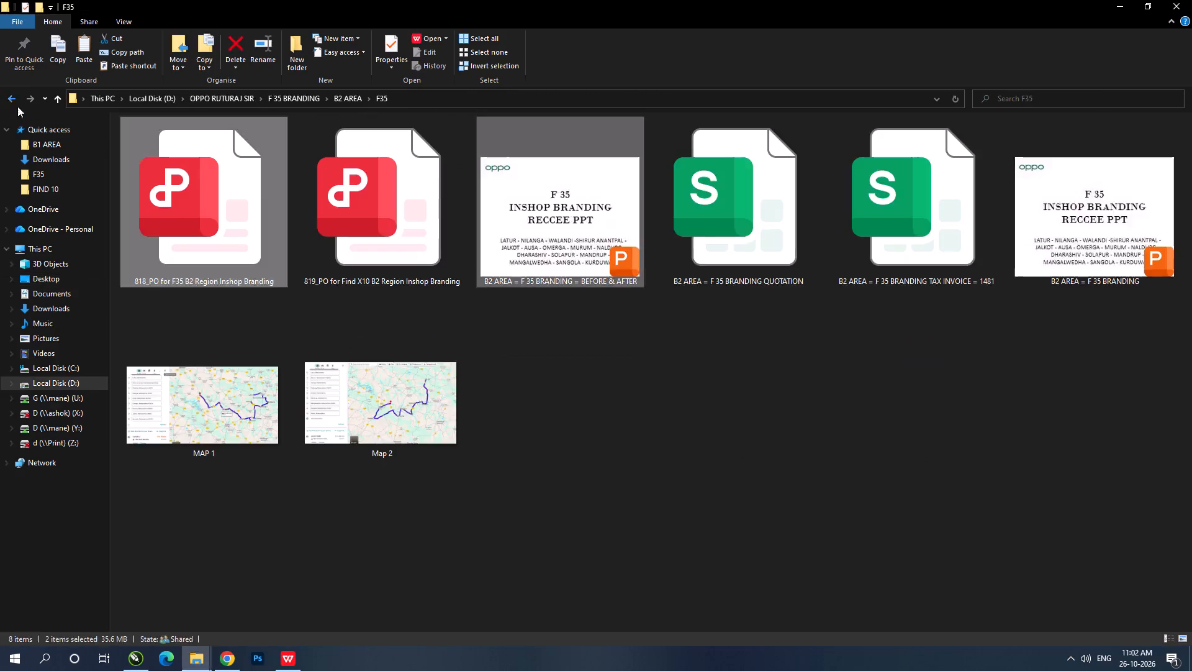
left_click(6, 98)
left_click(9, 98)
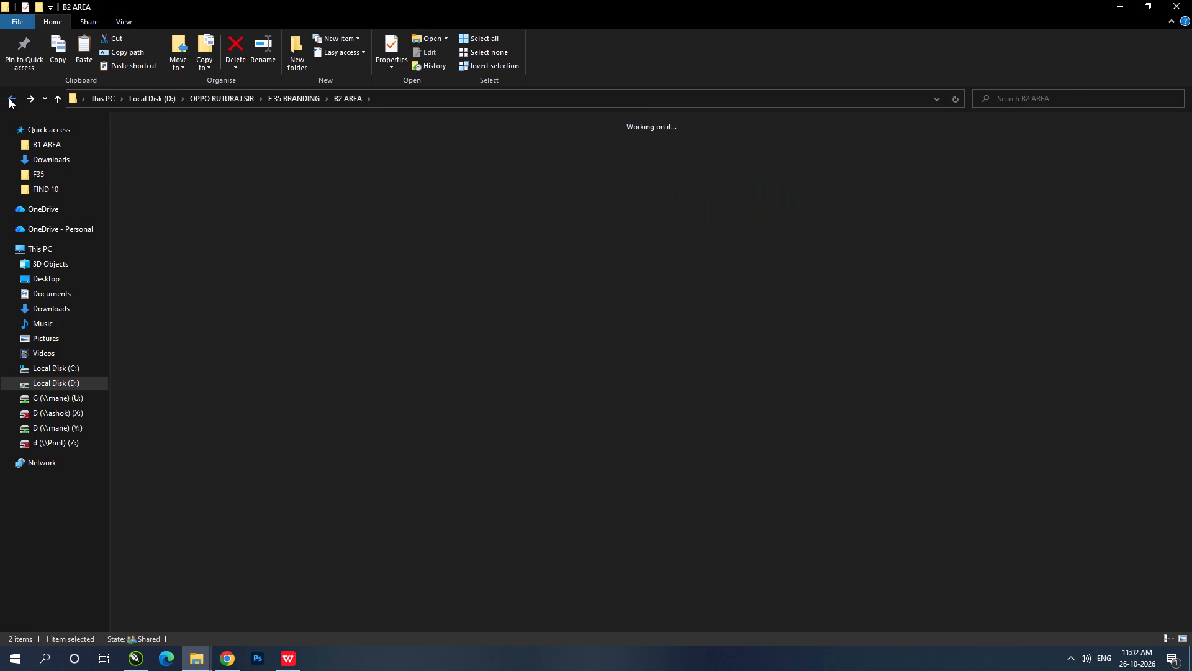
double_click(380, 229)
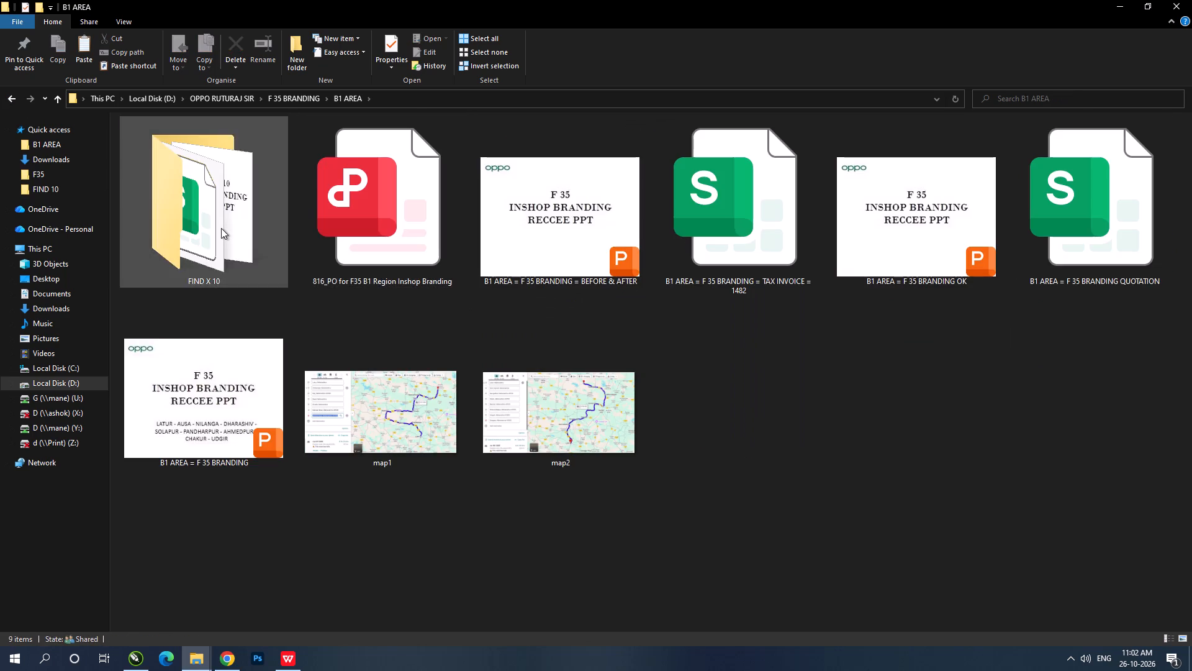
double_click(221, 228)
key("BackSpace")
left_click(859, 387)
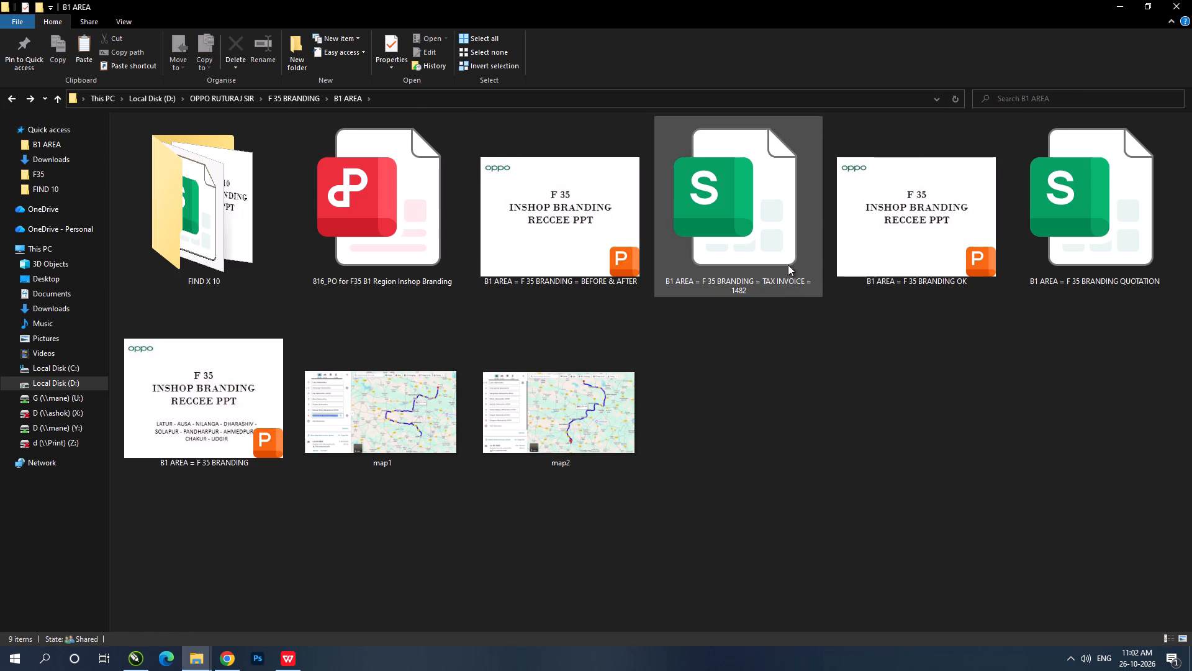
Open the B1 AREA F 35 BRANDING TAX INVOICE 1482 workbook and look over its shop and transportation entries.
double_click(787, 262)
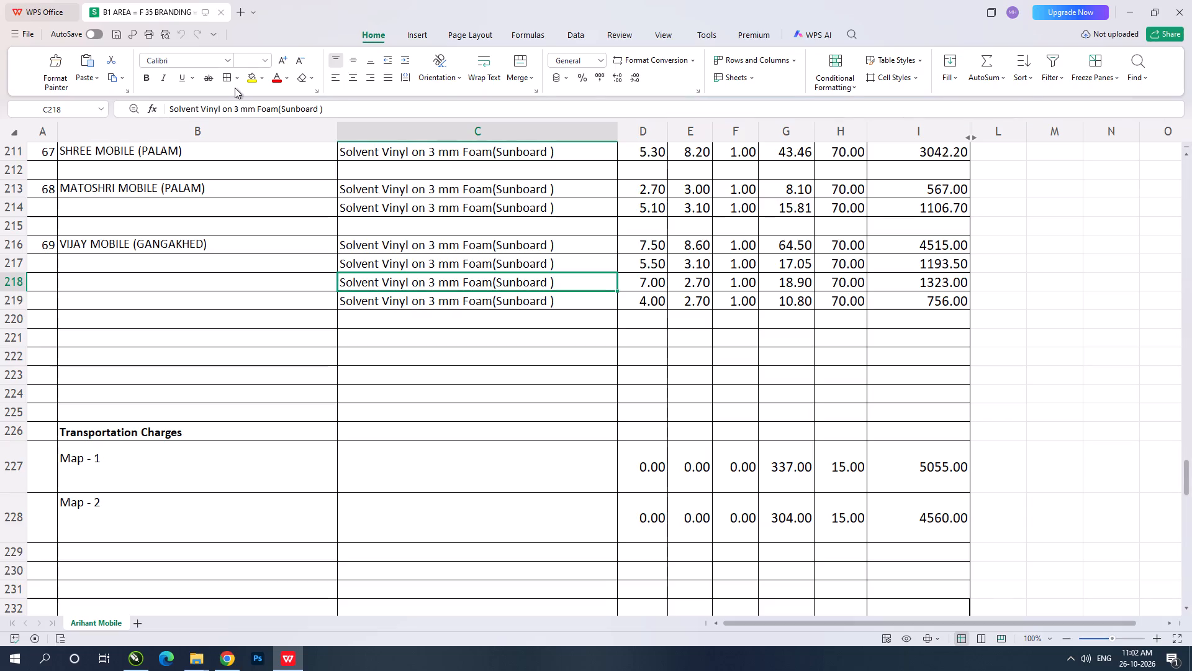
scroll(526, 360, "down", 5)
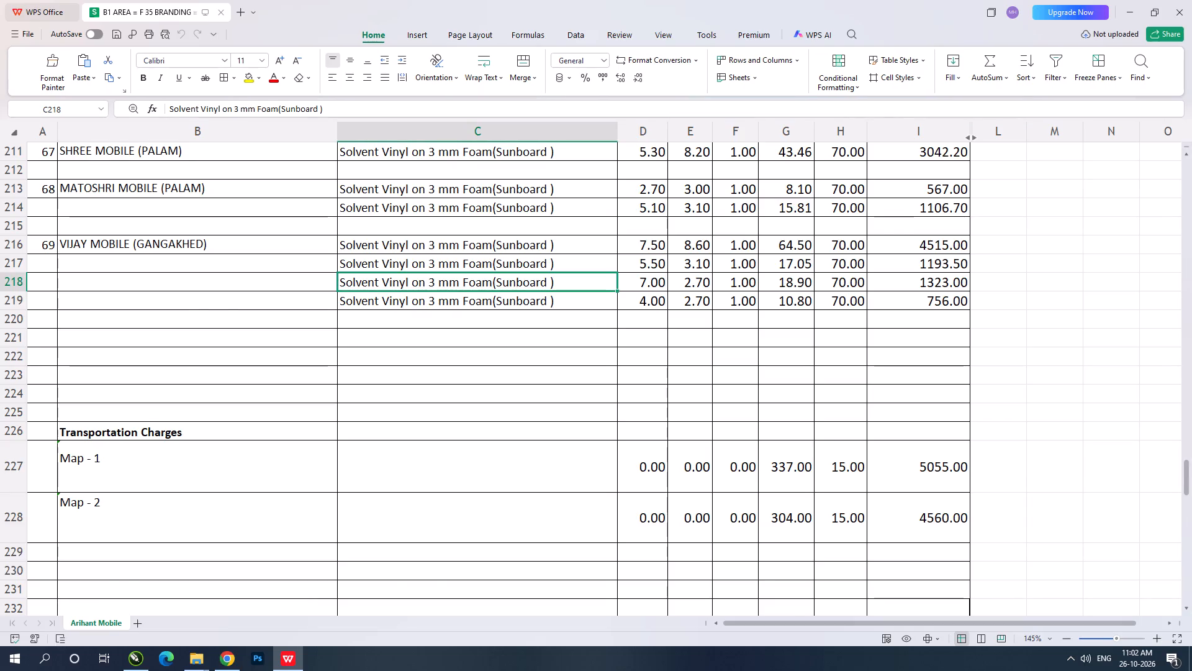
scroll(484, 349, "up", 4)
scroll(469, 347, "up", 19)
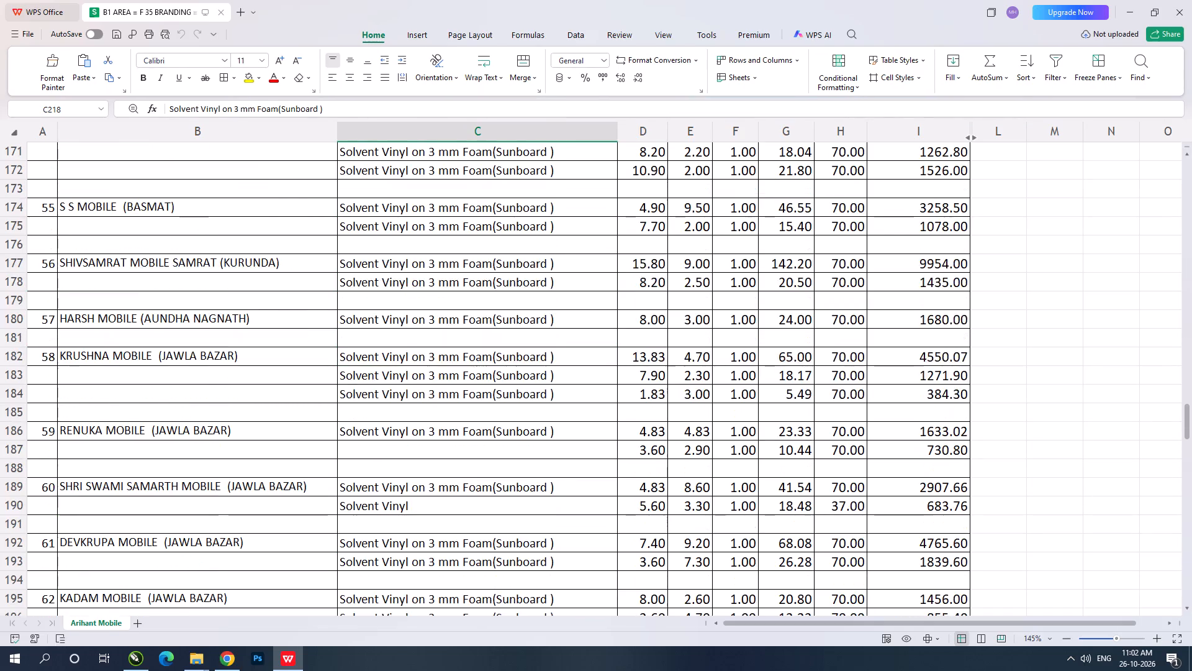
Open the B1 AREA F 35 BRANDING BEFORE & AFTER presentation from the B1 AREA folder.
key("alt+Tab")
left_click(407, 367, "alt")
left_click(605, 451)
double_click(589, 238)
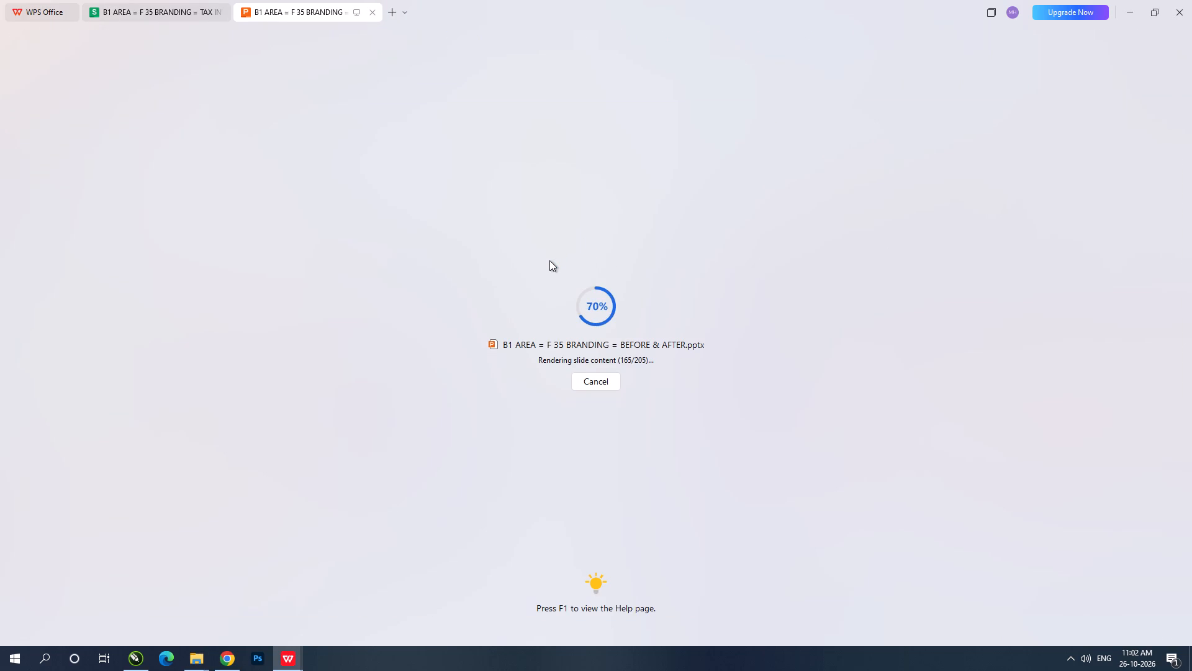
left_click(137, 204)
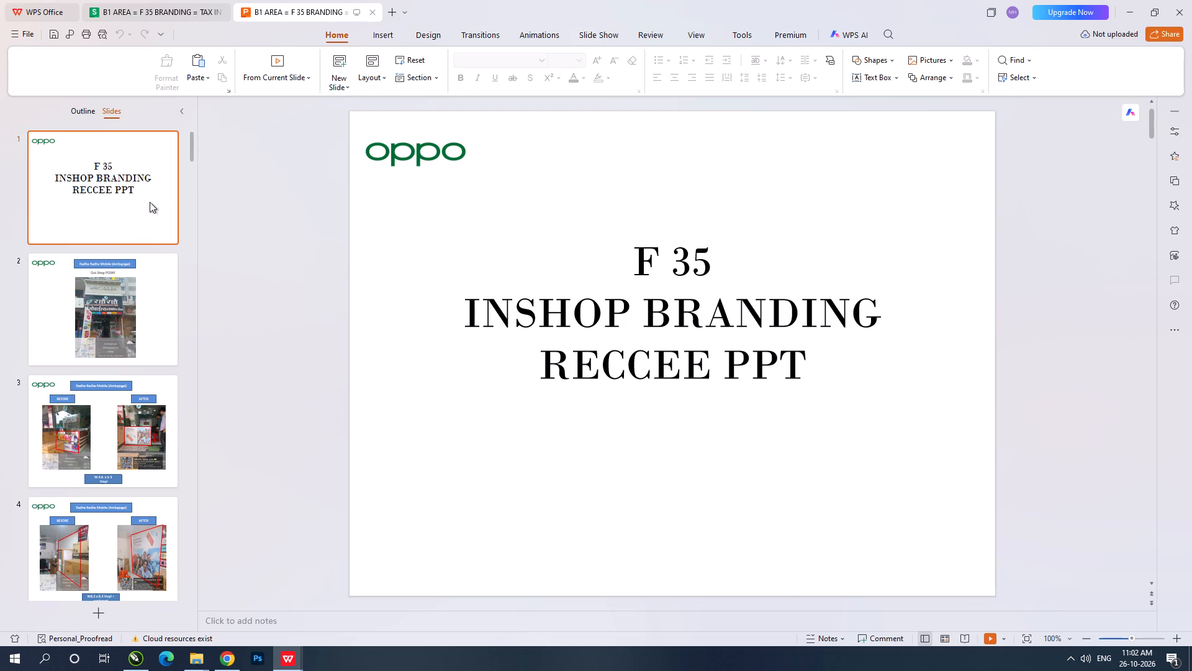
Duplicate the final VIJAY MOBILE (GANGAKHED) slide at the end of the before-and-after presentation.
left_click_drag(192, 147, 195, 268)
left_click_drag(189, 267, 190, 572)
scroll(140, 496, "down", 9)
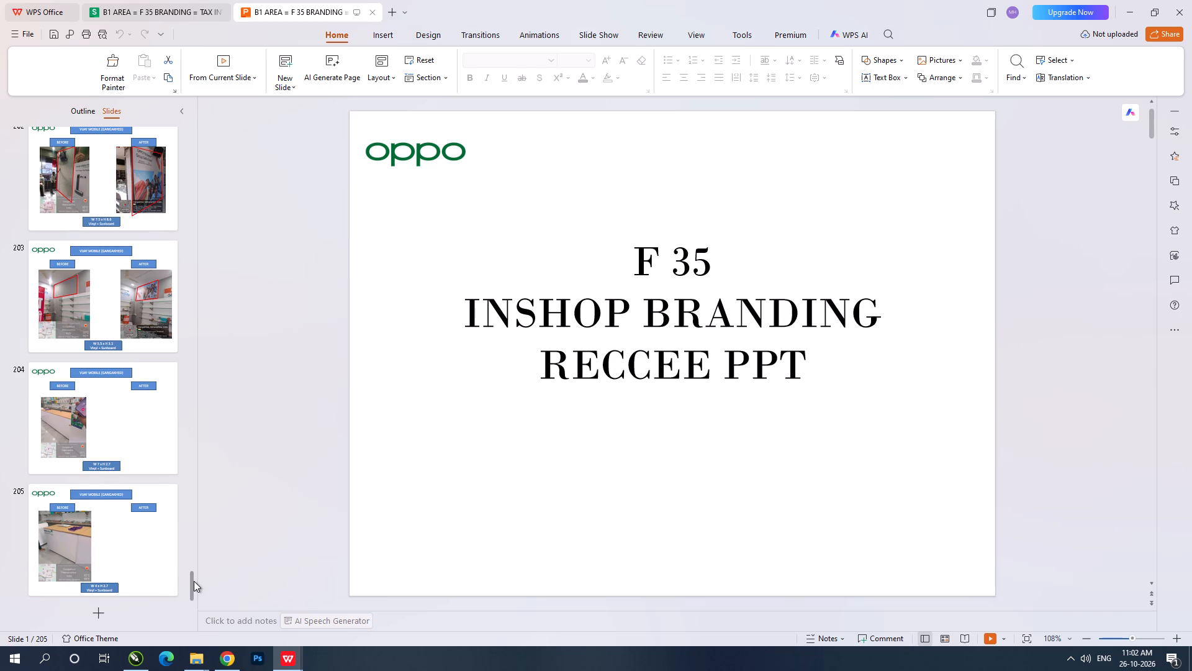
left_click_drag(194, 581, 192, 600)
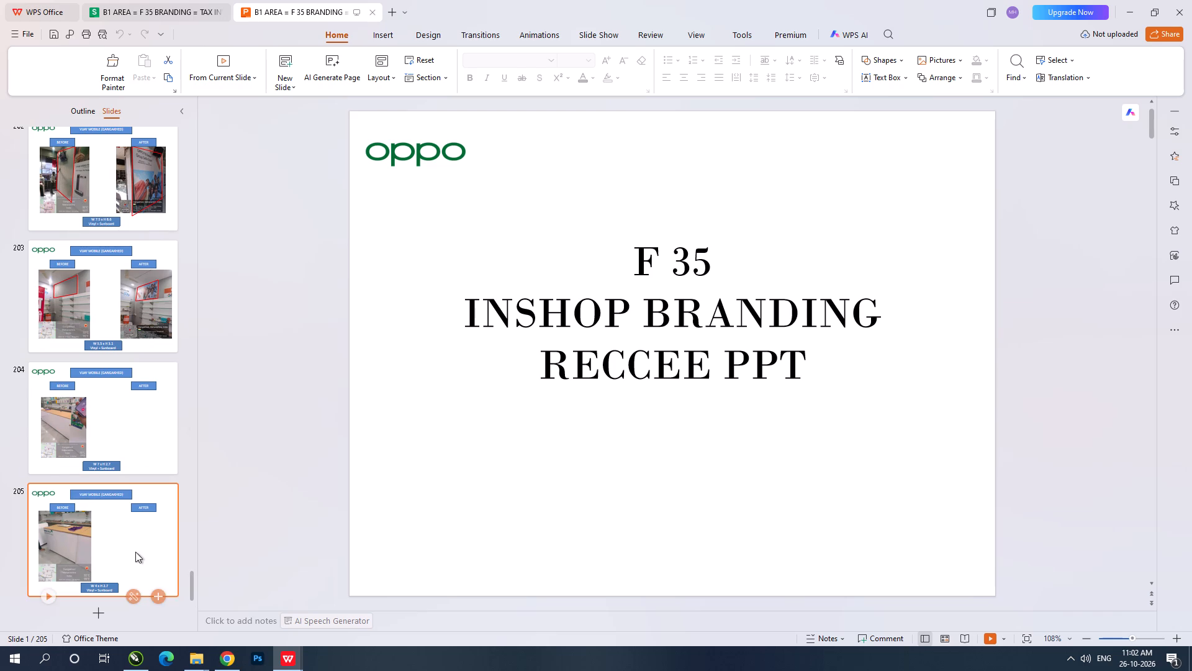
left_click(140, 541)
key("ctrl+c")
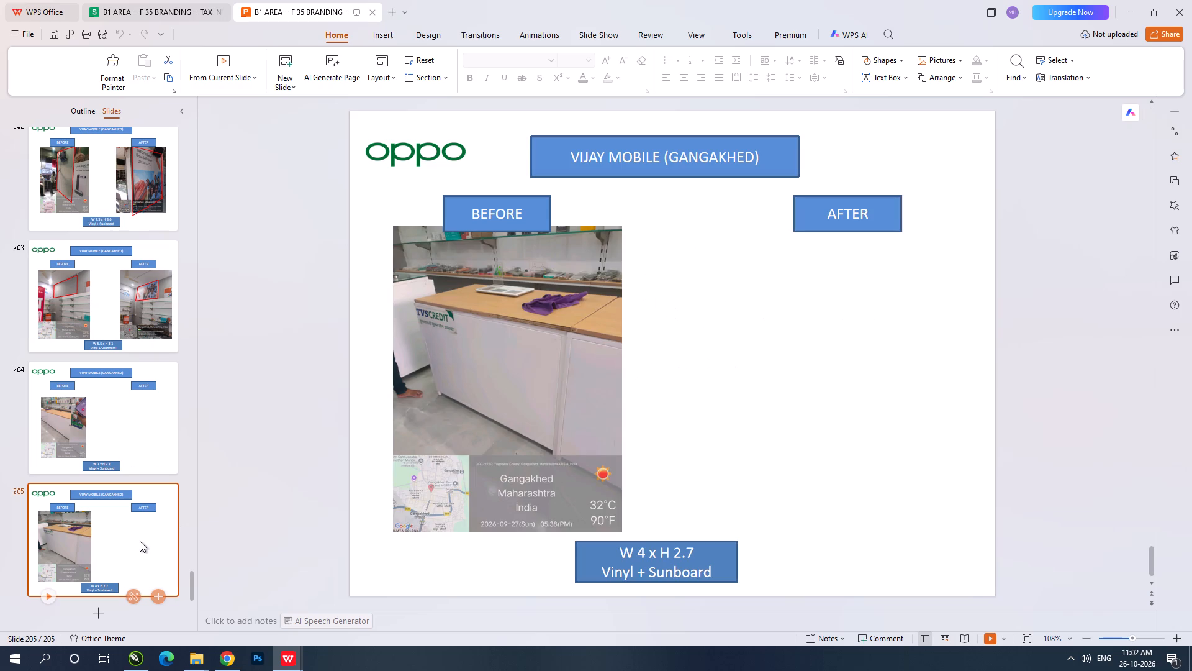
key("ctrl+v")
scroll(137, 542, "down", 5)
Delete the counter photo and the BEFORE and AFTER labels from the duplicated slide.
left_click(672, 445)
left_click(551, 418)
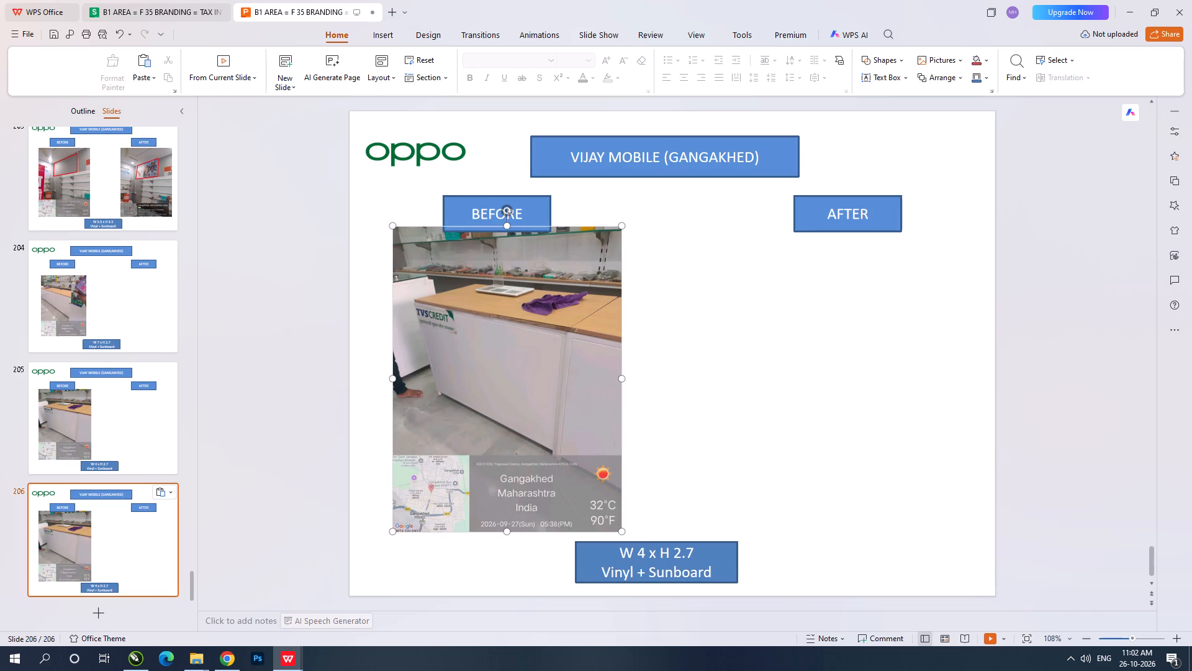
key("Delete")
left_click_drag(971, 321, 349, 178)
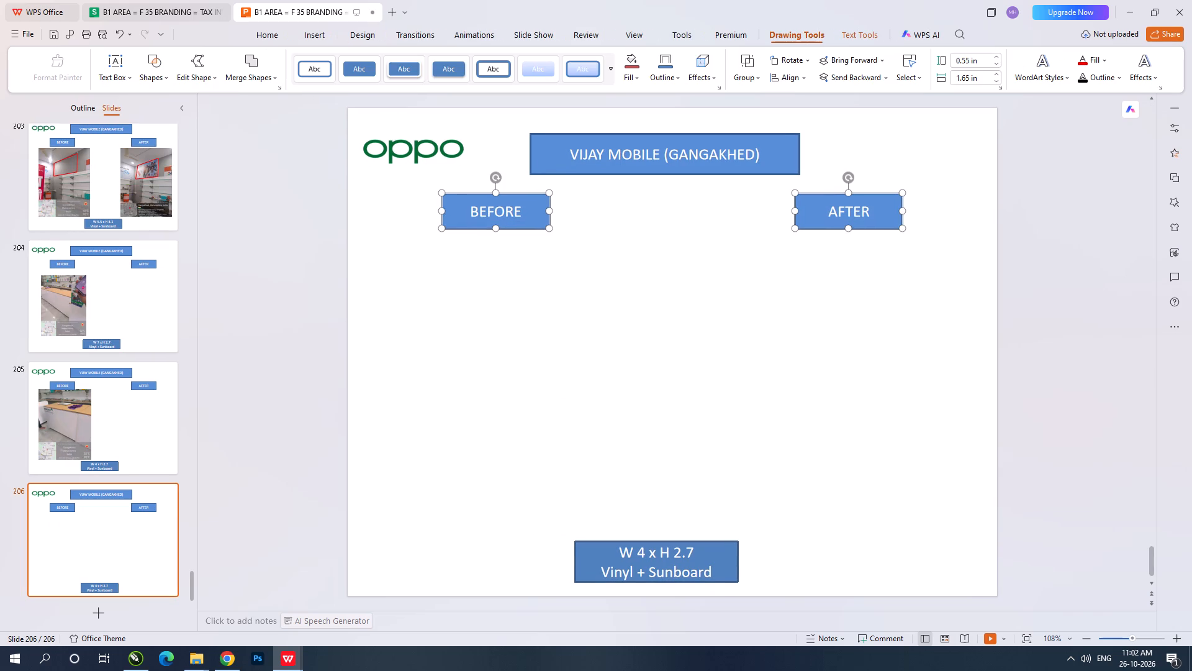
key("Delete")
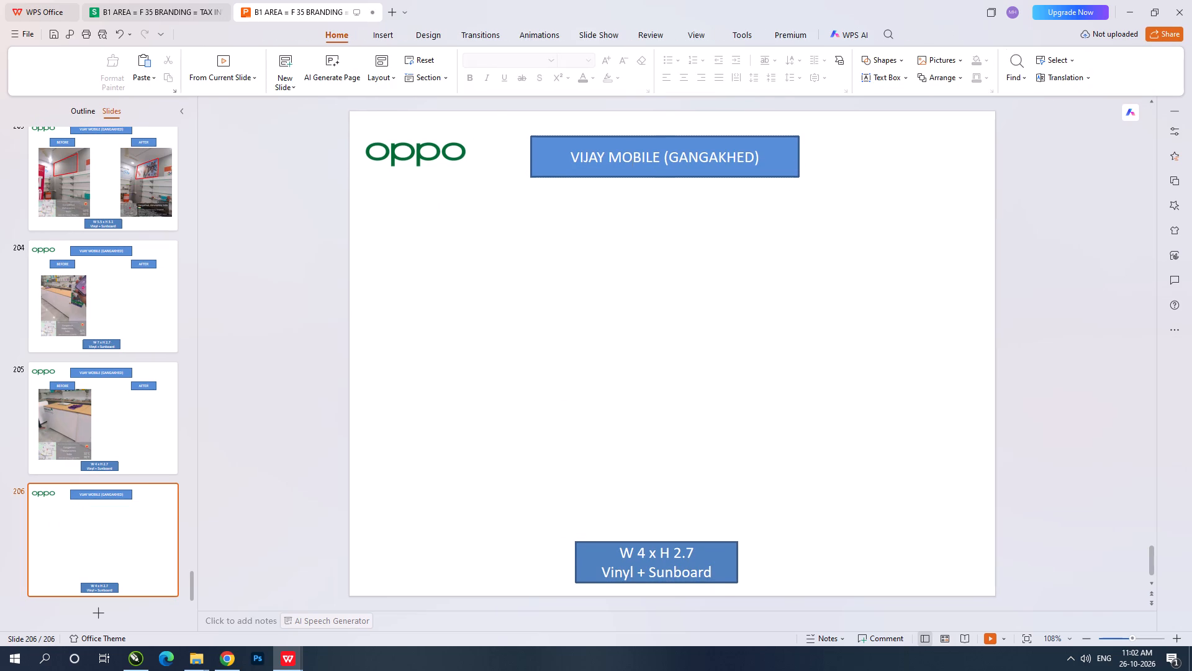
Replace the shop name in the duplicated slide's title box with MAP - 1.
left_click(630, 158)
key("ctrl+a")
type("MAP - 1")
key("space")
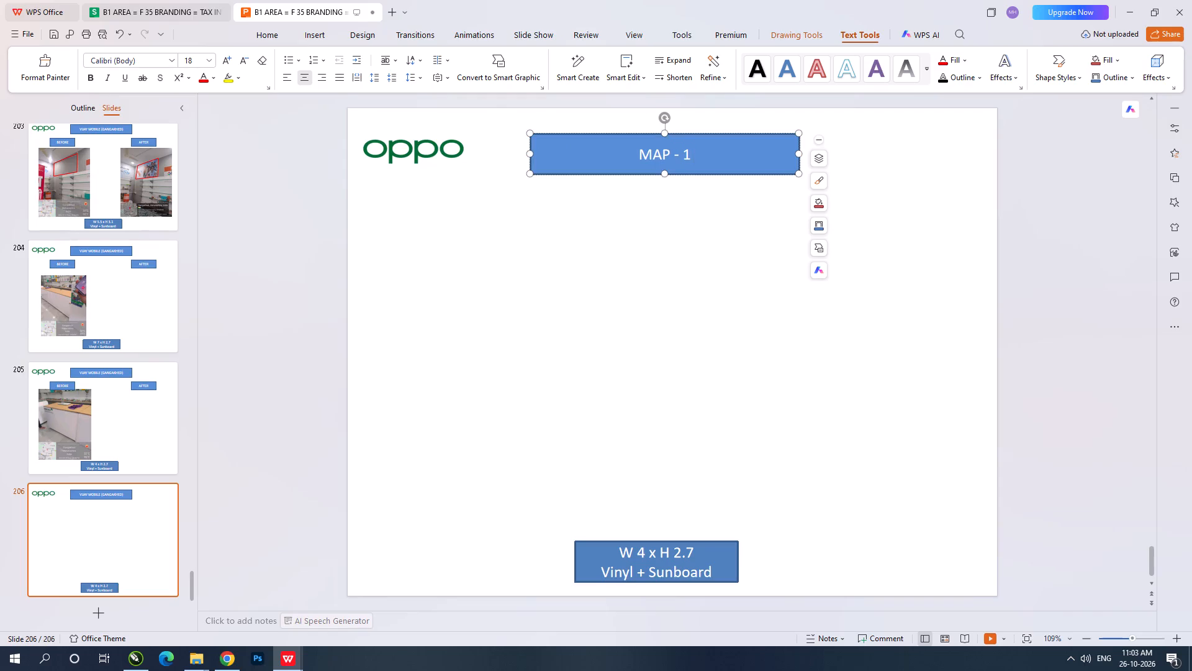
Copy the map1 picture from the B1 AREA folder onto the MAP - 1 slide, scaled to about 8.58 x 4.62 in below the title.
key("alt+Tab")
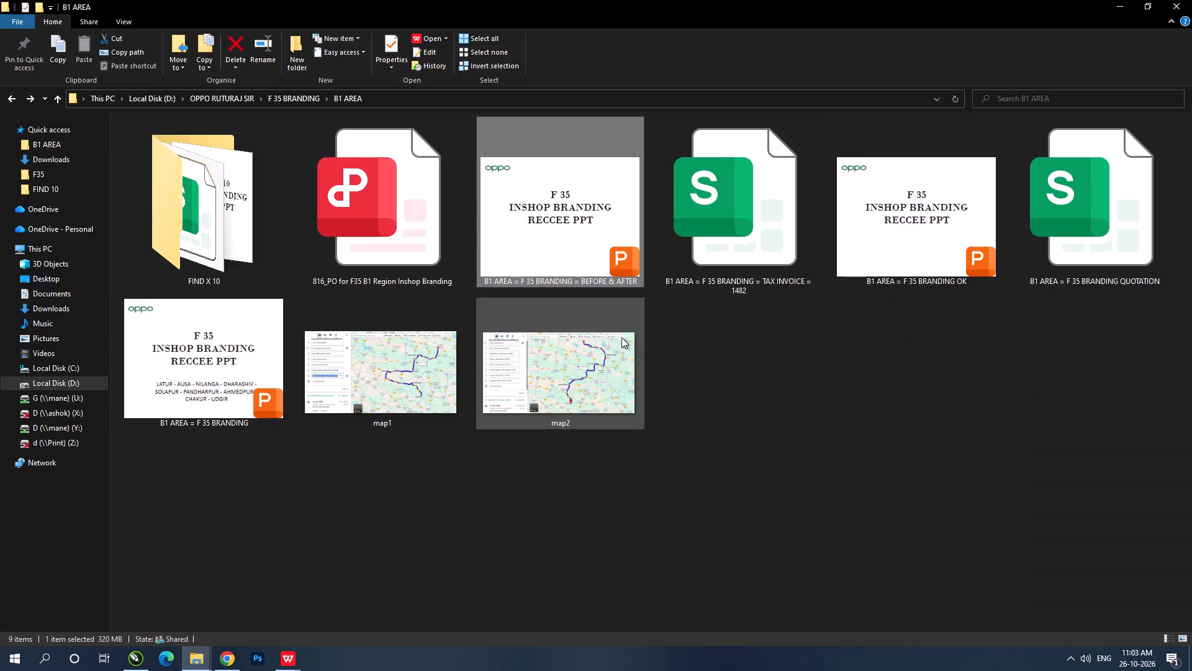
key("alt+Tab")
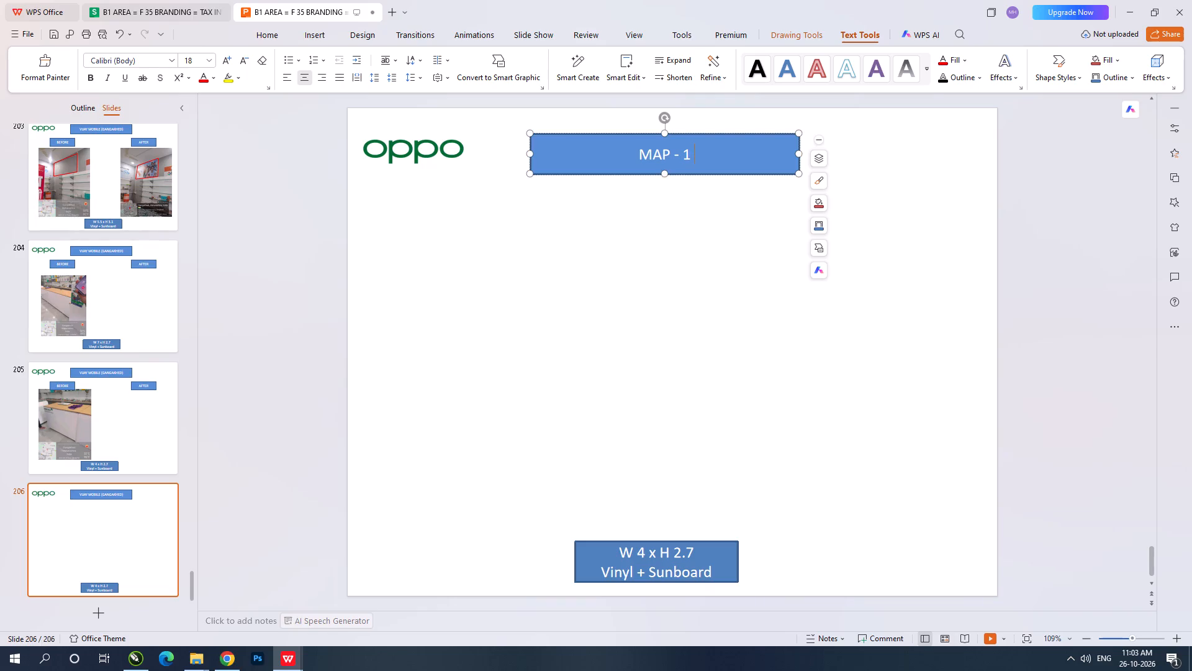
key("alt+Tab")
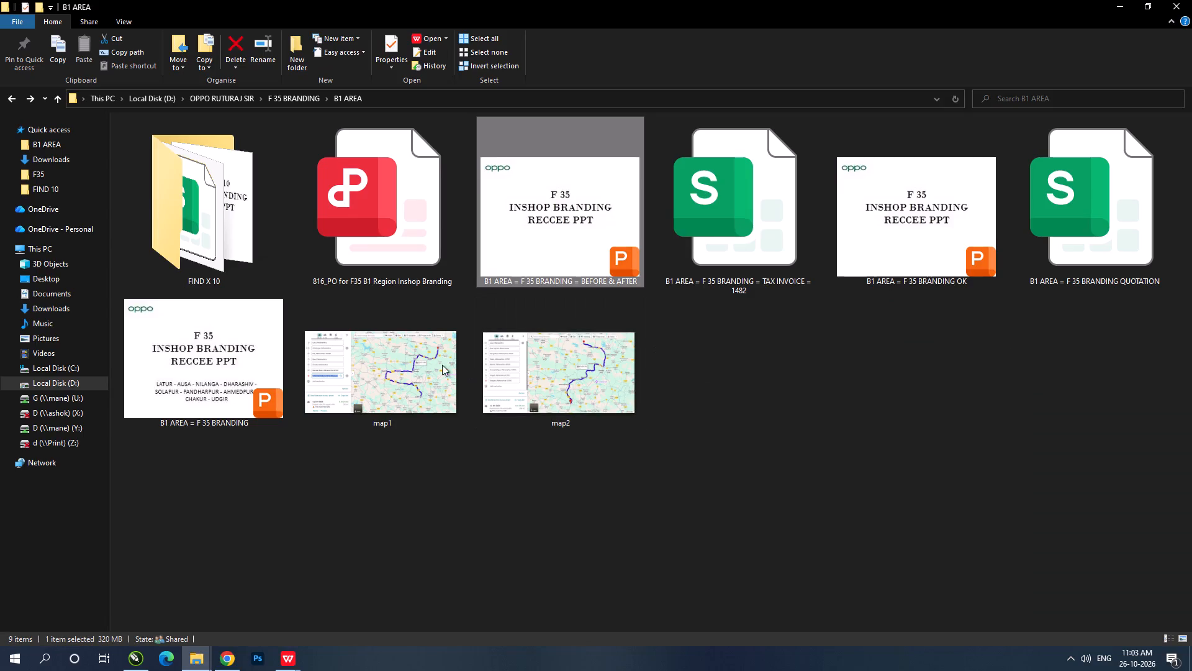
left_click(386, 372)
key("ctrl+c")
key("ctrl+c")
key("ctrl+c")
key("alt+Tab")
left_click(641, 377)
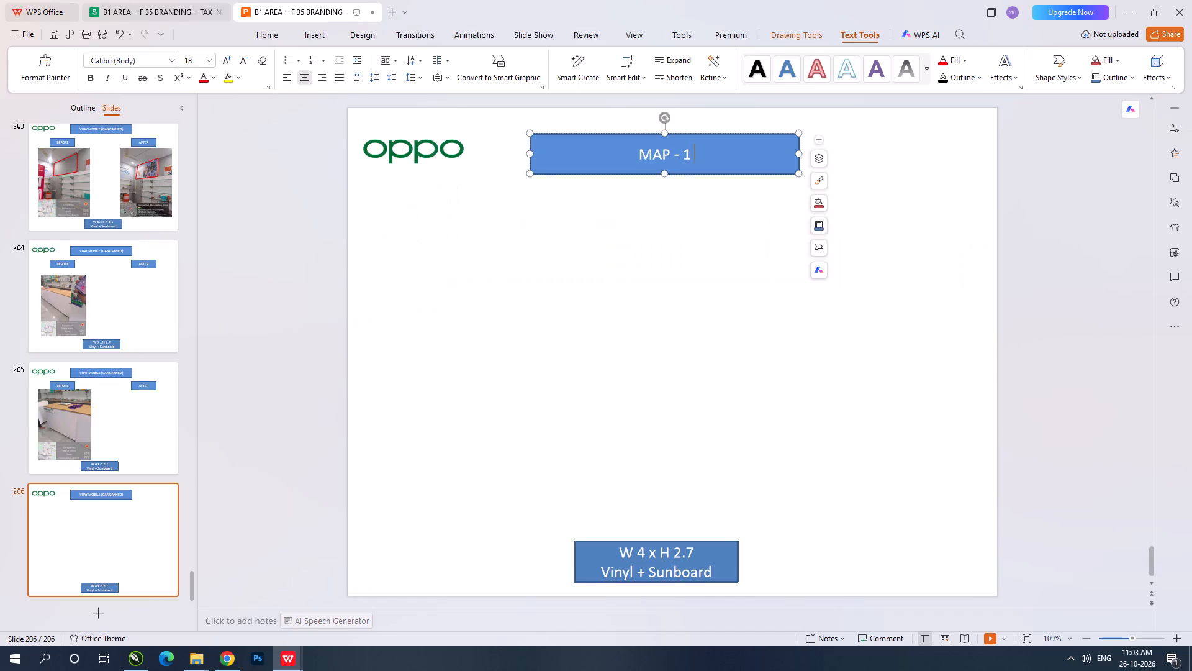
key("ctrl+v")
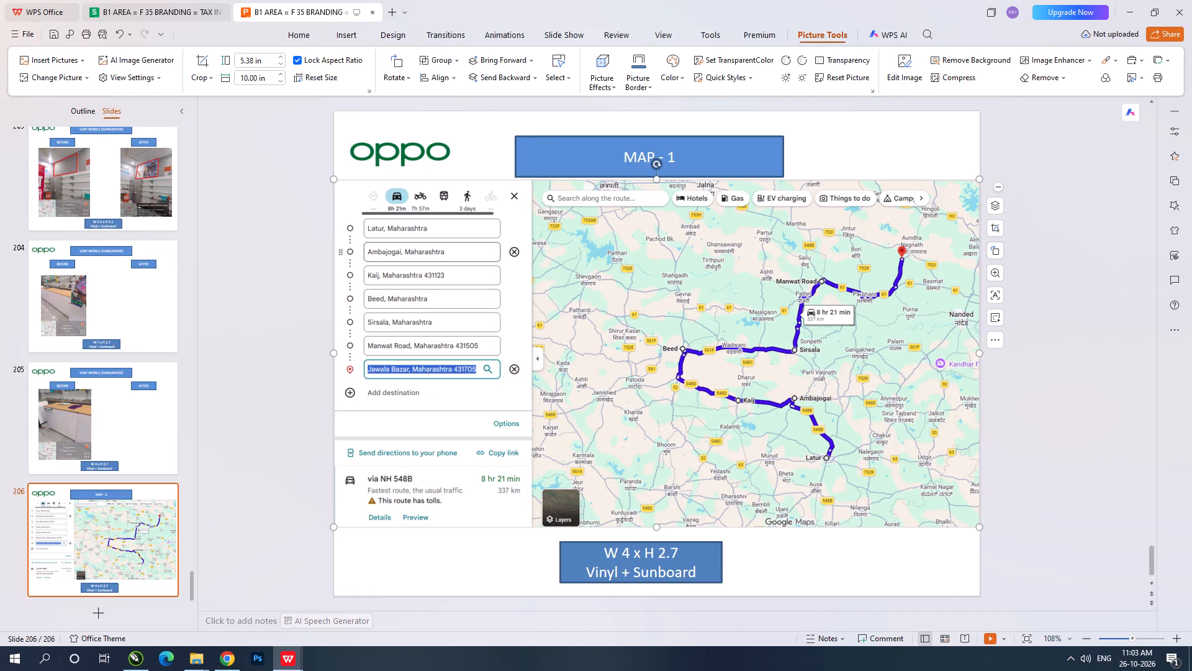
left_click_drag(980, 180, 932, 204)
left_click_drag(679, 286, 678, 304)
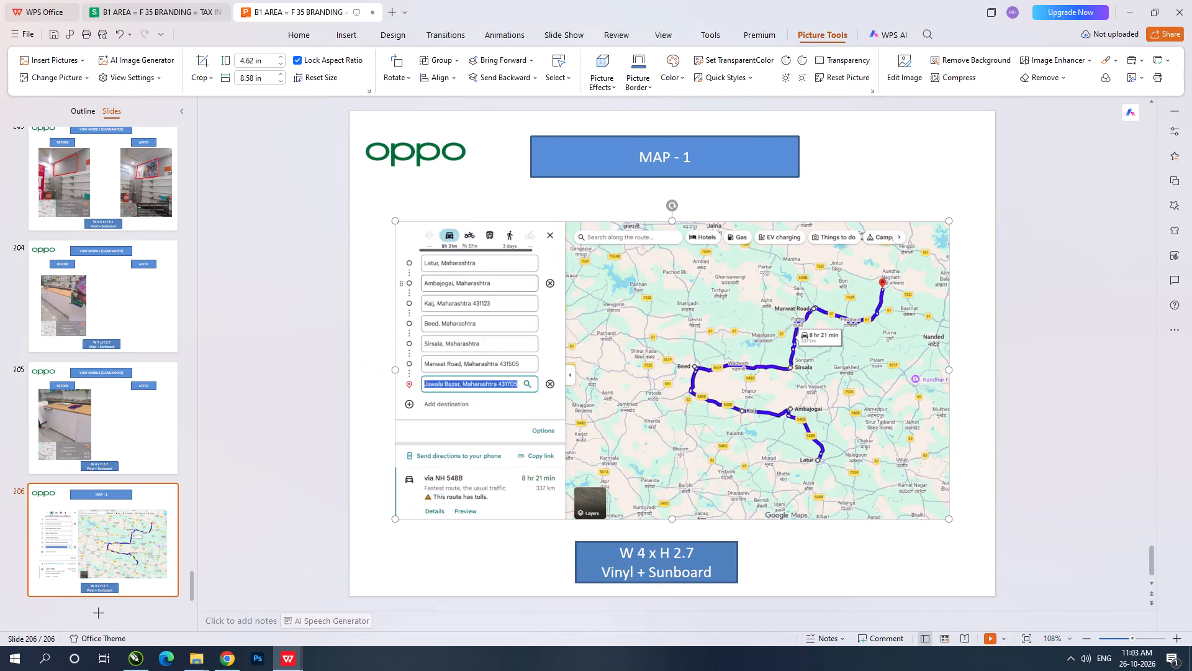
left_click_drag(666, 309, 666, 294)
Open the 816 F35 B1 Region Inshop Branding purchase order from the B1 AREA folder to check its transport charges.
key("alt+Tab")
key("alt+Tab")
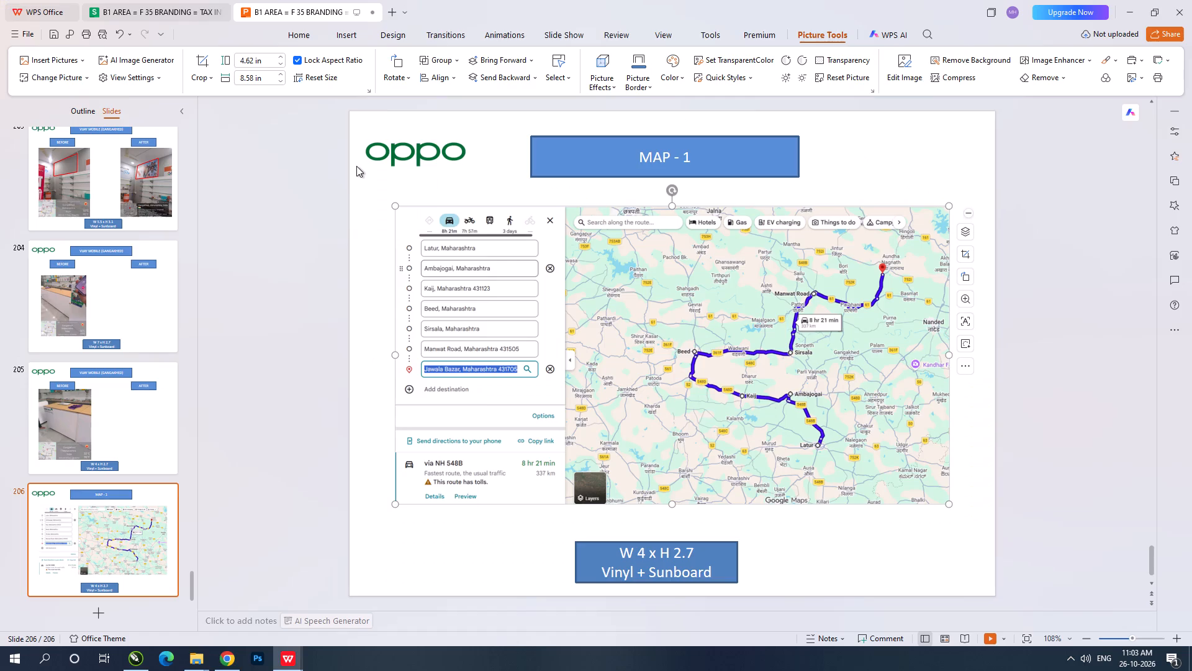
key("alt+Tab")
double_click(348, 167)
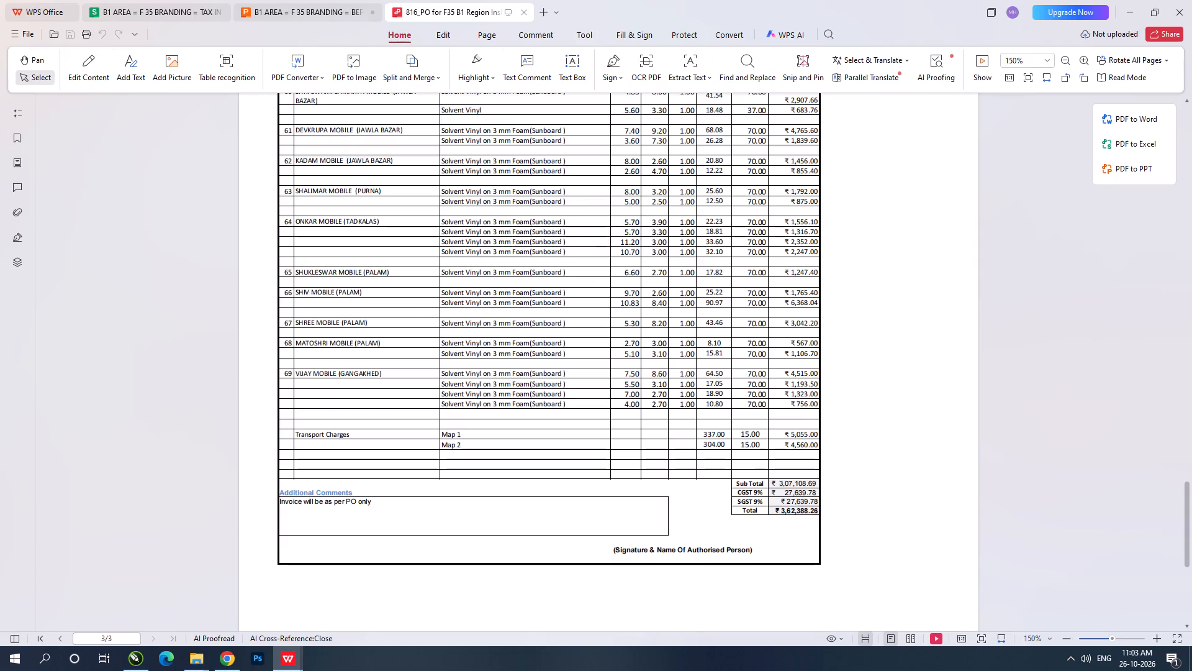
Return to the B1 AREA before-and-after presentation and extend the map slide's title to MAP - 1 - 337 KM.
key("alt+Tab")
key("alt+Tab")
key("alt+Tab")
left_click(402, 311, "alt")
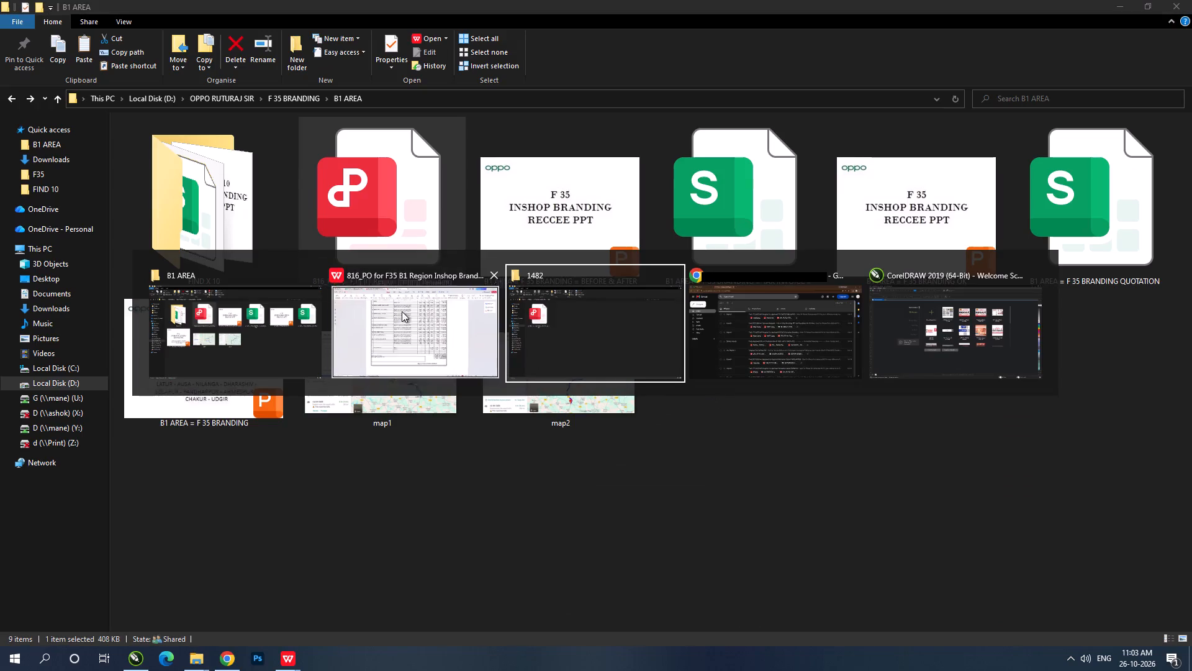
left_click(255, 0)
left_click(637, 360)
left_click(638, 385)
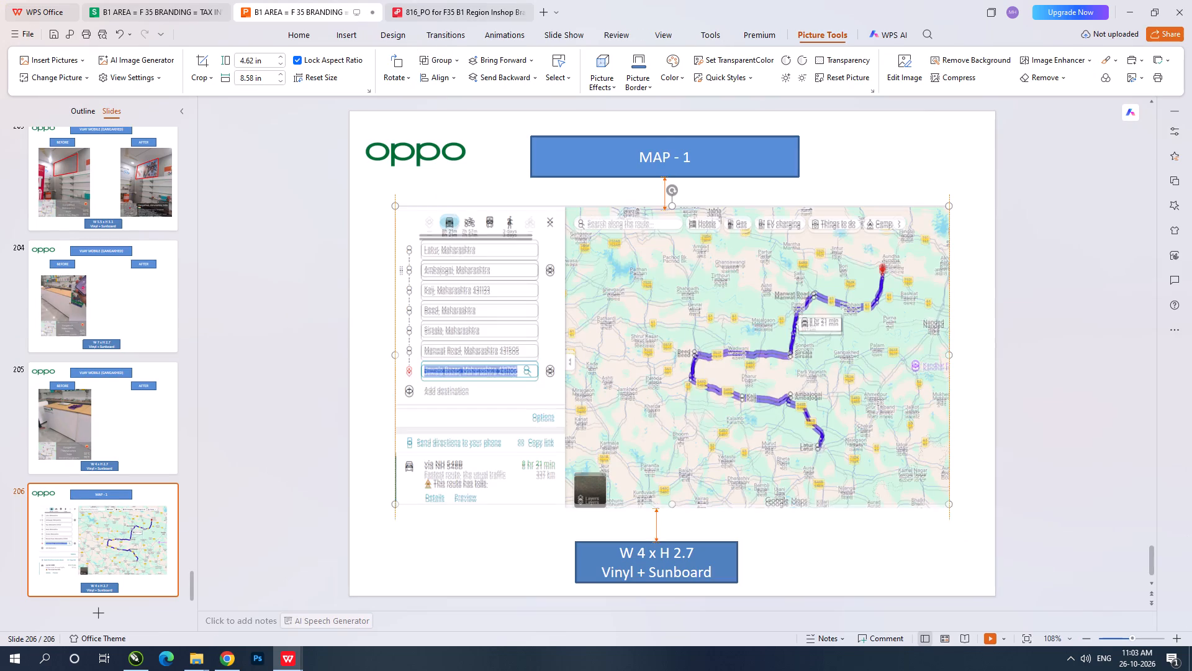
left_click(689, 153)
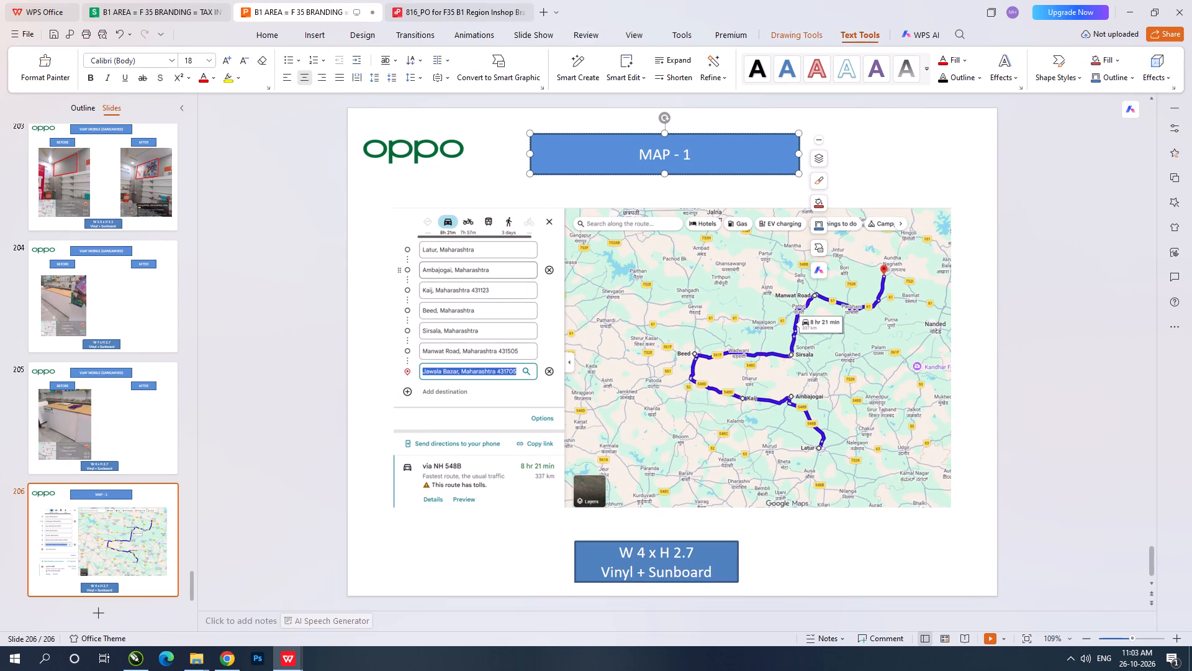
key("space")
key("asterisk")
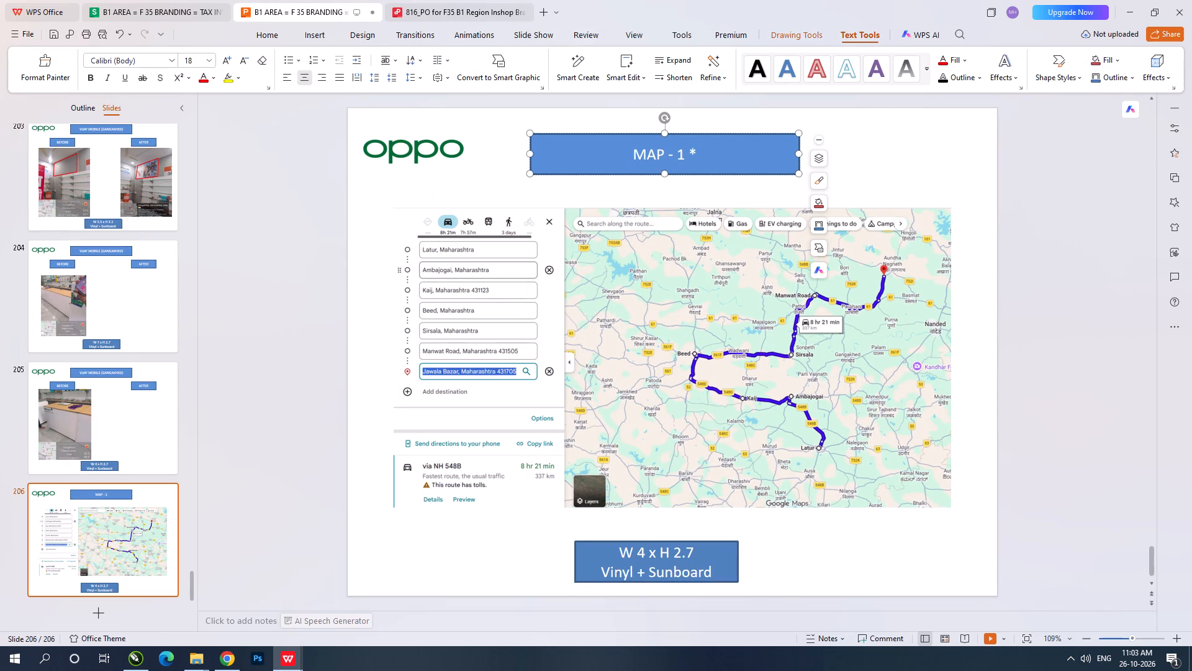
key("BackSpace")
type("- 337 KM")
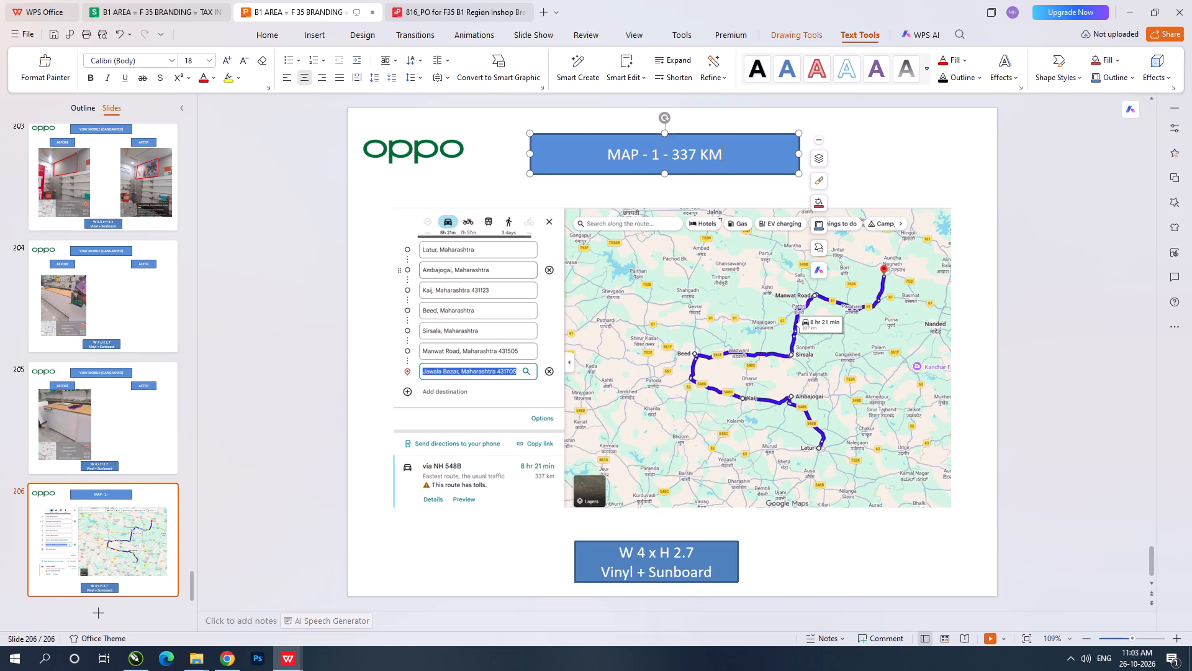
Finish the MAP - 1 - 337 KM title and save the presentation.
left_click(1011, 154)
key("ctrl+s")
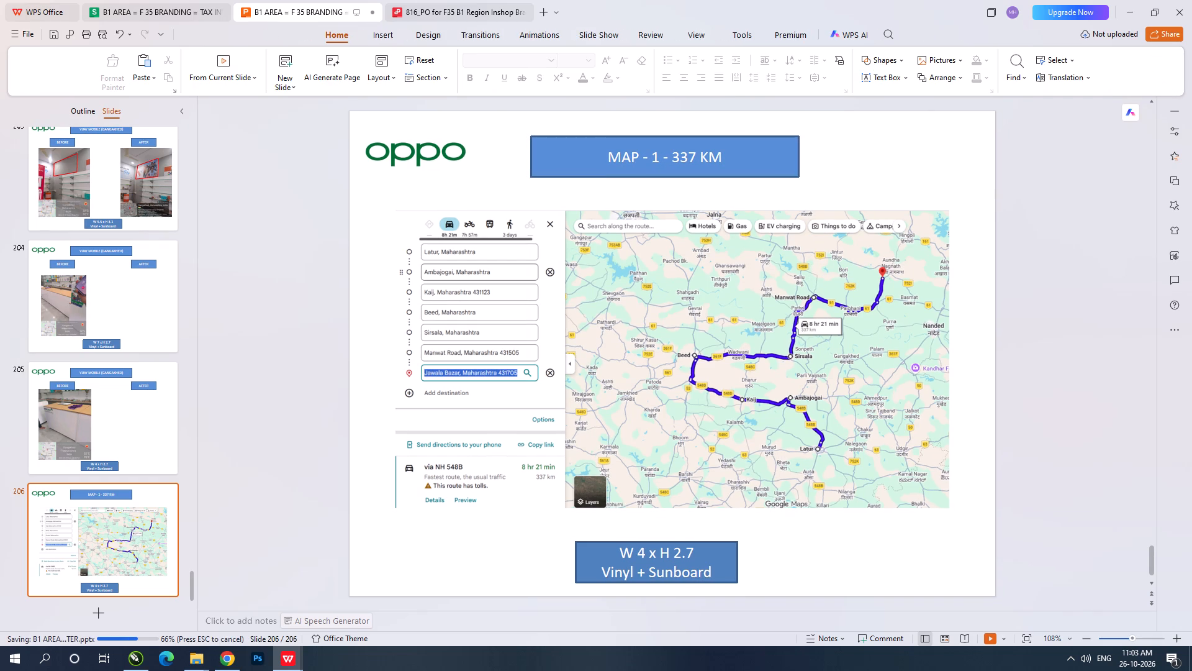
Delete the W 4 x H 2.7 Vinyl + Sunboard label from the MAP - 1 slide and shift the map picture slightly down.
left_click(138, 527)
left_click_drag(551, 534, 816, 607)
left_click_drag(770, 526, 525, 609)
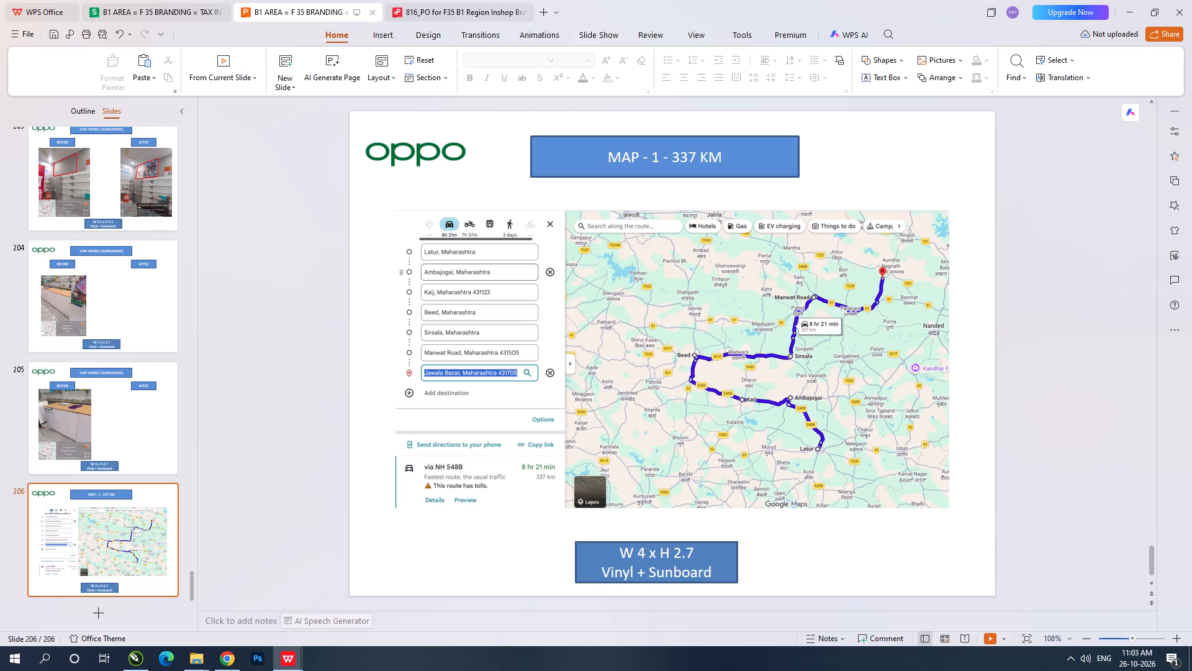
left_click_drag(772, 534, 520, 606)
key("Delete")
left_click(610, 559)
left_click_drag(654, 451, 650, 473)
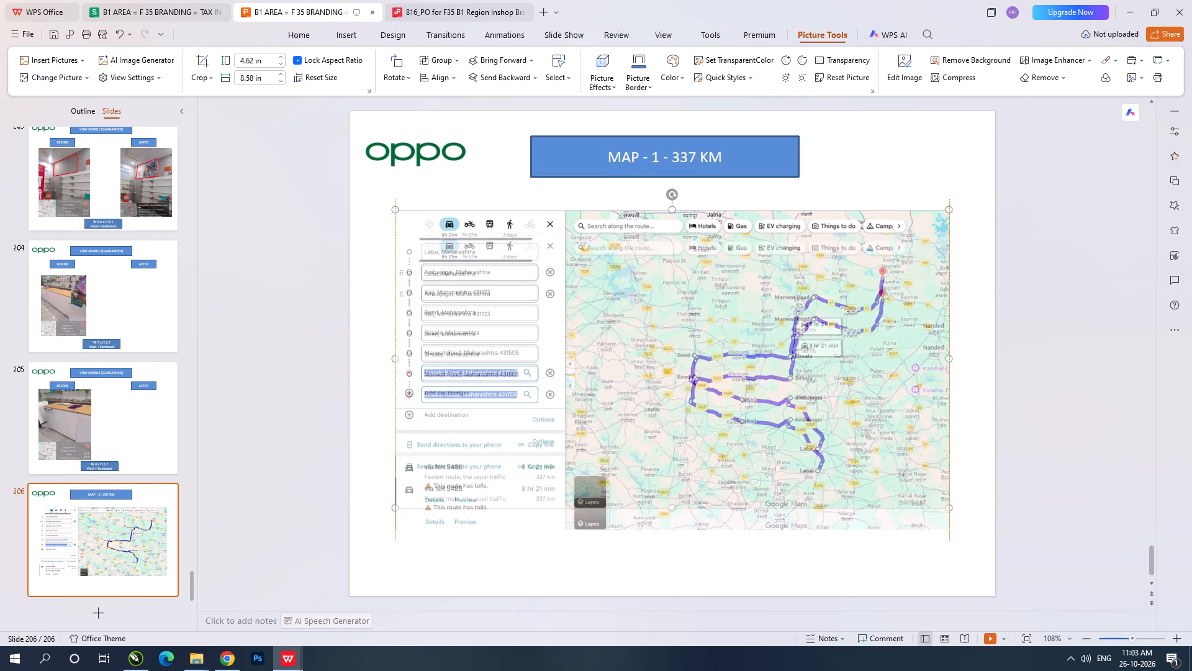
Duplicate the MAP - 1 slide at the end of the presentation and delete the map picture from the copy.
left_click(109, 521)
key("ctrl+c")
key("ctrl+v")
scroll(109, 522, "down", 5)
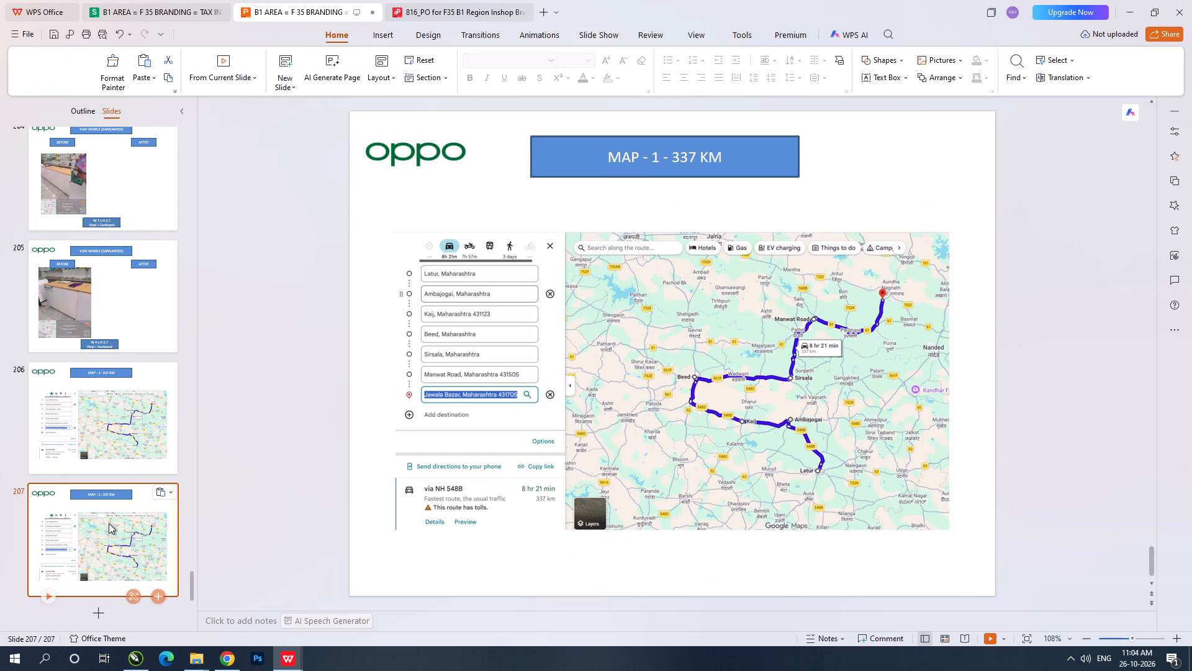
left_click(113, 529)
left_click(646, 427)
key("Delete")
Change the map number in the duplicated slide's title from MAP - 1 to MAP - 2.
left_click(655, 160)
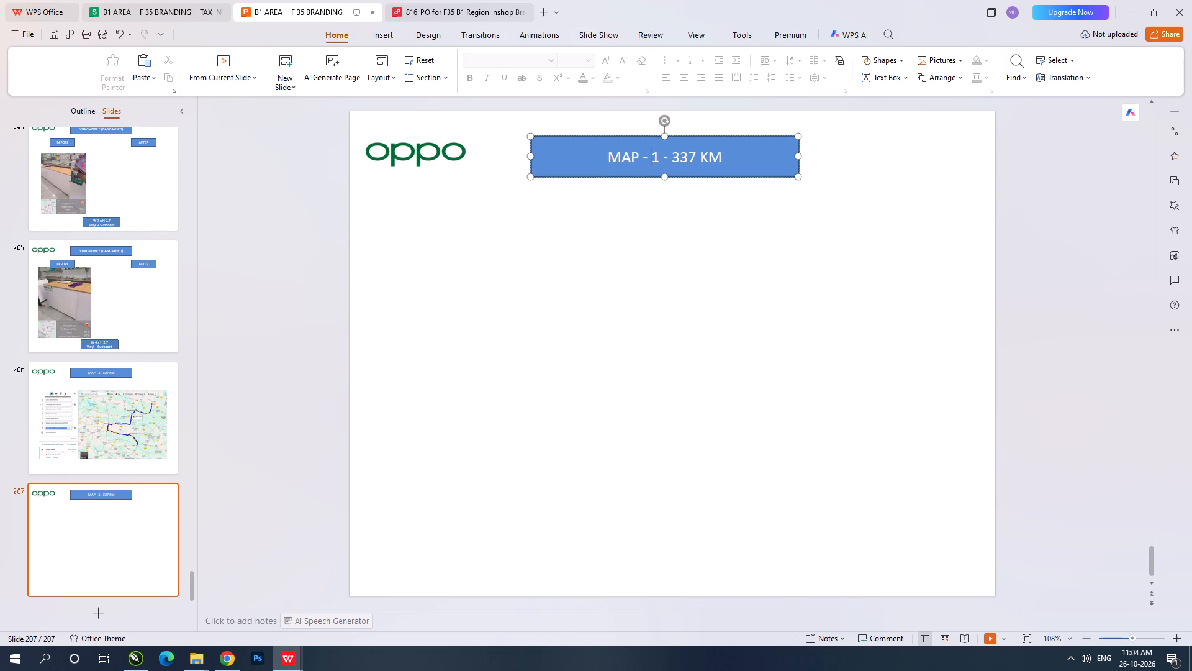
key("2")
left_click(670, 388)
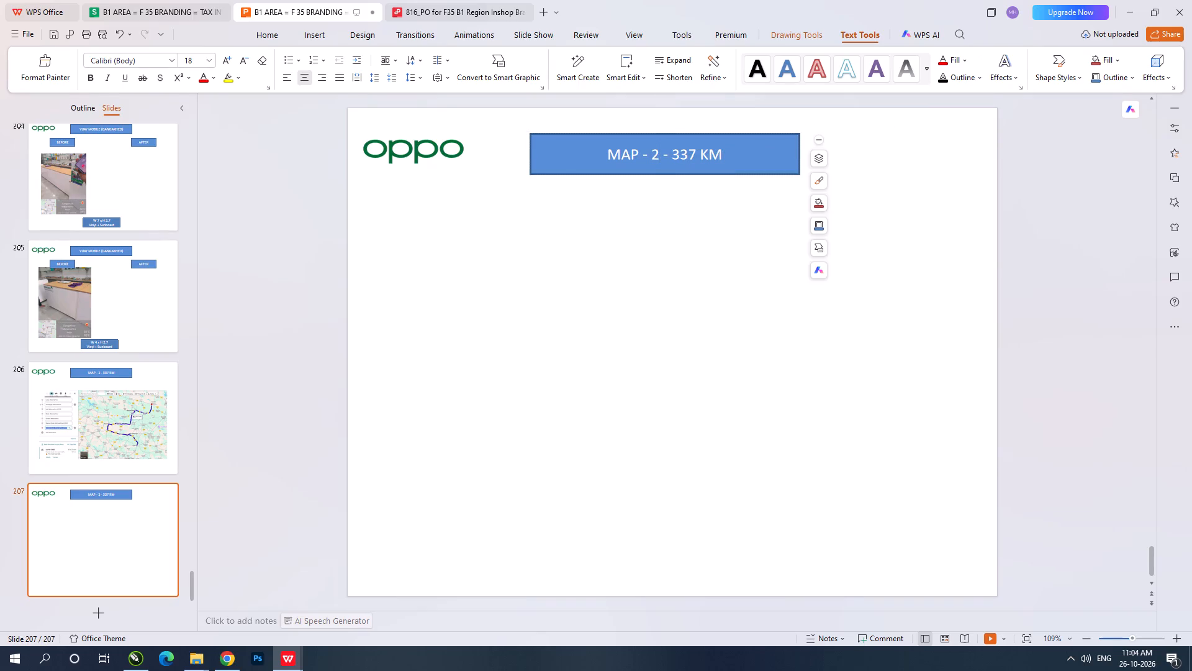
Copy the map2 picture from the B1 AREA folder onto the MAP - 2 slide, scaled to about 9.49 x 5.03 in below the title.
key("alt+Tab")
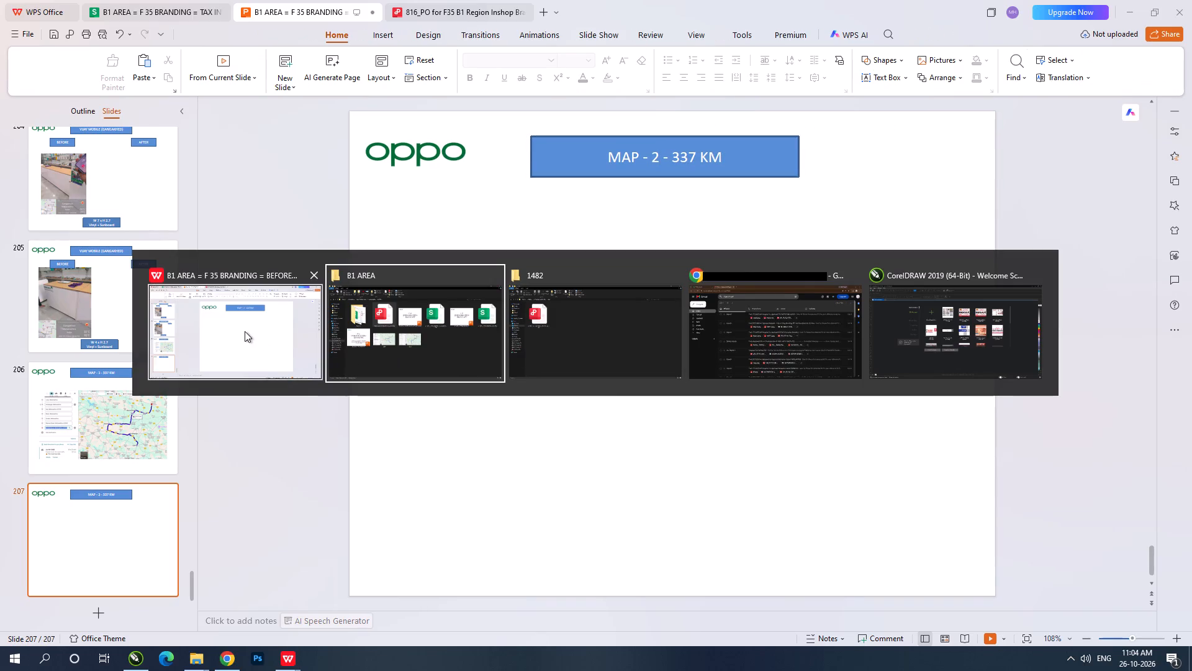
left_click(596, 383)
key("ctrl+c")
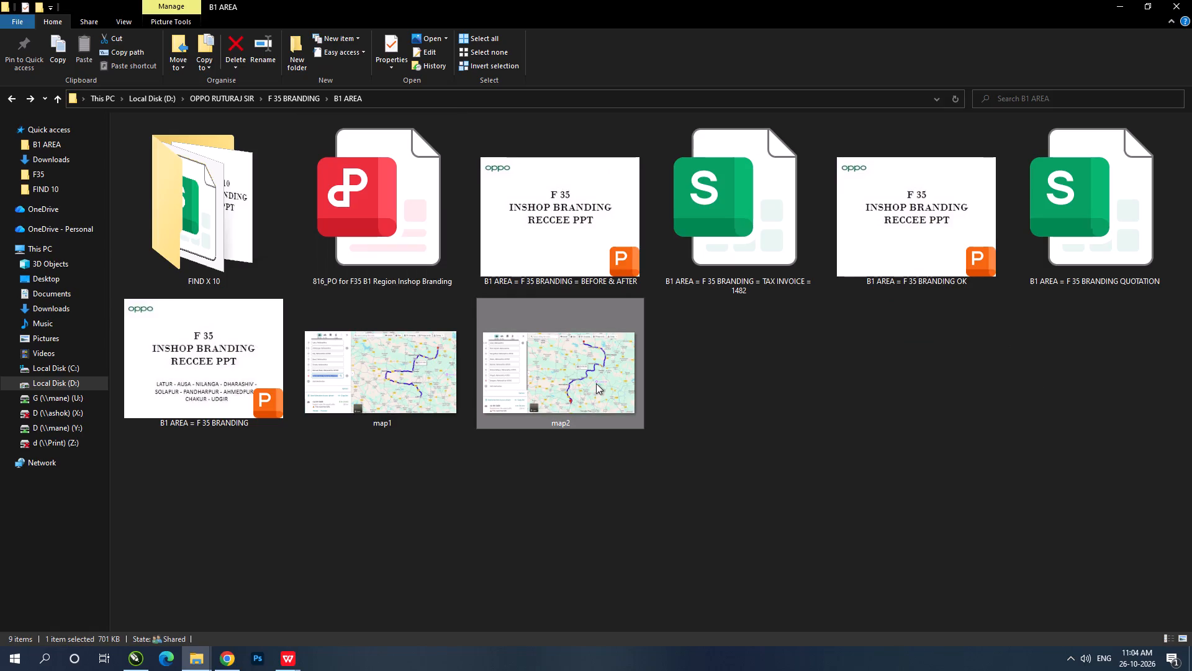
key("ctrl+c")
key("ctrl+c")
key("alt+Tab")
left_click(593, 384)
key("ctrl+v")
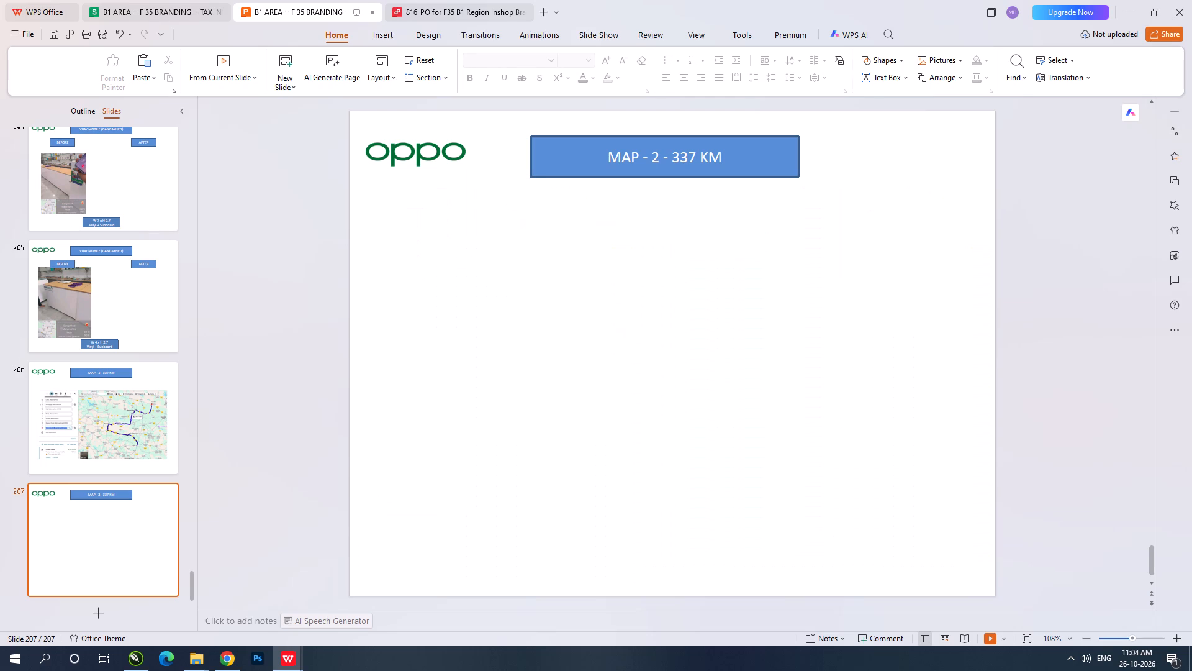
left_click_drag(978, 185, 964, 203)
left_click_drag(654, 357, 651, 395)
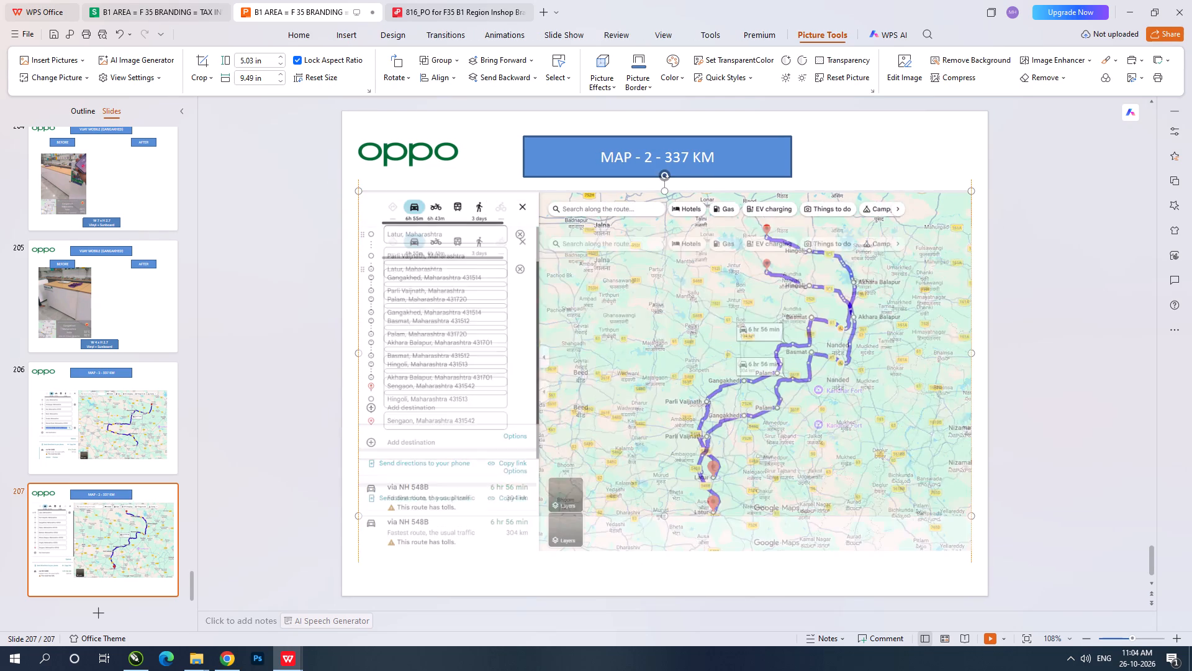
left_click_drag(651, 395, 651, 395)
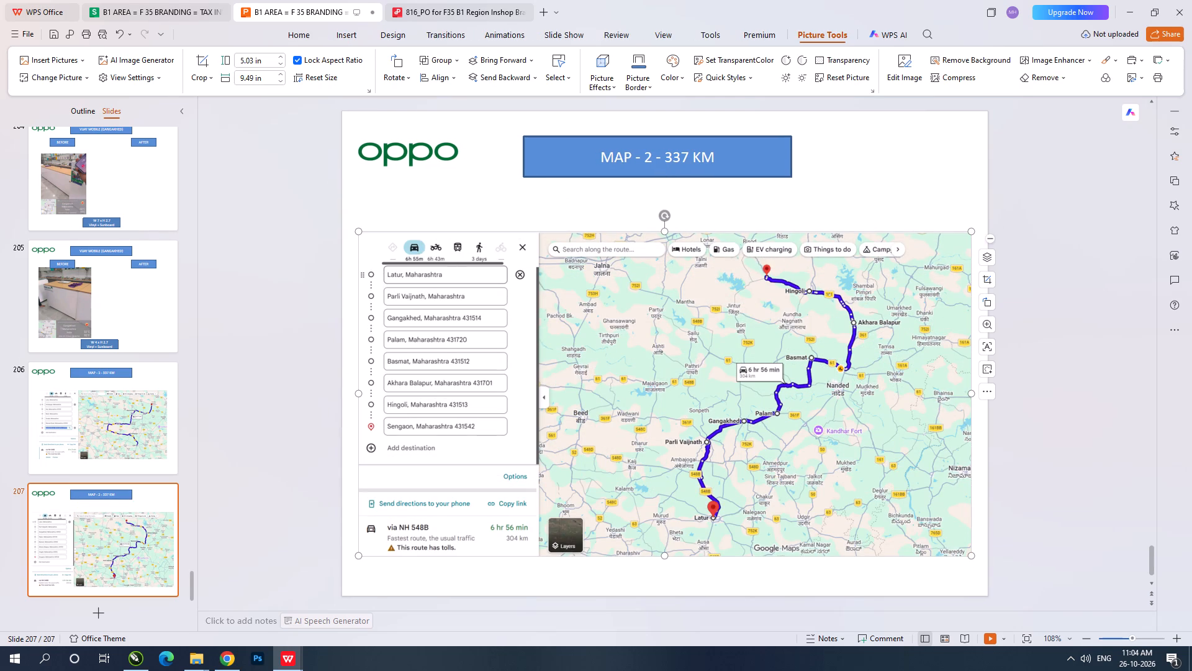
Set the distance in the MAP - 2 title to 304 KM and save the presentation.
left_click_drag(666, 155, 689, 157)
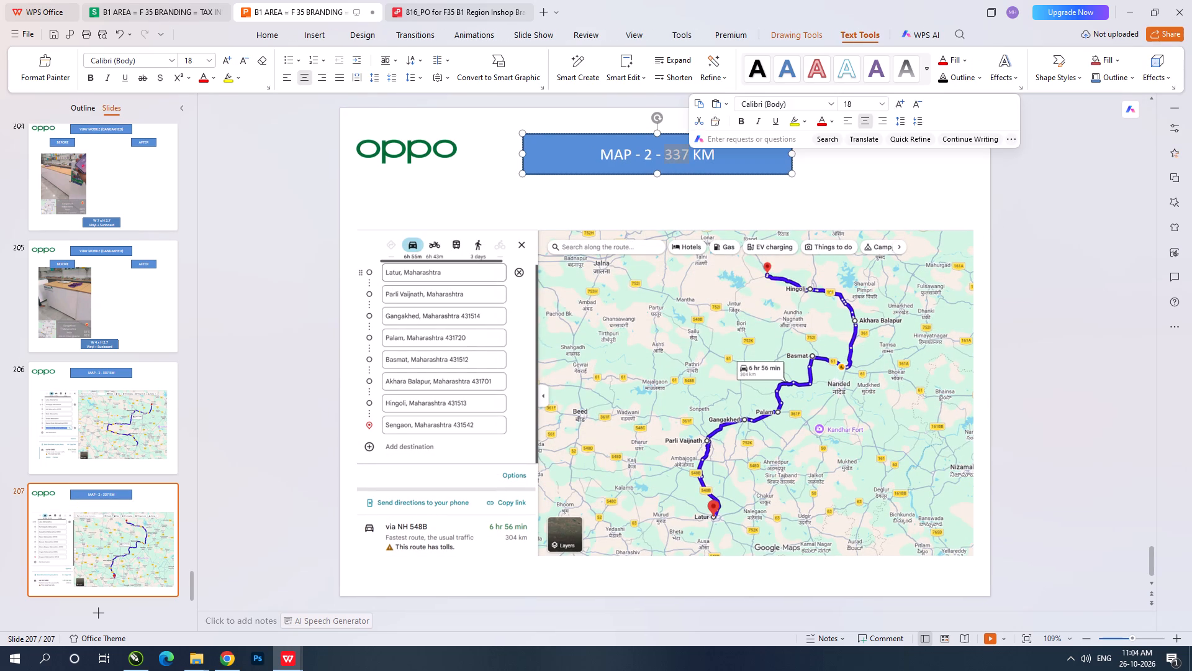
type("304")
key("ctrl+s")
left_click(622, 328)
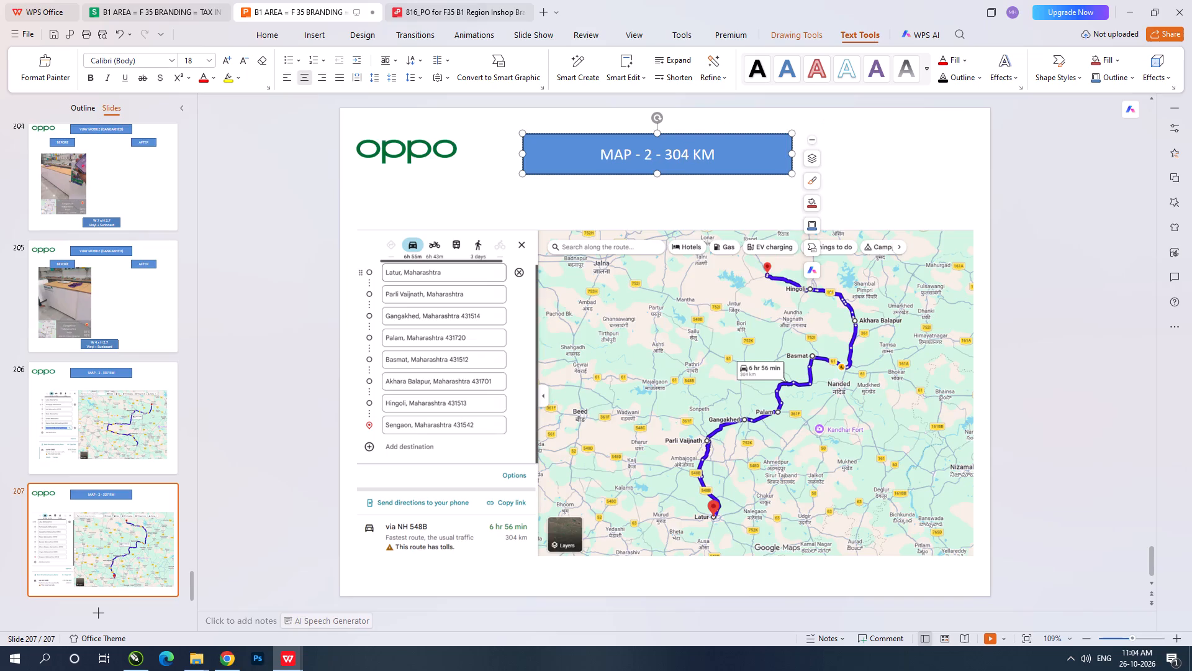
key("ctrl+s")
left_click(110, 399)
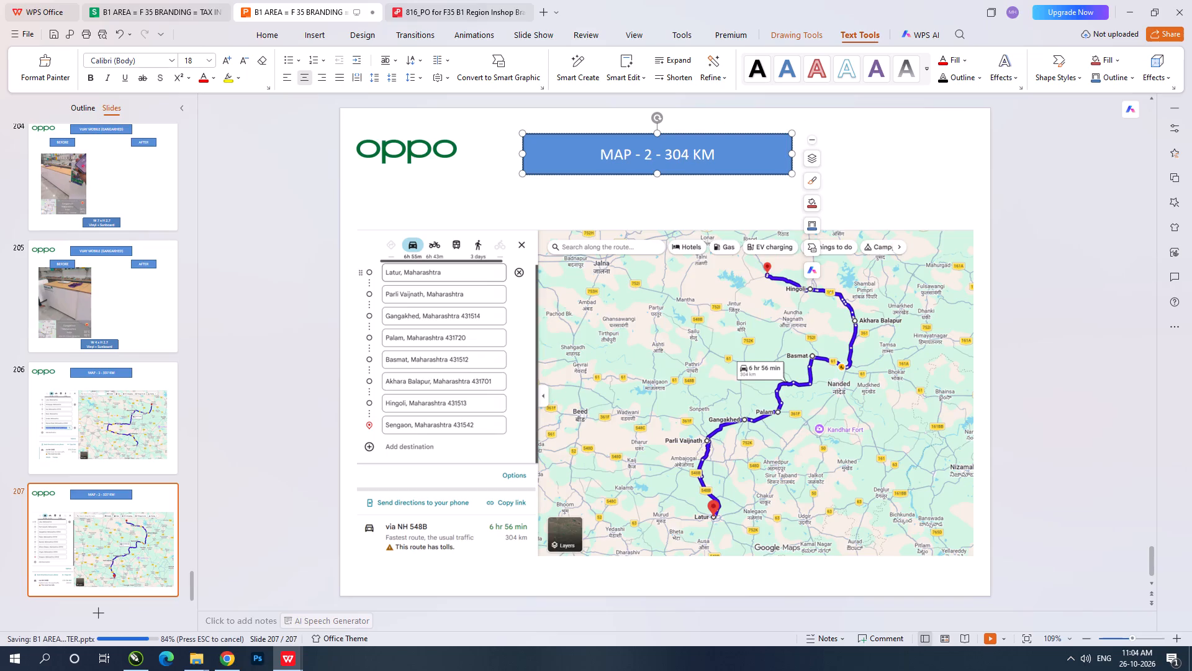
Copy the 816 F35 B1 Region purchase order and the B1 AREA BEFORE & AFTER presentation together from the B1 AREA folder.
key("alt+Tab")
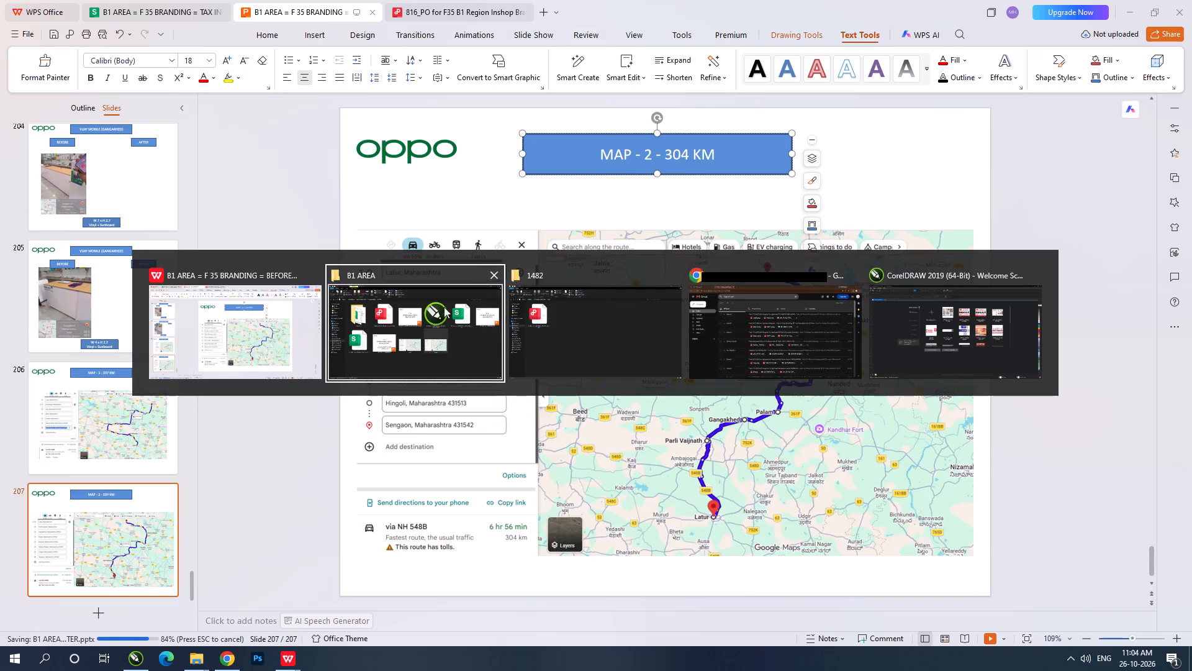
left_click(429, 364, "alt")
left_click_drag(436, 534, 432, 515)
left_click(353, 247)
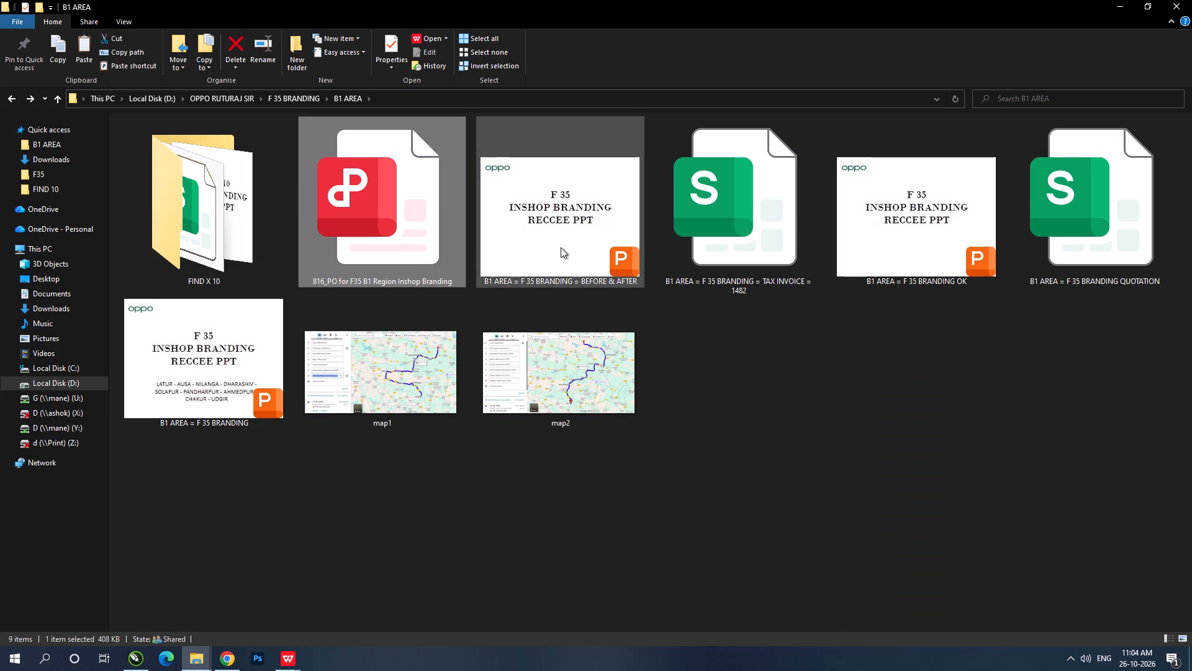
left_click(606, 245, "ctrl")
key("ctrl+c")
key("ctrl+c")
key("ctrl+c")
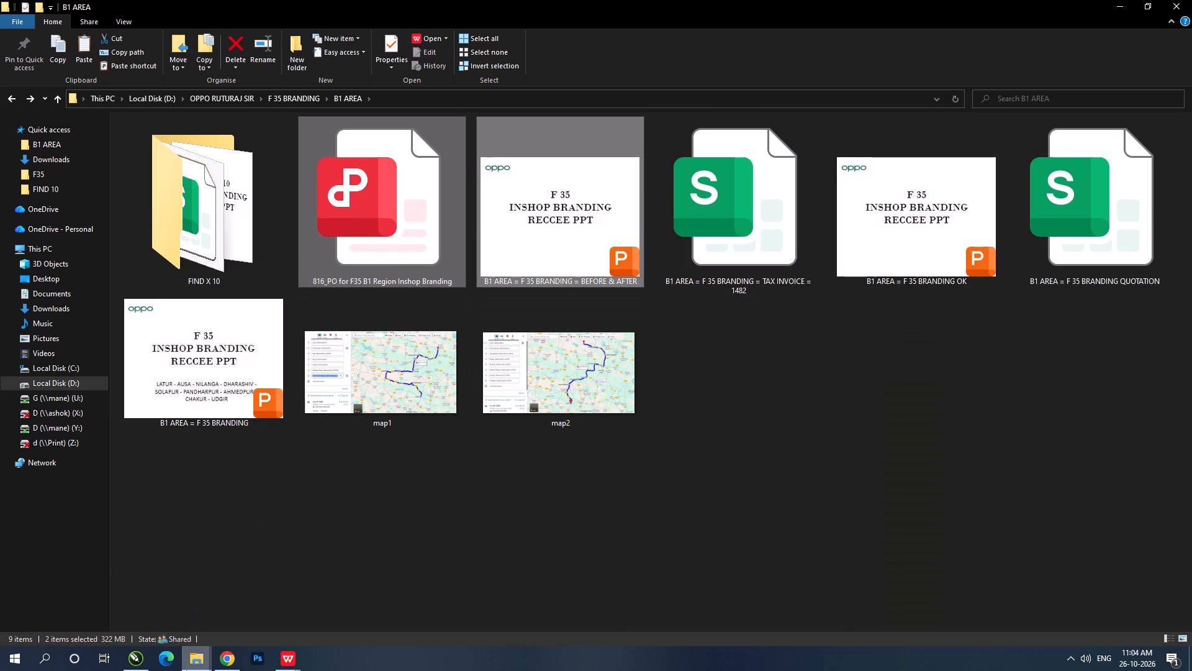
Paste the copied purchase order and BEFORE & AFTER presentation into the 1482 folder inside OCTOMBER MONTH BILL on the Desktop.
left_click(191, 661)
left_click(273, 601)
left_click(363, 485)
key("BackSpace")
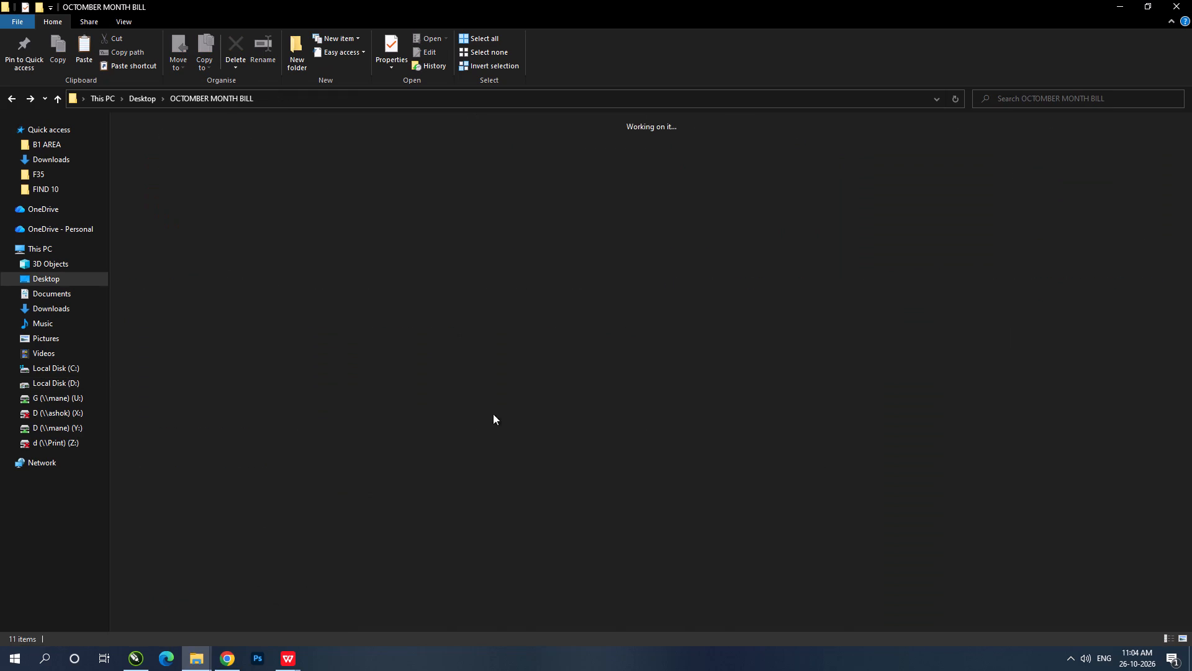
double_click(921, 385)
right_click(528, 309)
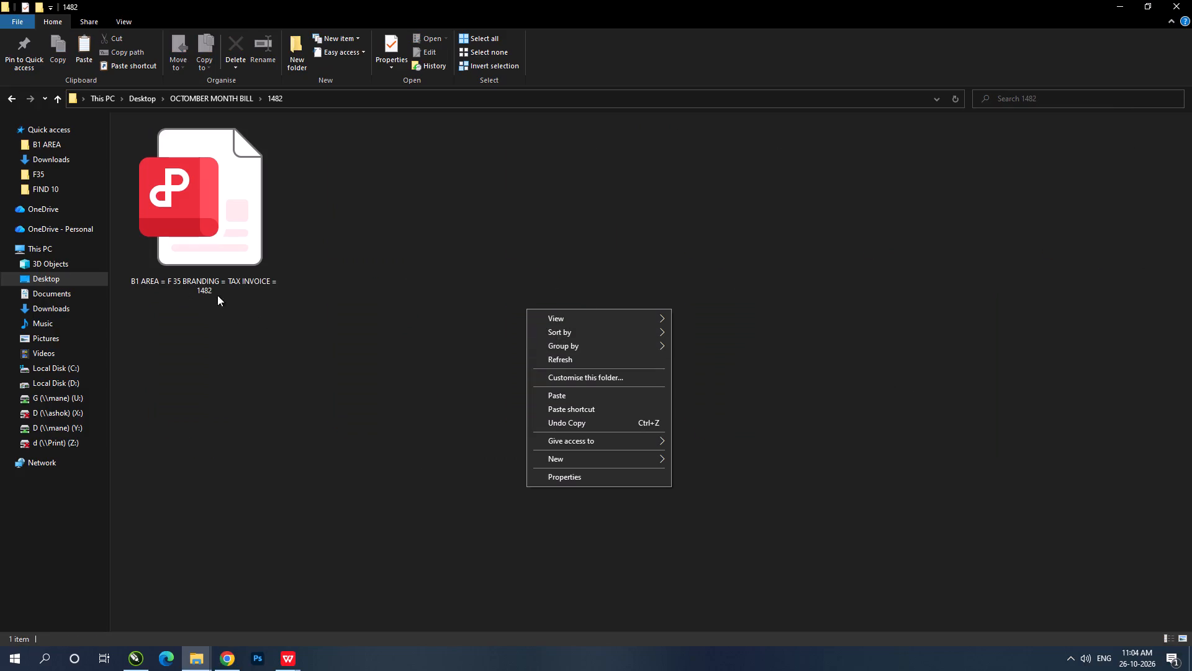
left_click(568, 393)
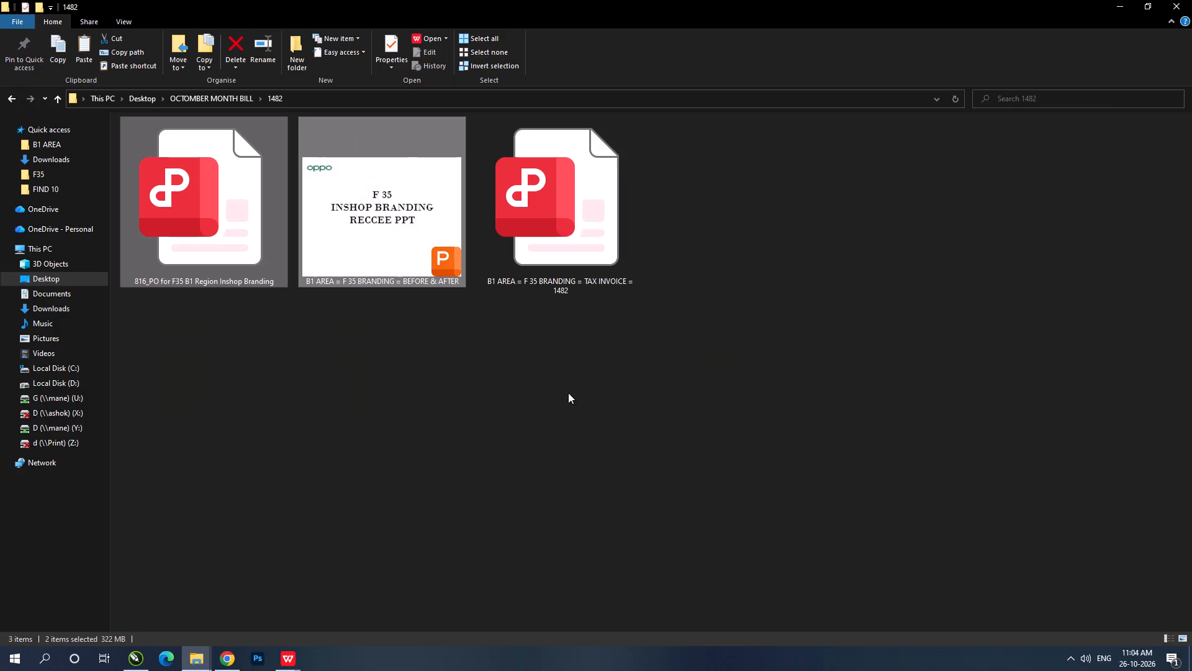
left_click(568, 393)
Switch to WPS Office and save the B1 AREA = F 35 BRANDING = BEFORE & AFTER presentation.
key("alt+Tab")
left_click(598, 355, "alt")
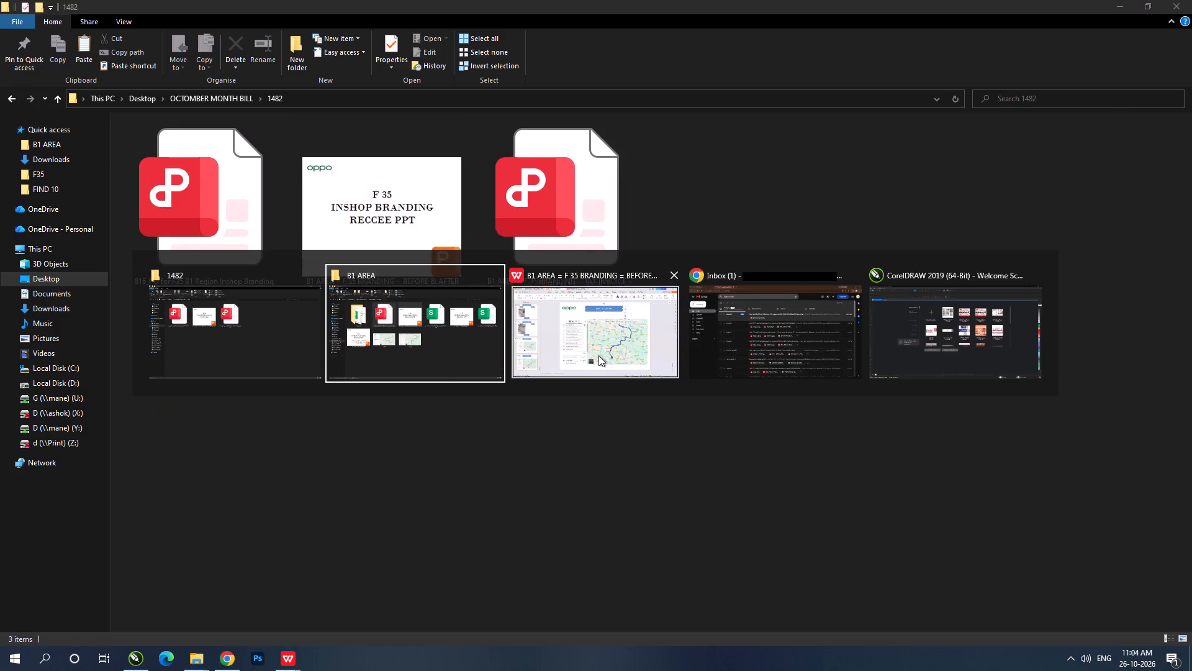
left_click(296, 367)
key("ctrl+s")
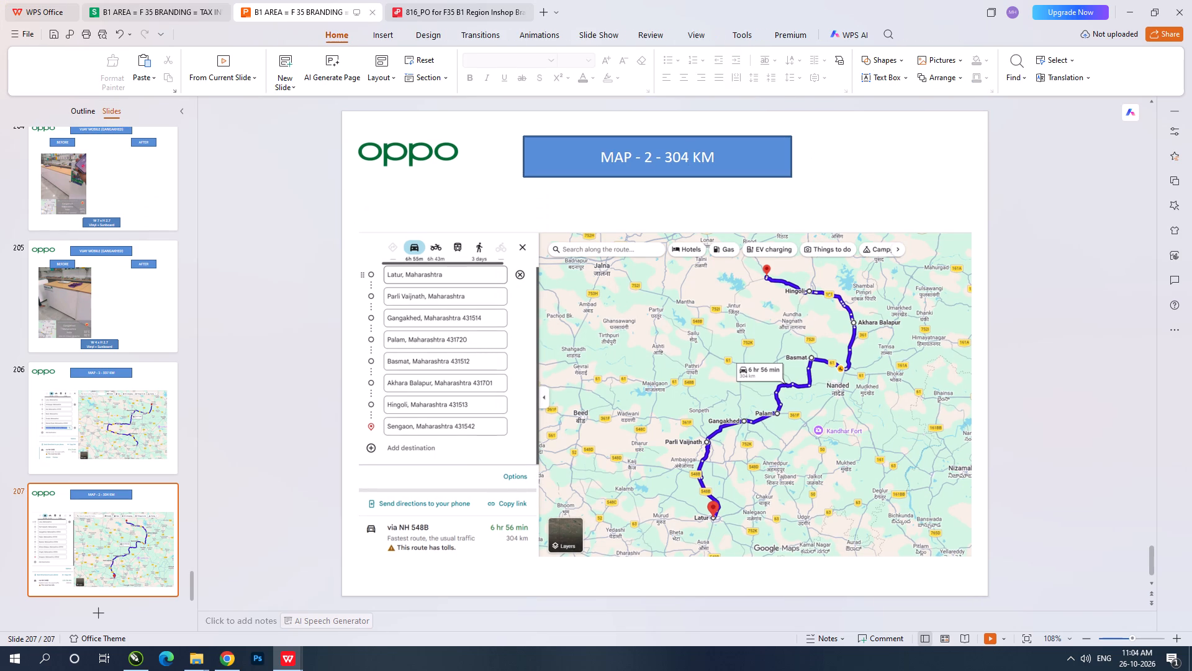
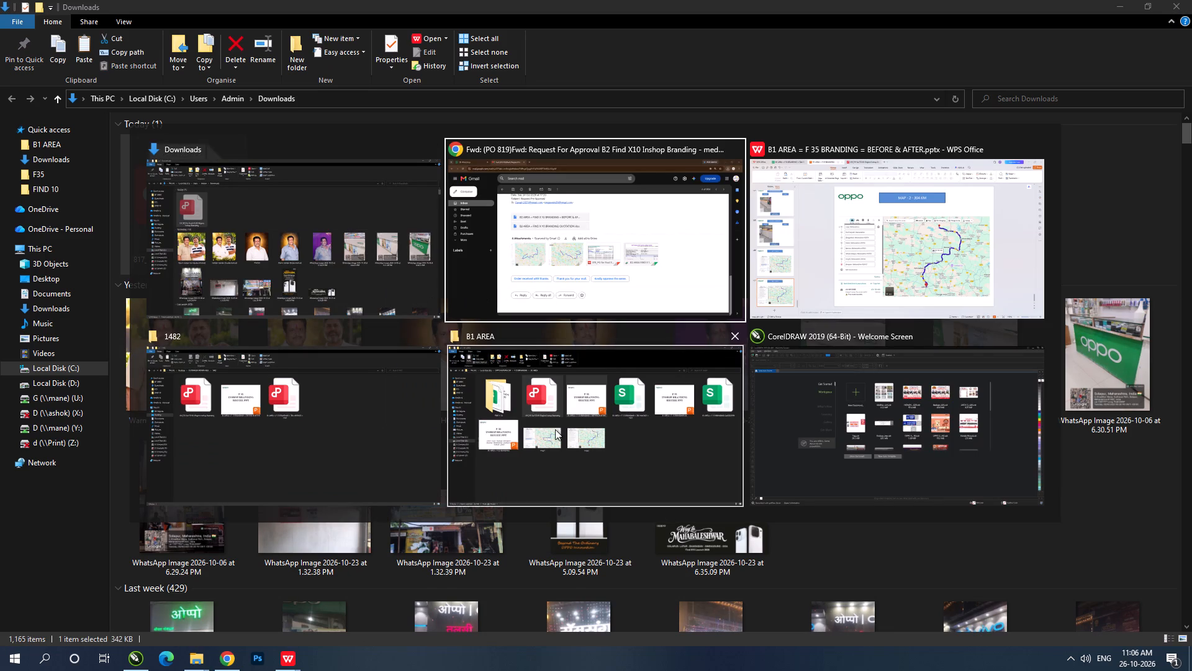
Switch to the B1 AREA folder and open its FIND X 10 subfolder.
left_click(555, 429, "alt")
double_click(210, 203)
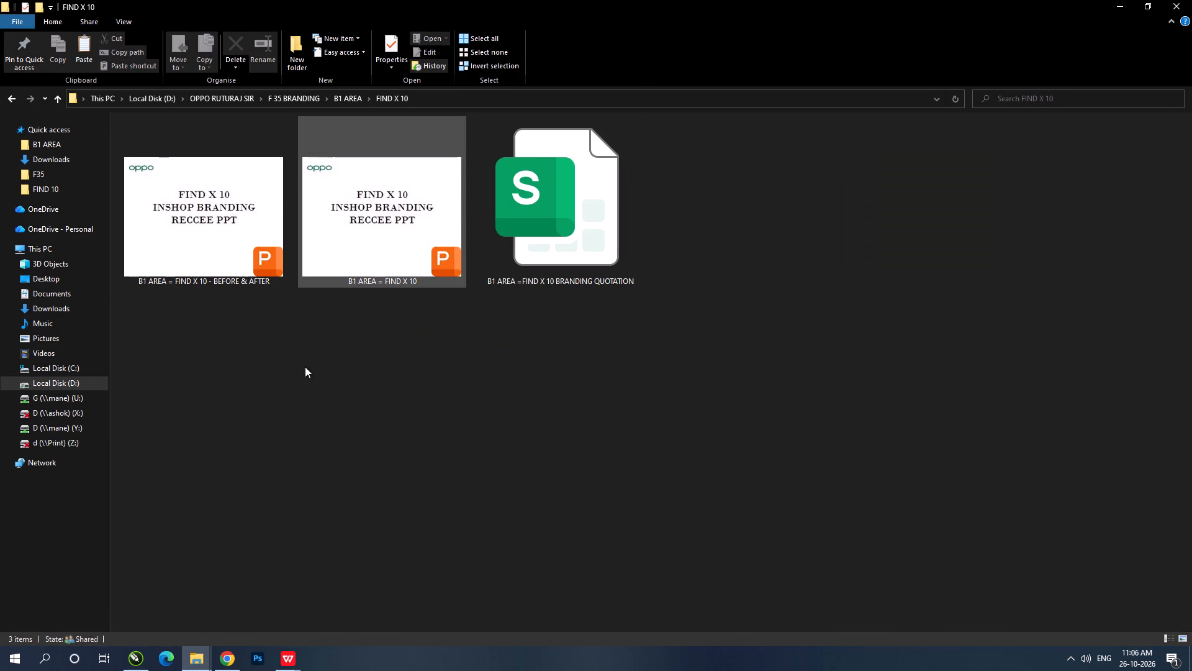
Paste the copied 817 purchase order for Find X10 B1 Region Inshop Branding into the FIND X 10 folder.
left_click(305, 367)
right_click(305, 367)
left_click(336, 456)
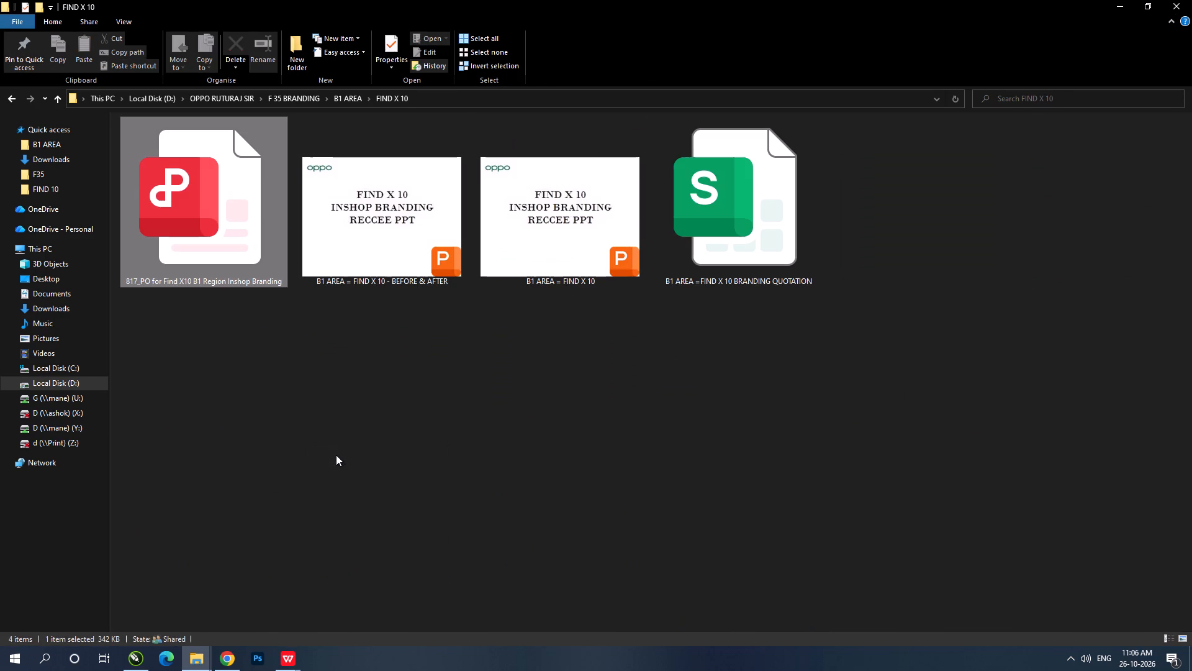
left_click(528, 409)
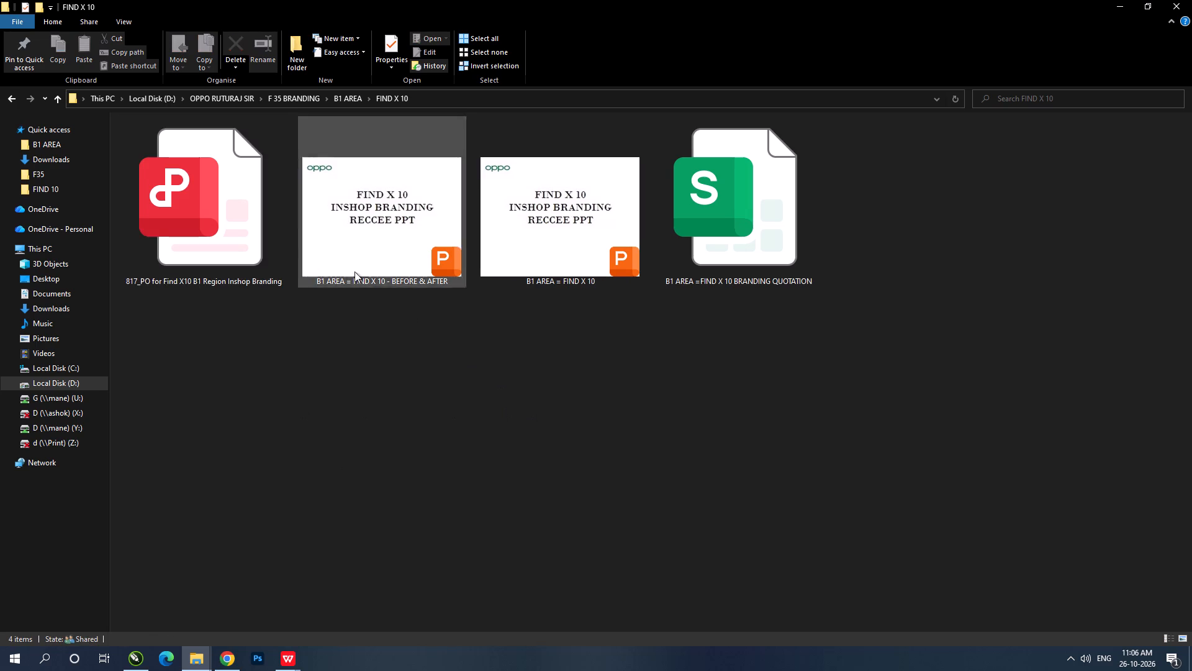
Duplicate the B1 AREA FIND X 10 BRANDING QUOTATION spreadsheet within the FIND X 10 folder.
left_click(740, 240)
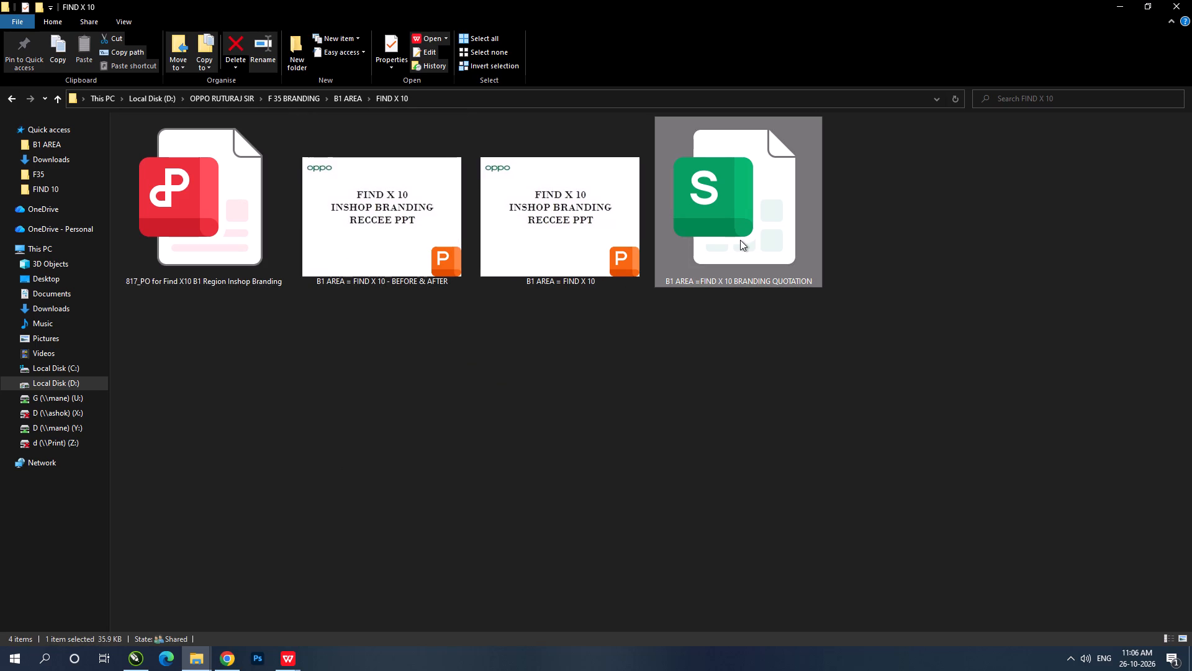
key("ctrl+c")
key("ctrl+v")
Check the file names in the 1482 folder of OCTOMBER MONTH BILL, and return to the FIND X 10 folder.
left_click(209, 660)
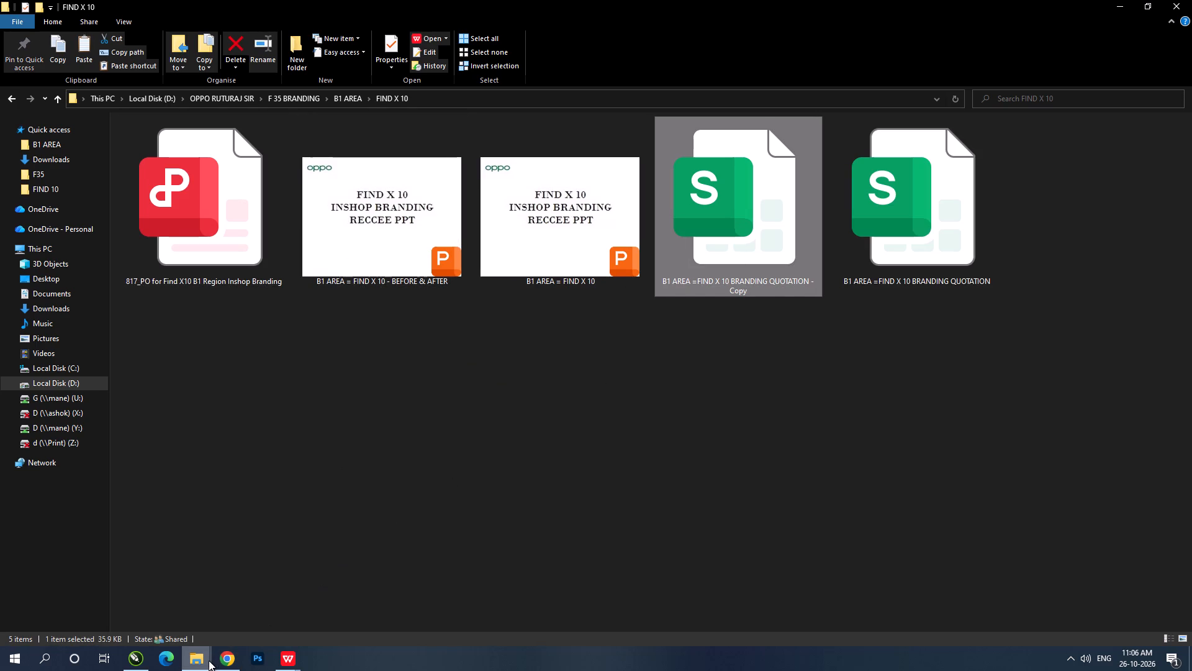
left_click(232, 619)
left_click(11, 92)
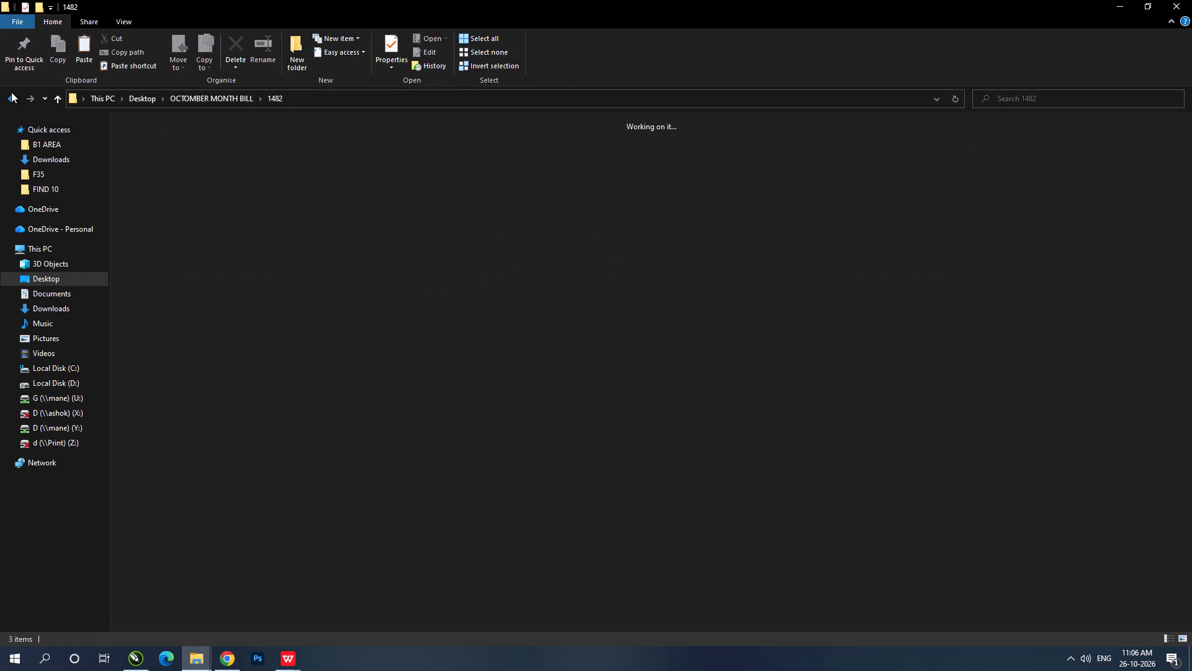
left_click(949, 537)
double_click(931, 420)
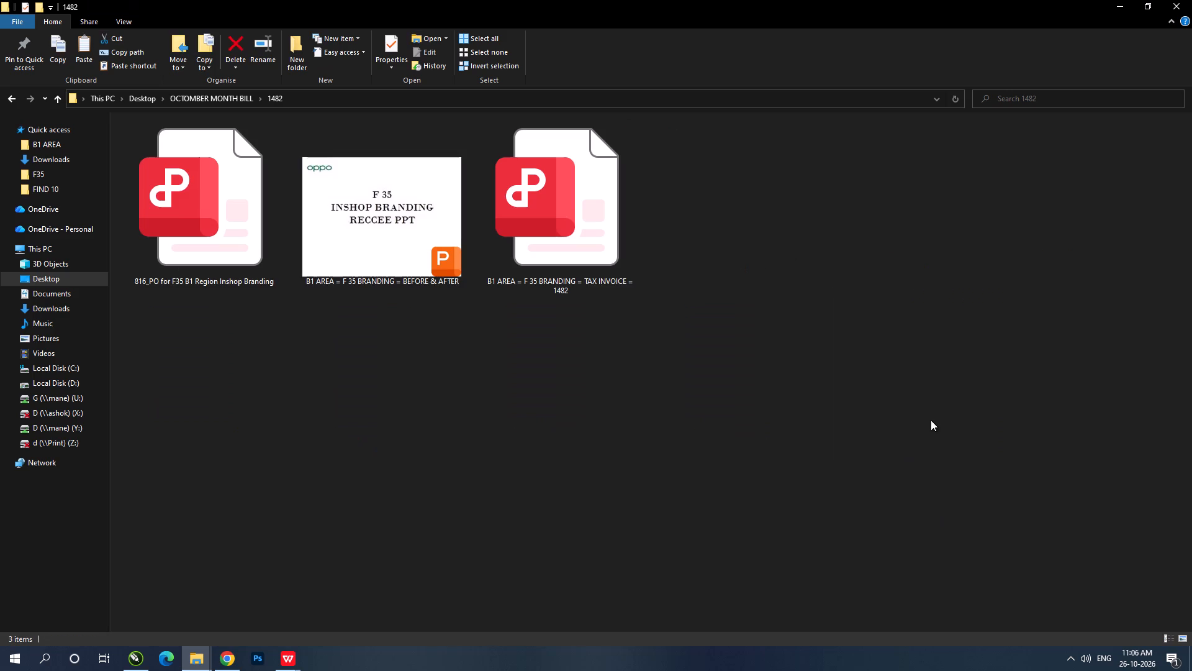
left_click(728, 435)
key("alt+Tab")
left_click(780, 365)
Rename the quotation copy as B1 AREA =FIND X 10 BRANDING = TAX INVOPICE = 1483.
left_click(746, 251)
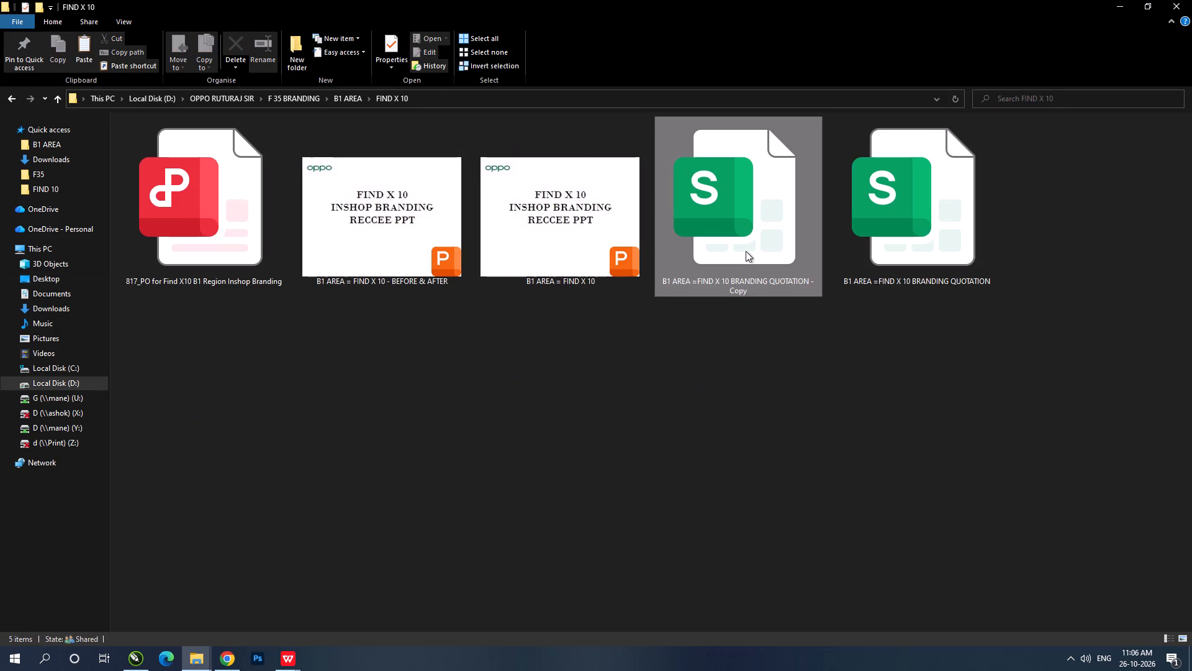
key("F2")
key("End")
key("BackSpace")
key("BackSpace")
key("BackSpace")
key("BackSpace")
key("BackSpace")
key("BackSpace")
key("BackSpace")
key("BackSpace")
key("BackSpace")
key("BackSpace")
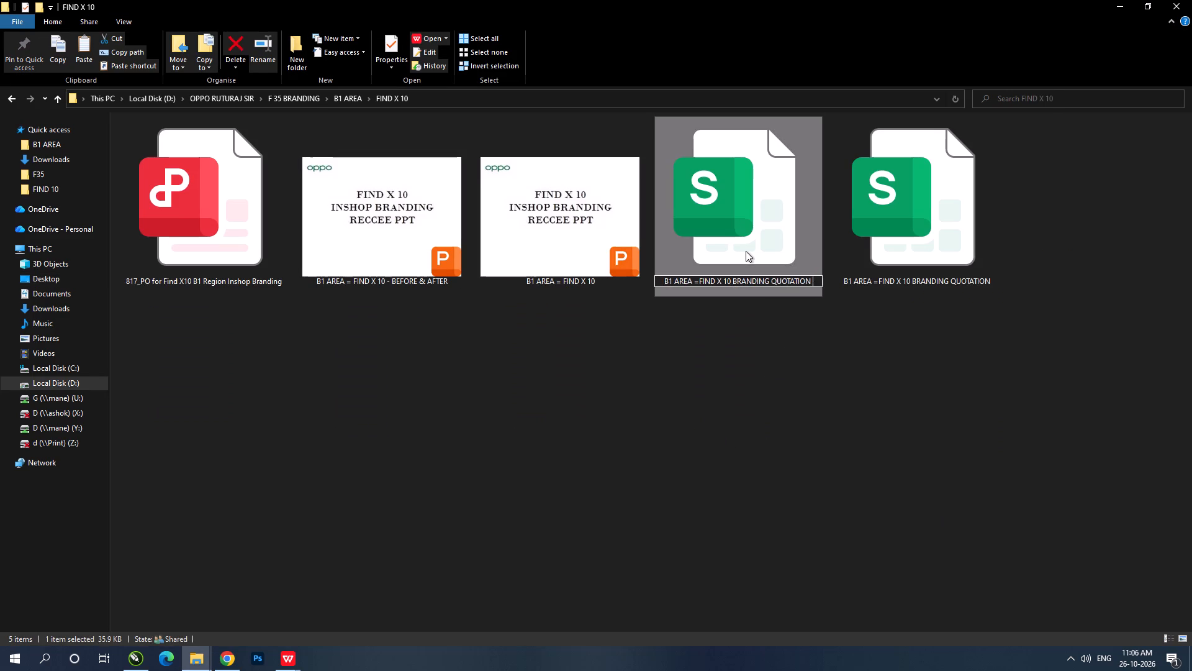
key("BackSpace")
key("BackSpace")
key("BackSpace")
key("BackSpace")
key("BackSpace")
key("BackSpace")
key("BackSpace")
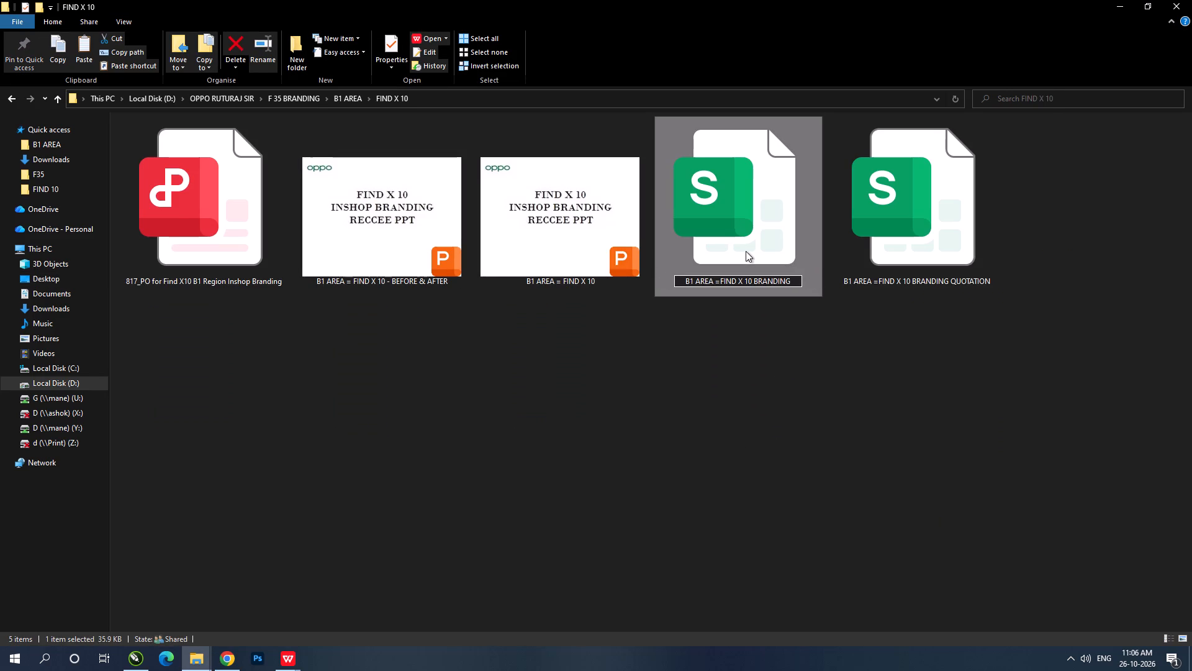
key("space")
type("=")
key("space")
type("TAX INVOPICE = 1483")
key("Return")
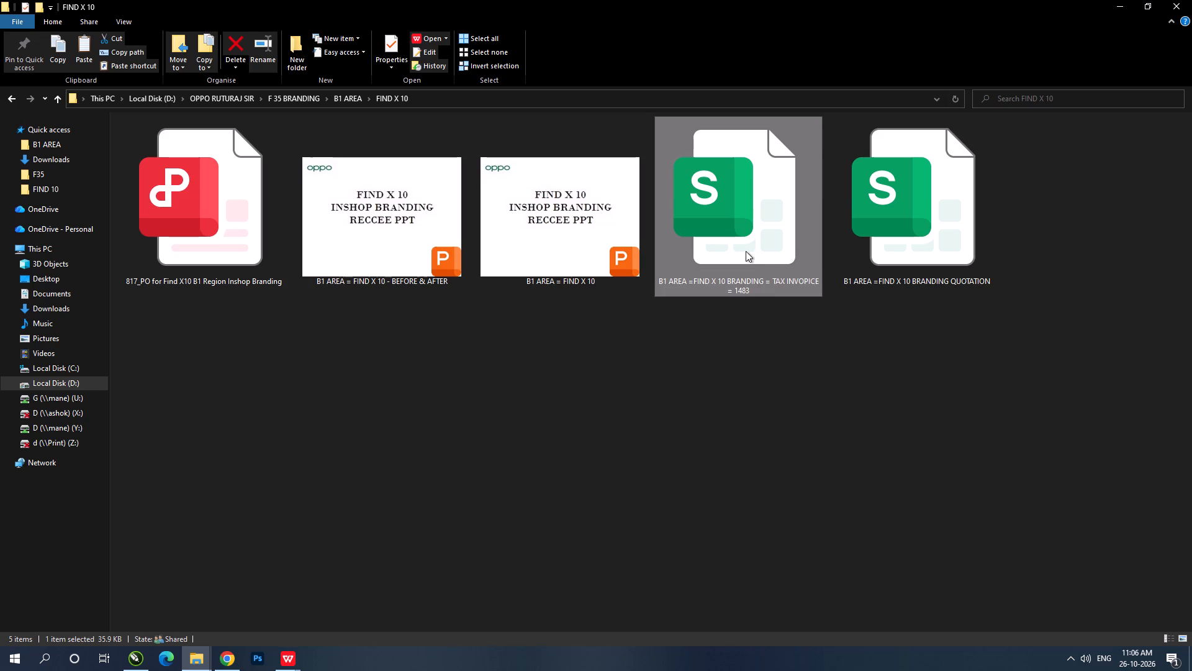
left_click(596, 435)
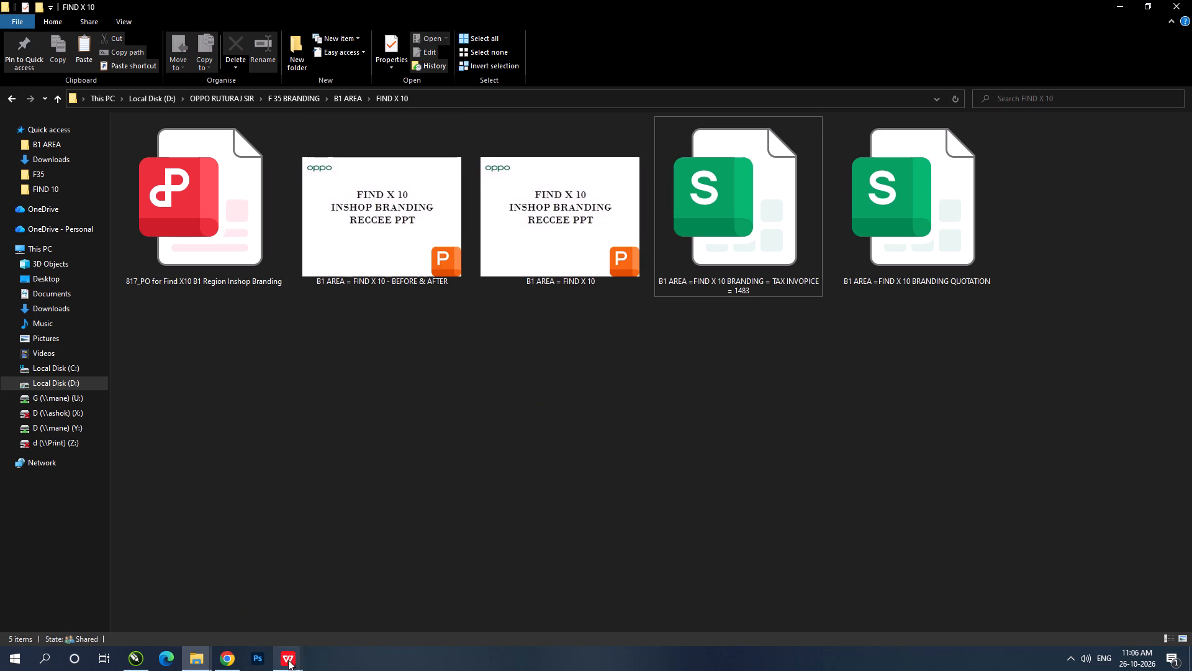
Switch to the WPS Office window holding the open B1 AREA F 35 BRANDING files.
left_click(288, 660)
left_click(273, 614)
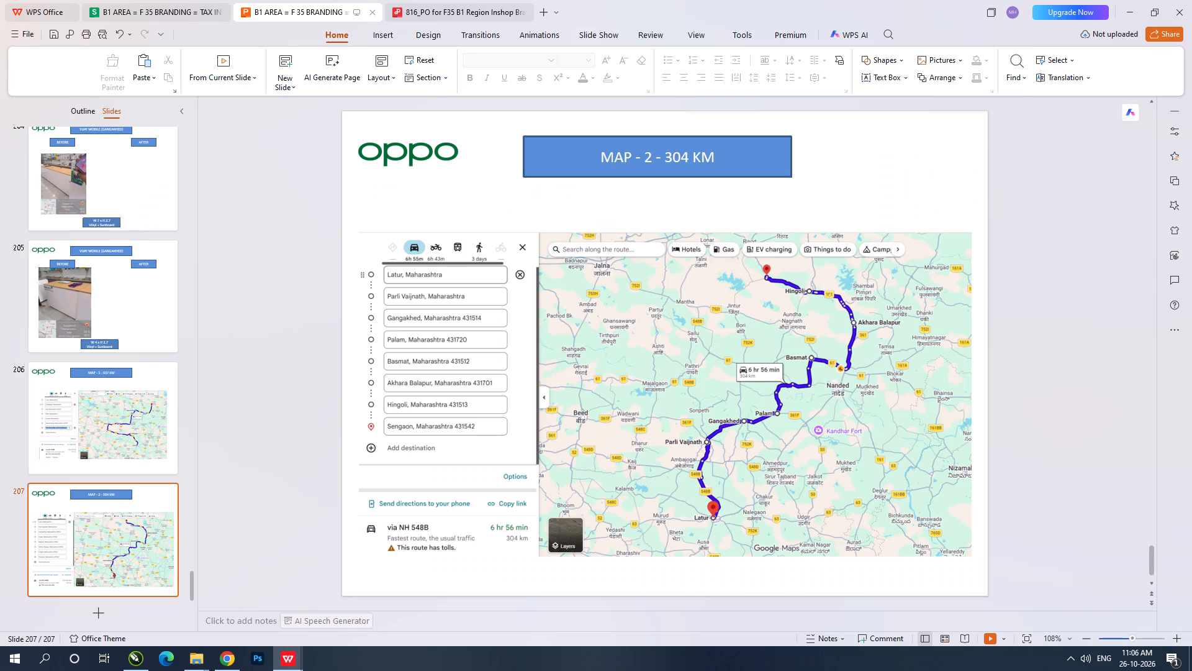